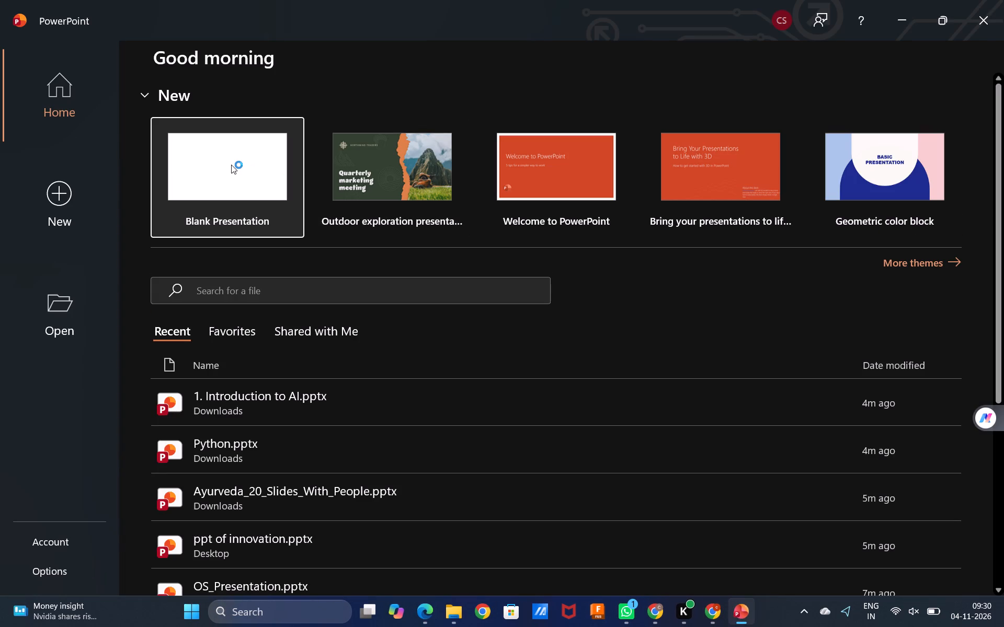
pyautogui.click(231, 165)
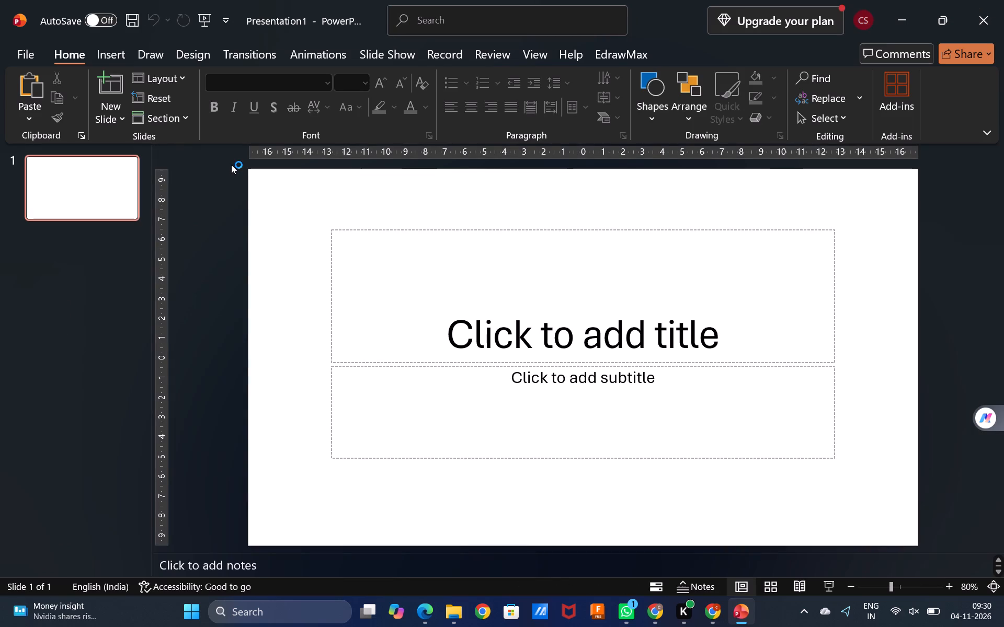
# Paste the copied KIET University logo onto the title slide and move it to the slide's top centre, above the title text.
pyautogui.moveTo(722, 338); pyautogui.dragTo(594, 374)
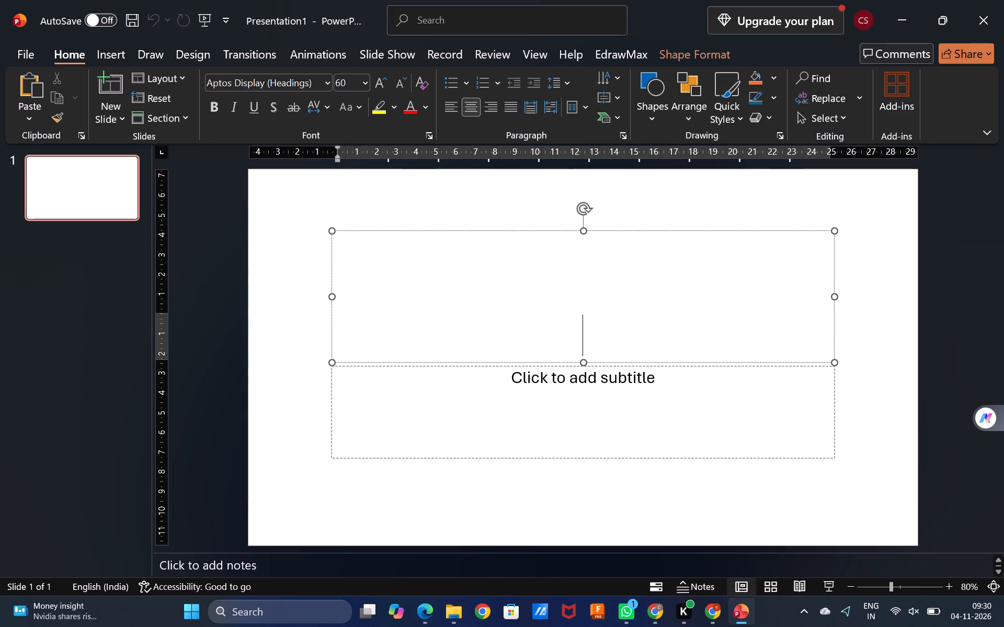
pyautogui.moveTo(594, 374); pyautogui.dragTo(656, 386)
pyautogui.click(656, 386)
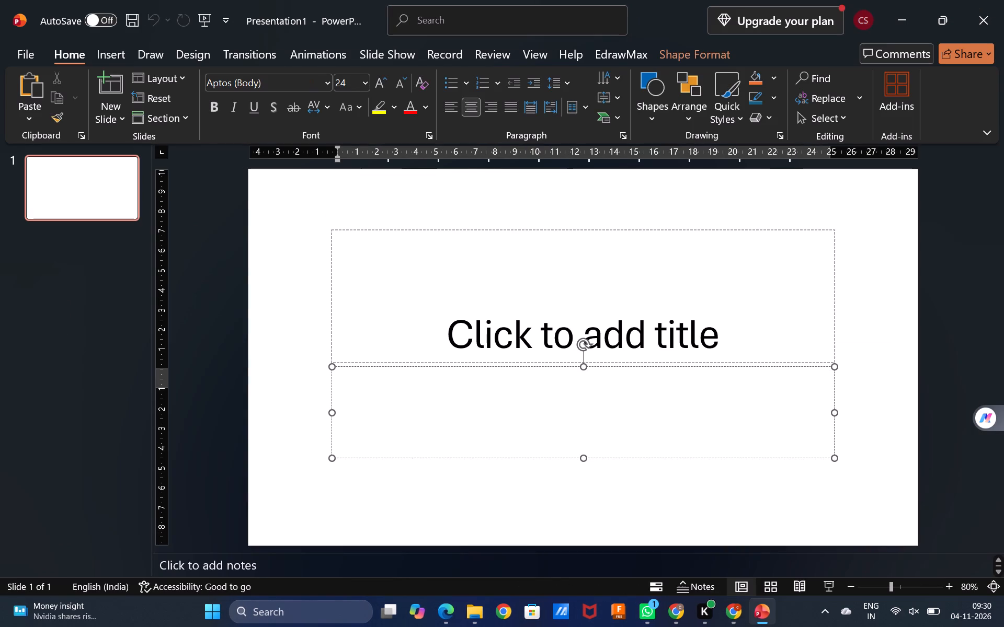
pyautogui.click(540, 265)
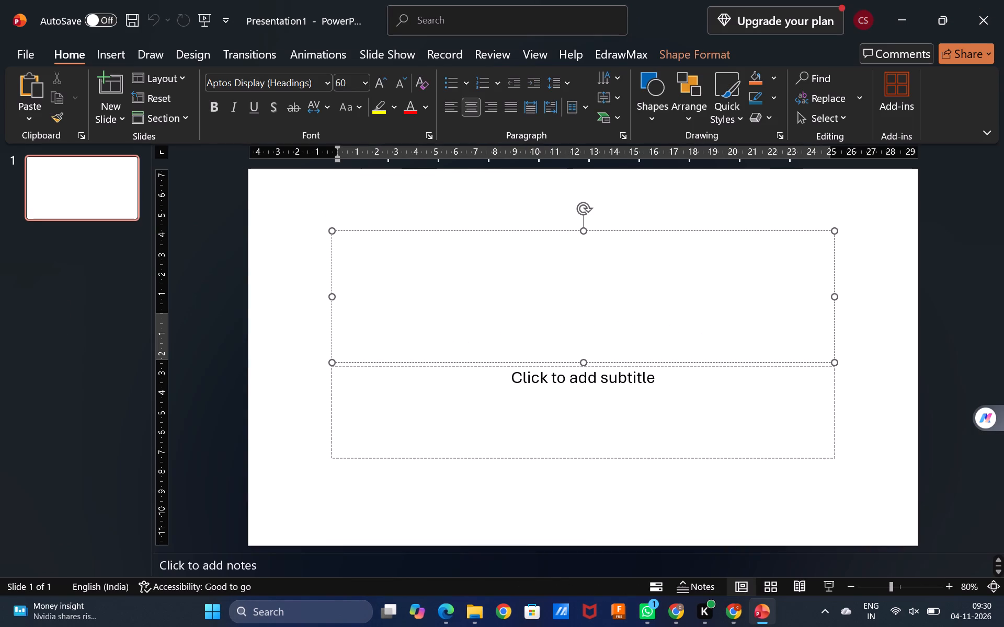
pyautogui.hotkey('ctrl', 'v')
pyautogui.moveTo(583, 328); pyautogui.dragTo(576, 224)
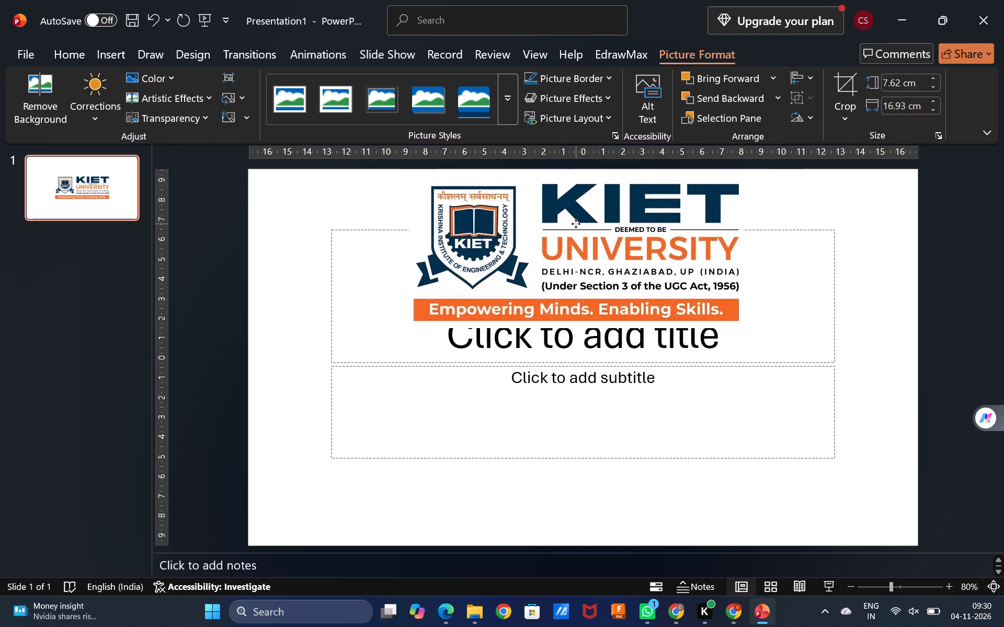
pyautogui.moveTo(576, 224); pyautogui.dragTo(573, 218)
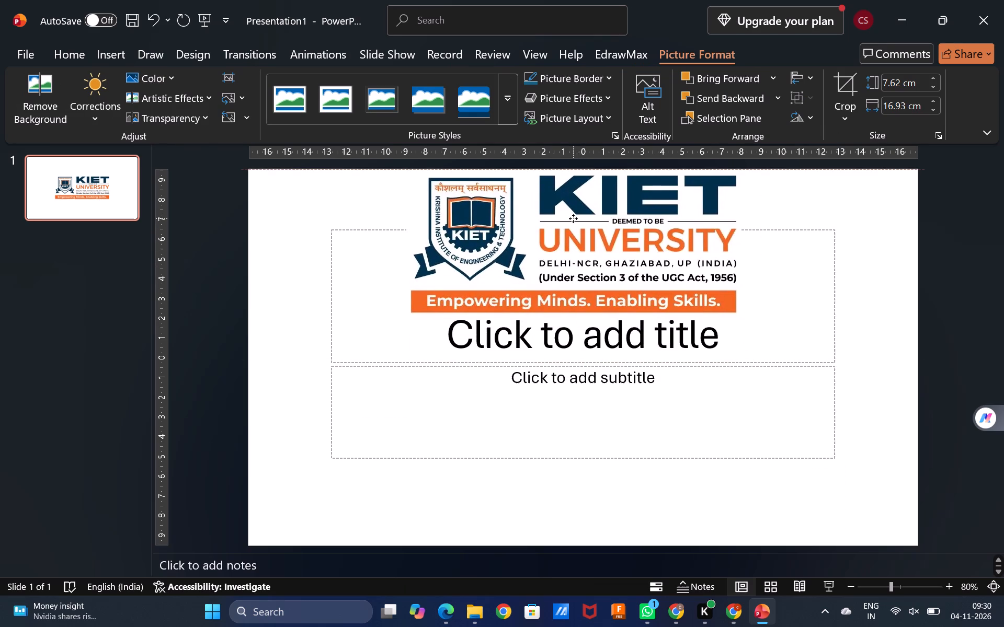
pyautogui.moveTo(573, 218); pyautogui.dragTo(573, 218)
pyautogui.click(723, 341)
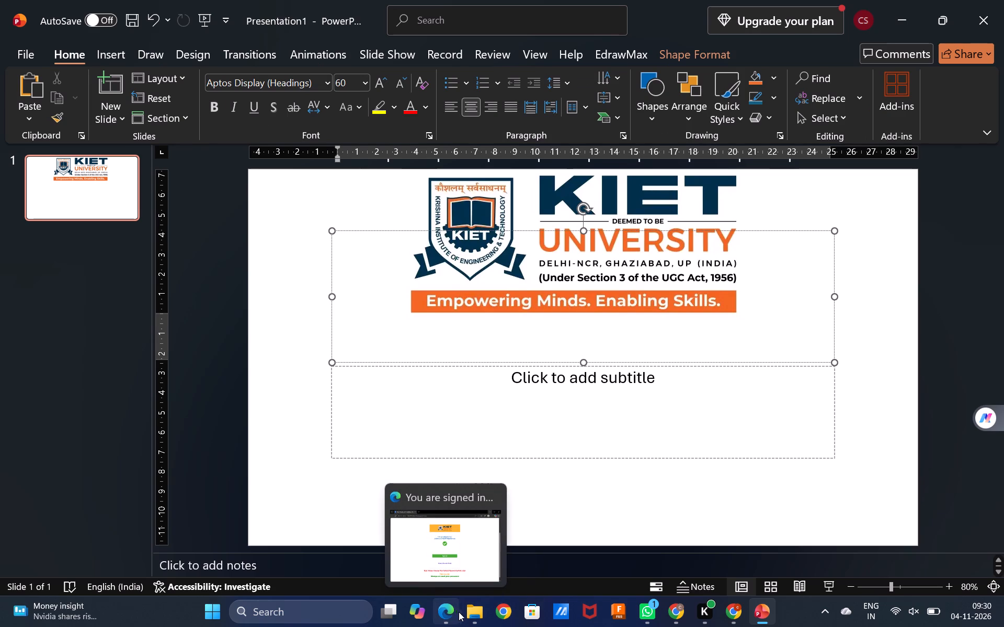
# Switch to File Explorer and open the Downloads folder.
pyautogui.click(473, 615)
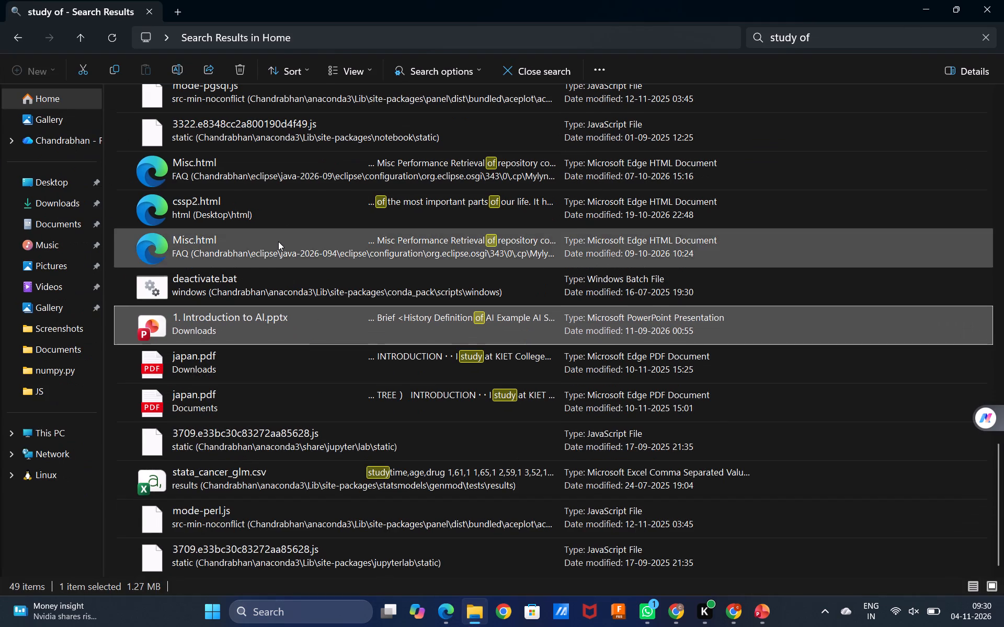
pyautogui.scroll(9, 278, 241)
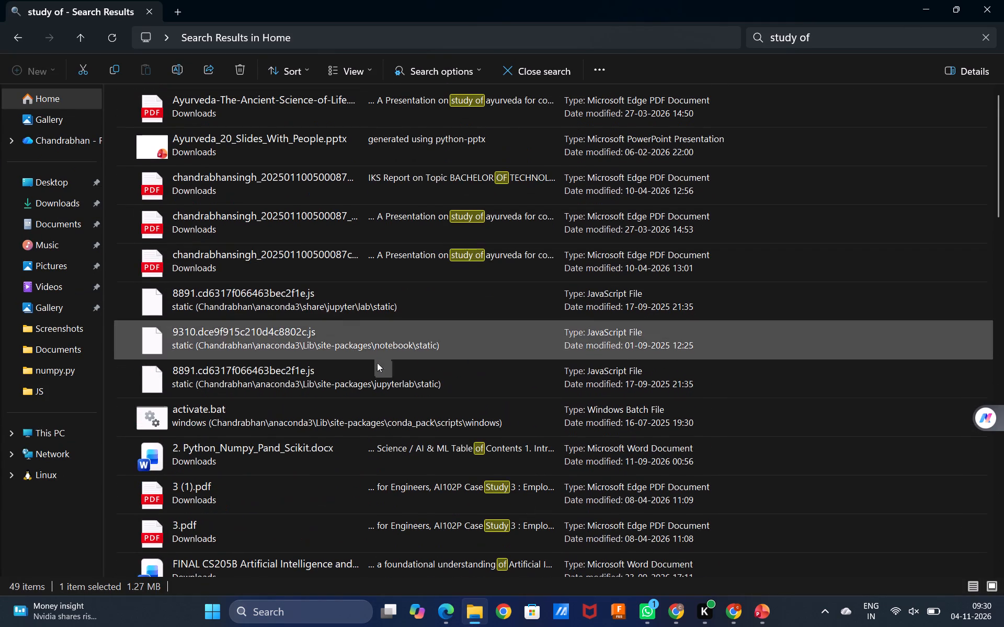
pyautogui.scroll(10, 265, 170)
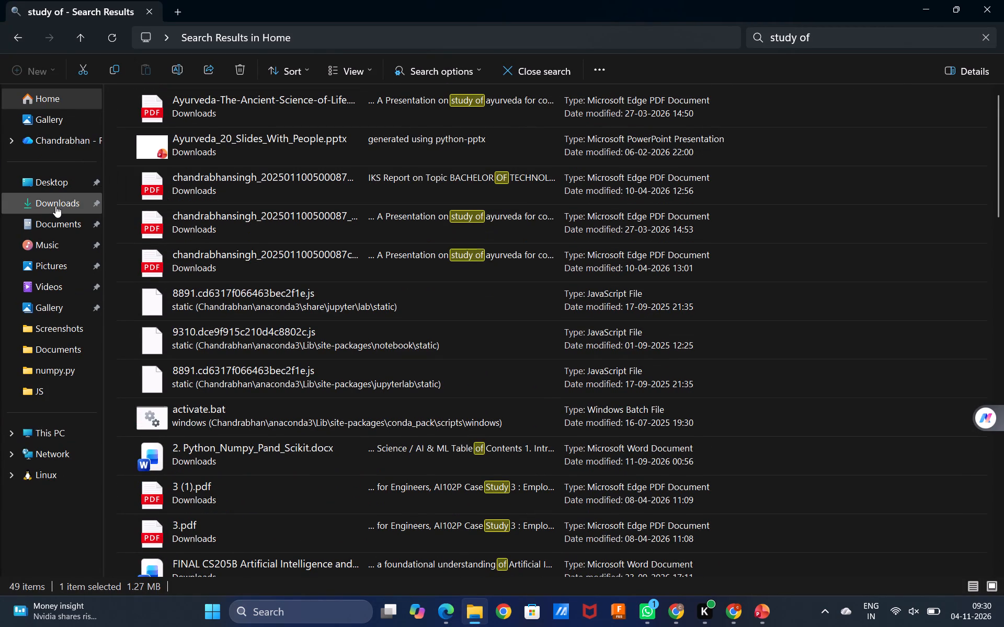
pyautogui.click(55, 206)
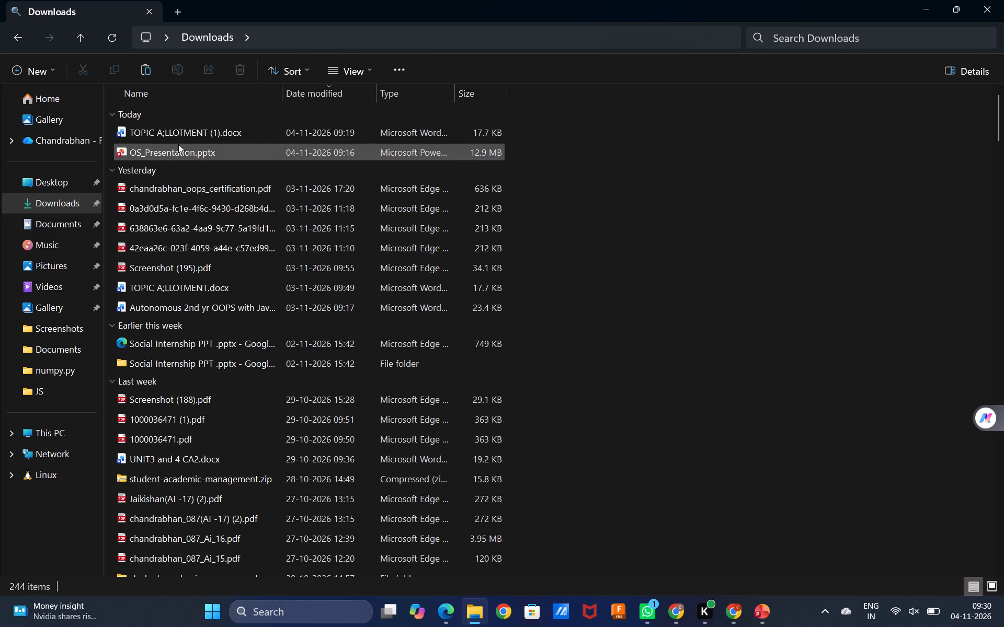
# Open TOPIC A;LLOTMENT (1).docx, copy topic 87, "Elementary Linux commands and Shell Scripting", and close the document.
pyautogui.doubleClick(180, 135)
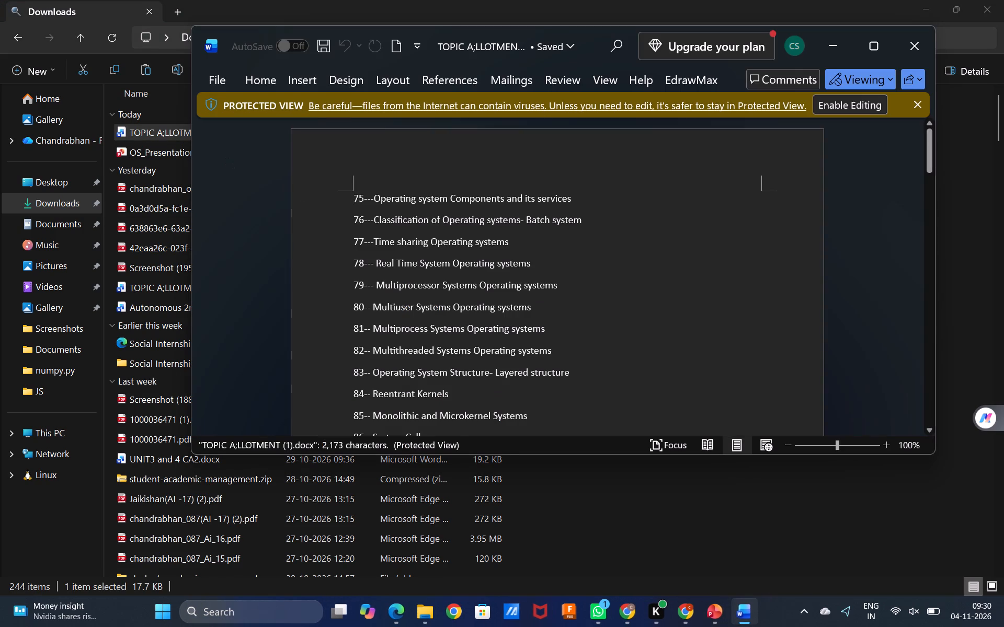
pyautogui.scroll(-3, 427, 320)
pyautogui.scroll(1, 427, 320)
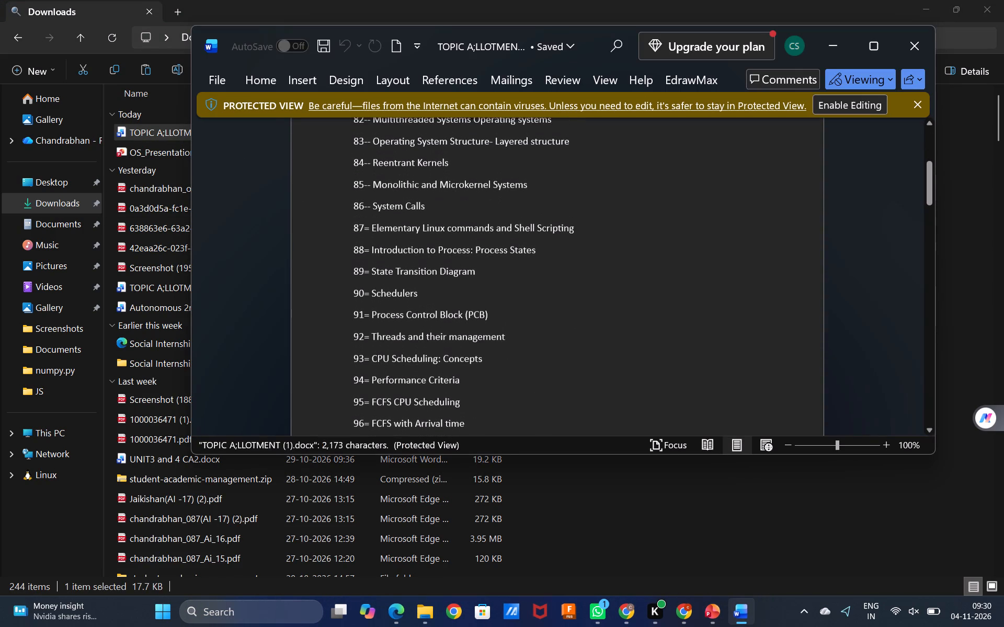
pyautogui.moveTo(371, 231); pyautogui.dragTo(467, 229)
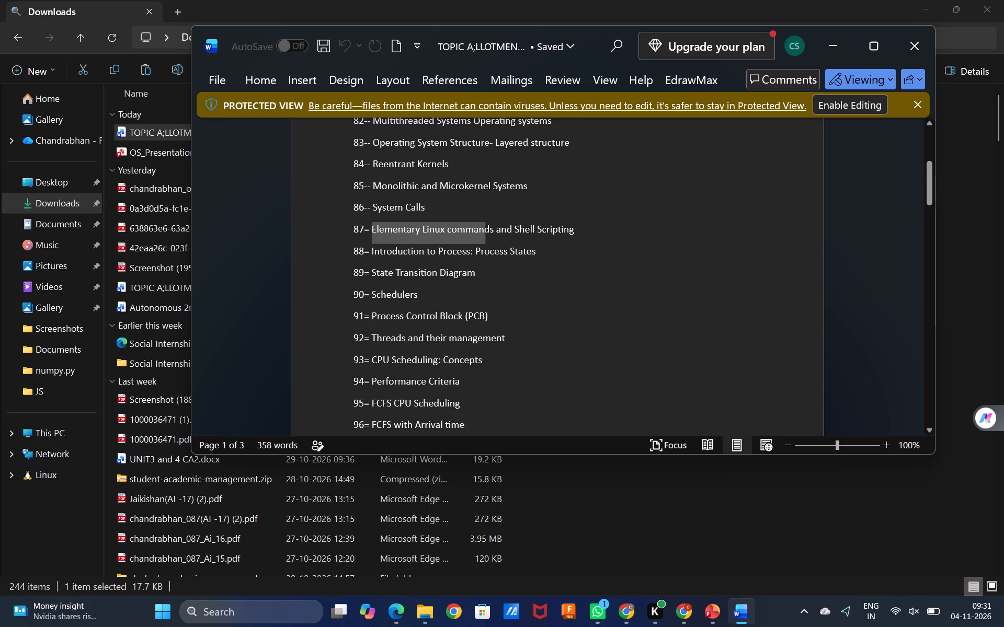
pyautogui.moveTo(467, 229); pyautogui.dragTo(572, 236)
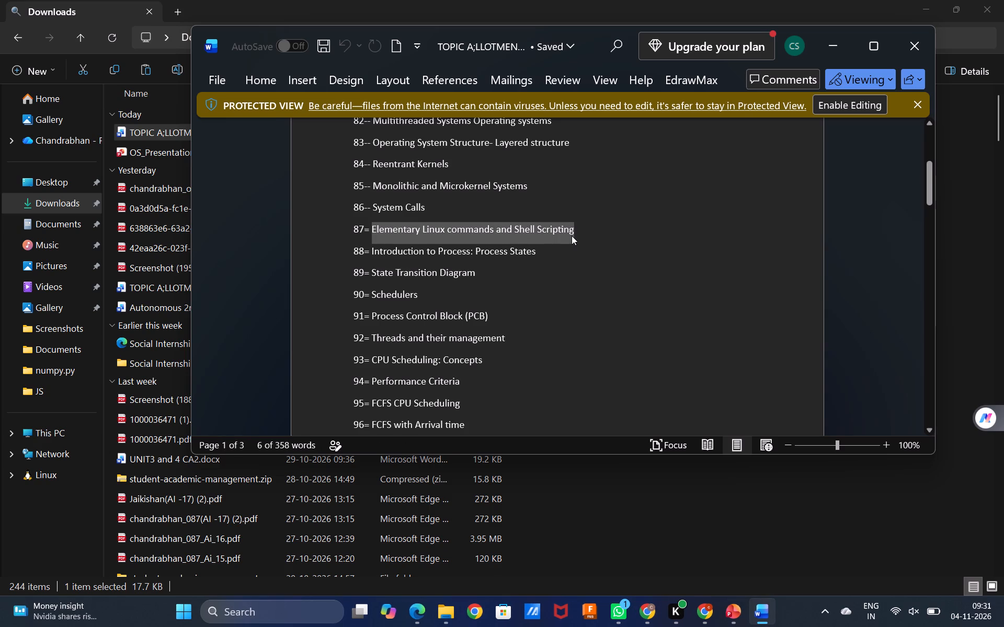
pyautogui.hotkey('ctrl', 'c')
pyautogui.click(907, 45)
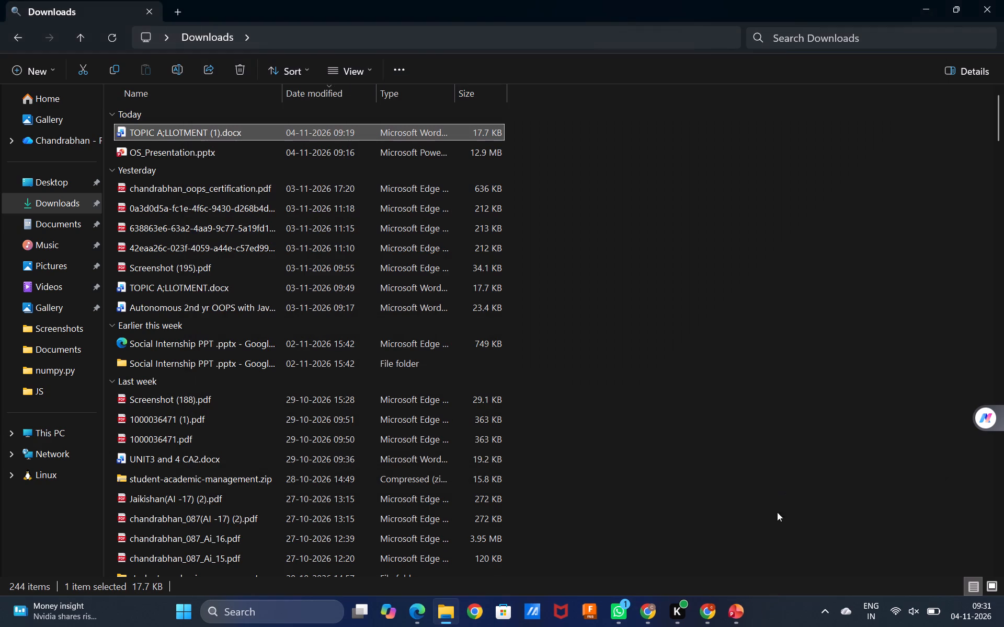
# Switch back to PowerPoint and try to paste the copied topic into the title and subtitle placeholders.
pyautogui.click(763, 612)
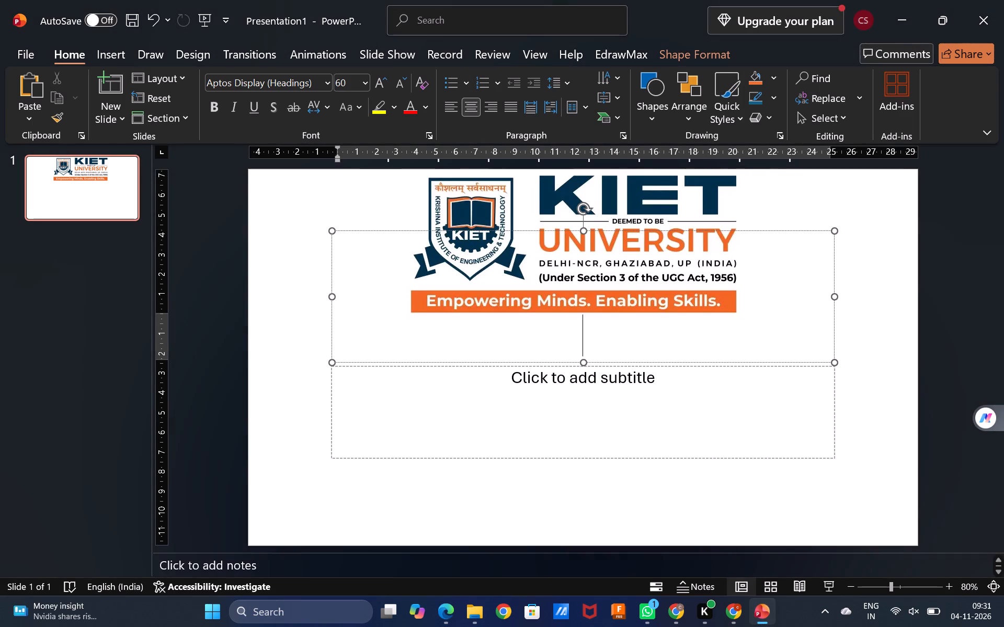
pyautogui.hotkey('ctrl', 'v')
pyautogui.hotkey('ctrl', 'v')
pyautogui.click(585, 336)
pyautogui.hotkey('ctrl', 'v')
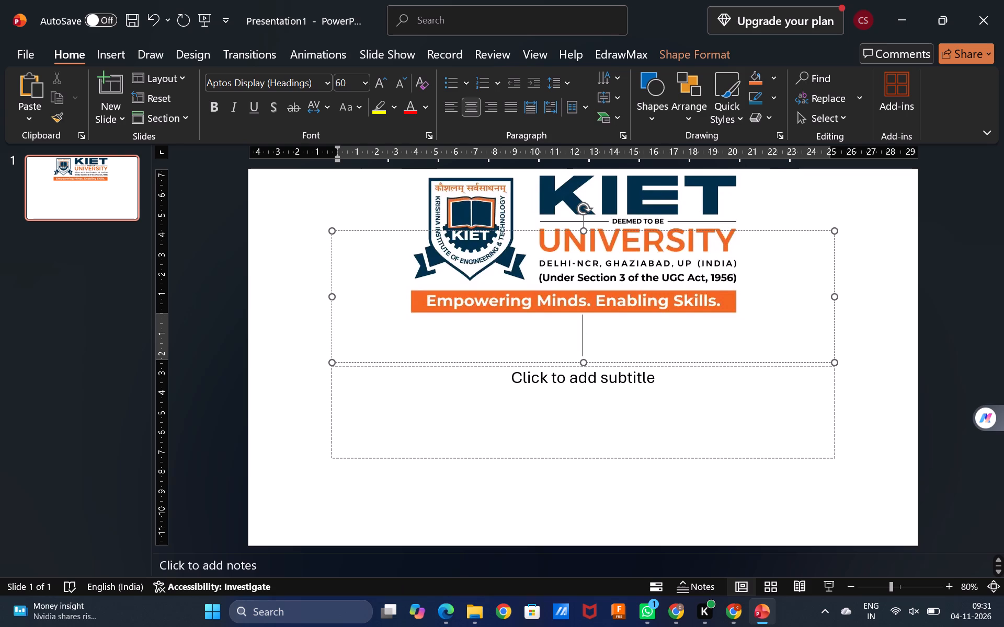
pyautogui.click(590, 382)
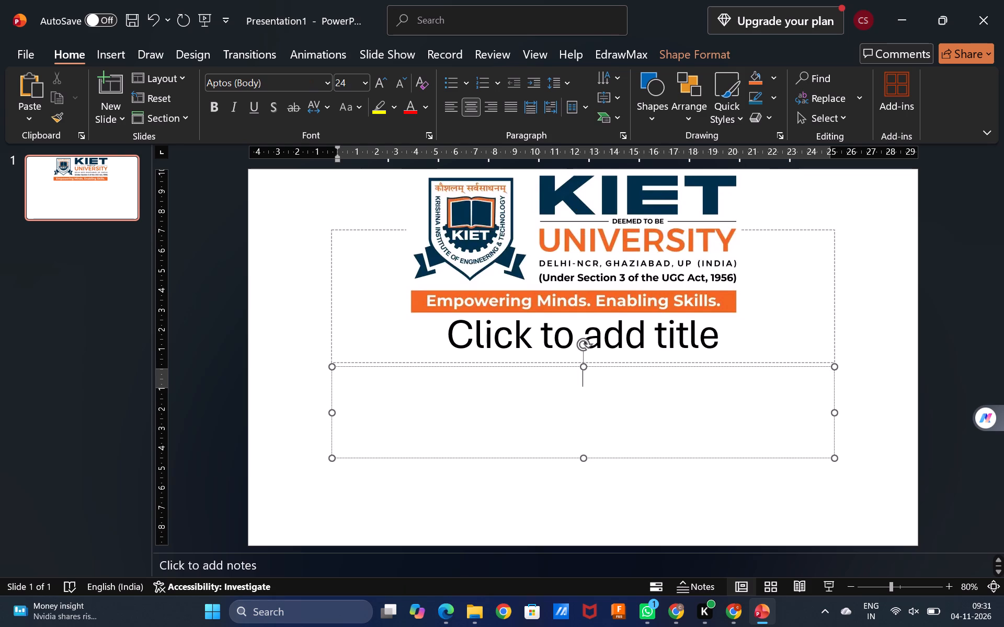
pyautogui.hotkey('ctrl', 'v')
# Copy "Elementary Linux commands and Shell Scripting" again from TOPIC A;LLOTMENT (1).docx and paste it into the PowerPoint title slide's subtitle placeholder.
pyautogui.click(470, 610)
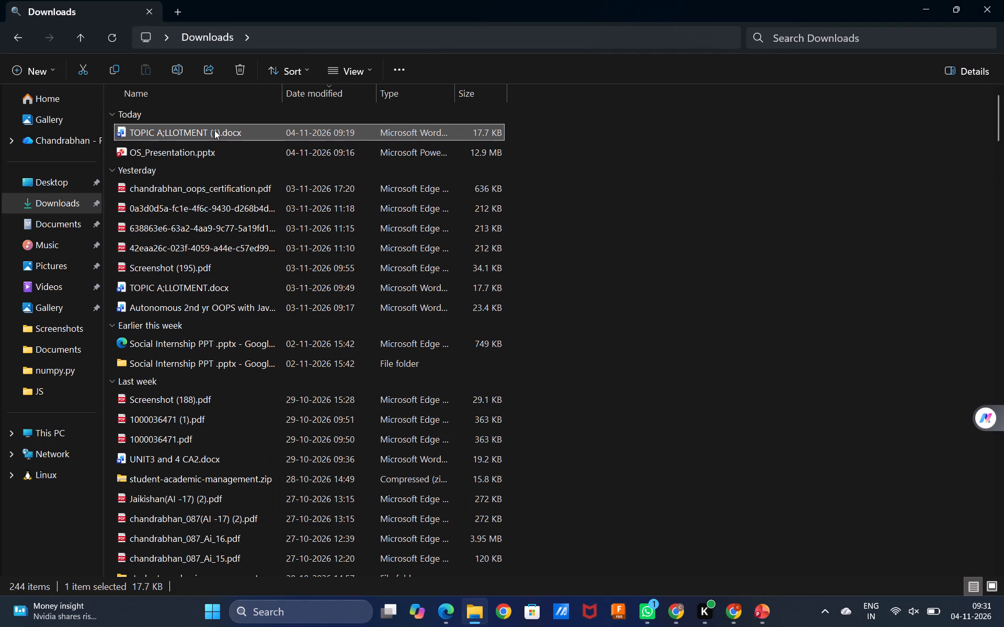
pyautogui.doubleClick(214, 130)
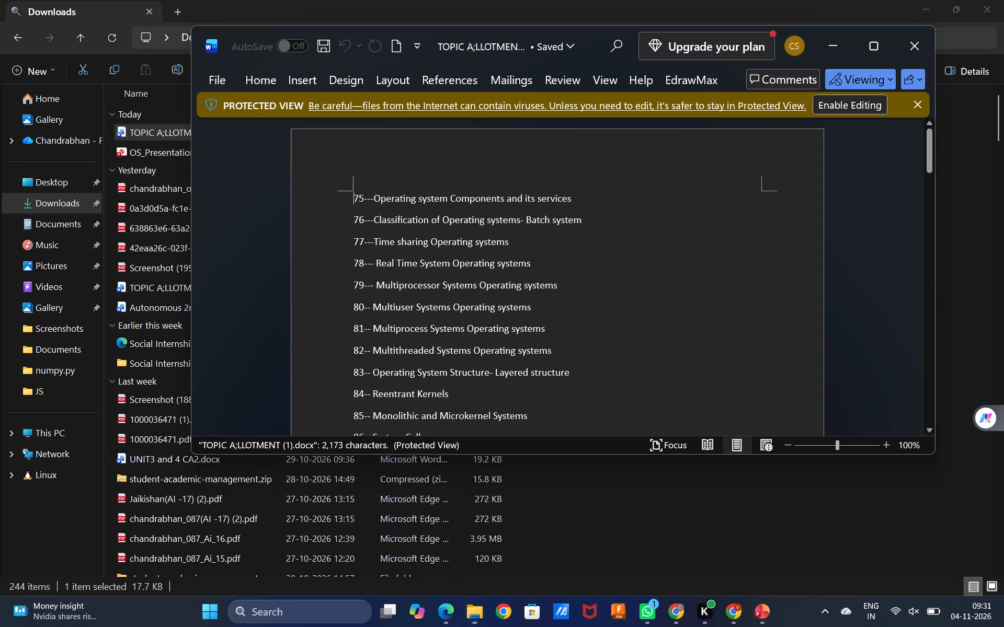
pyautogui.scroll(-1, 440, 302)
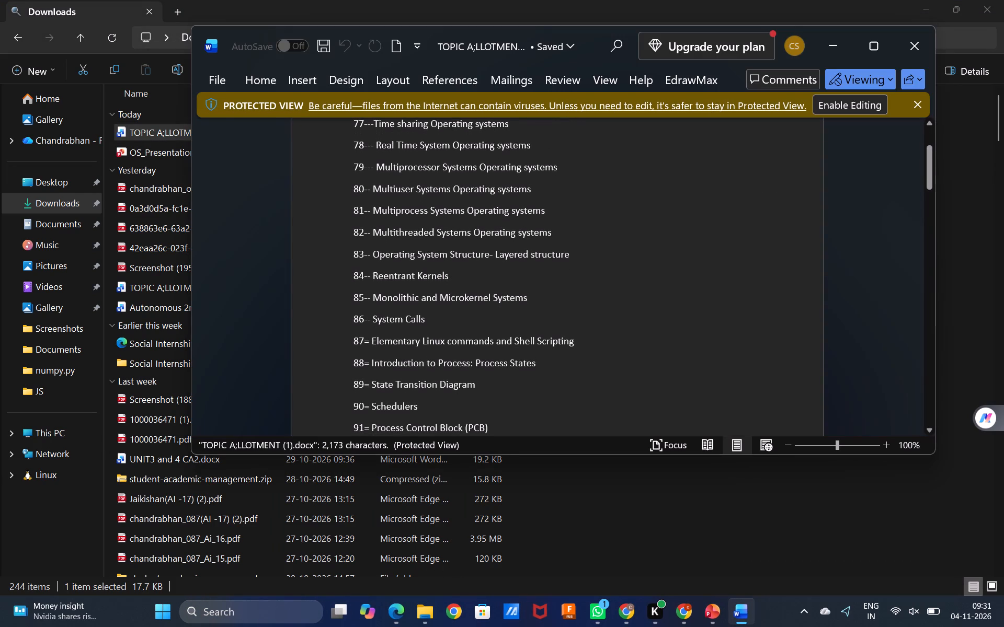
pyautogui.moveTo(372, 339); pyautogui.dragTo(544, 345)
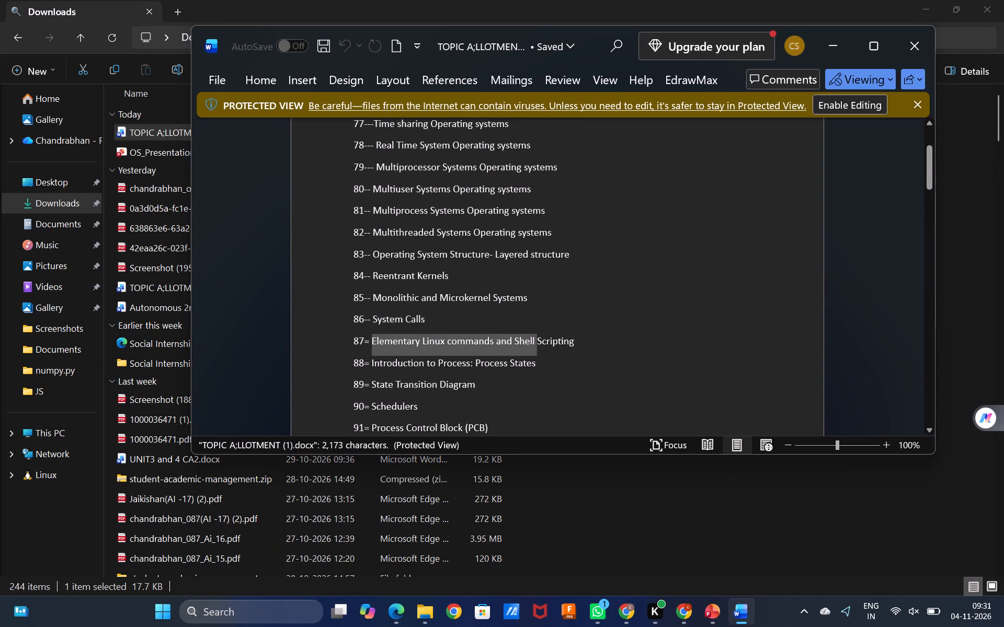
pyautogui.moveTo(544, 345); pyautogui.dragTo(576, 346)
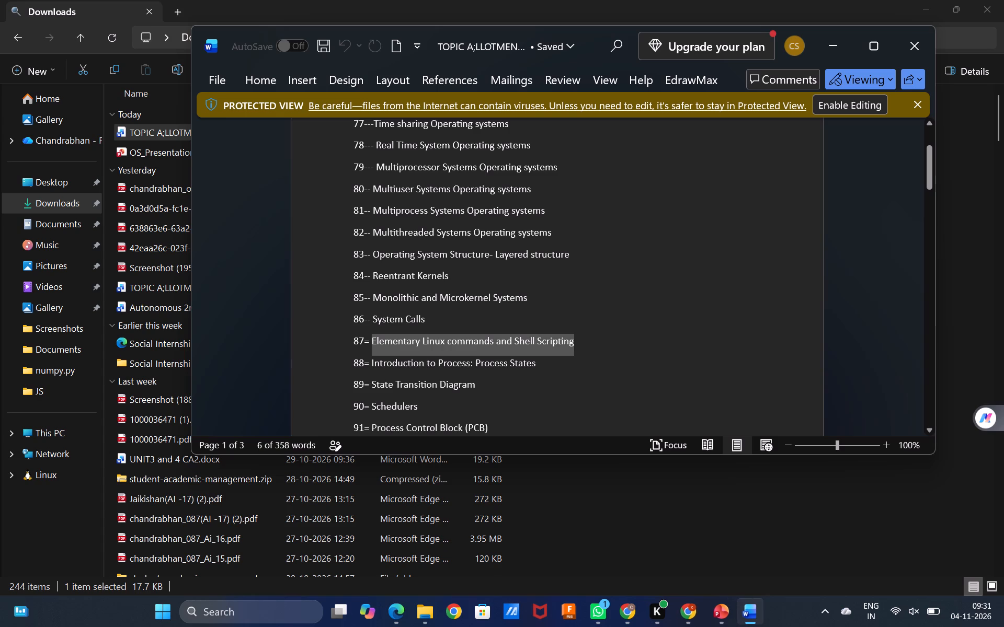
pyautogui.hotkey('ctrl', 'c')
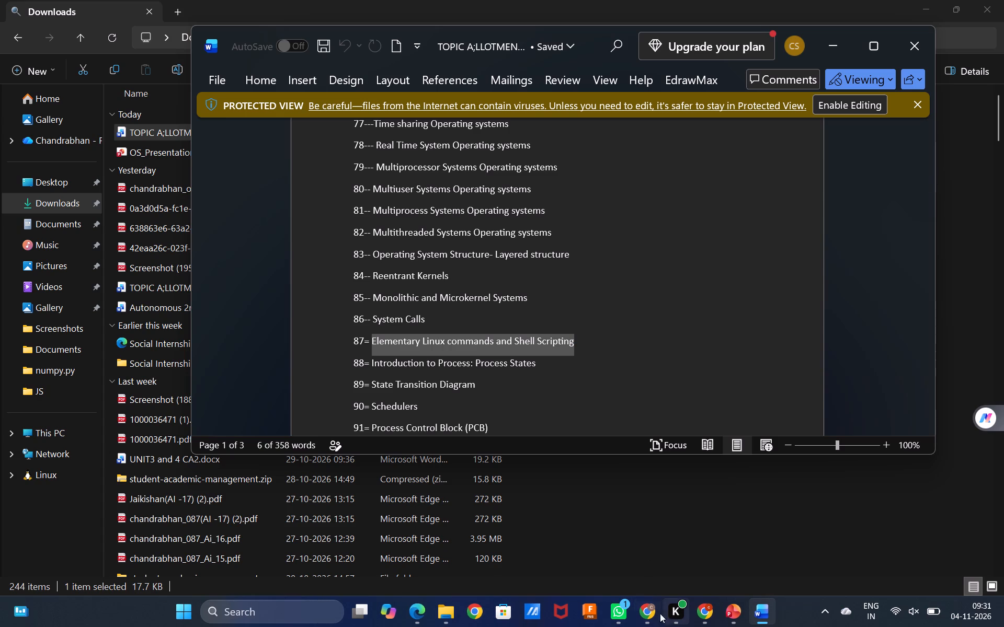
pyautogui.click(736, 609)
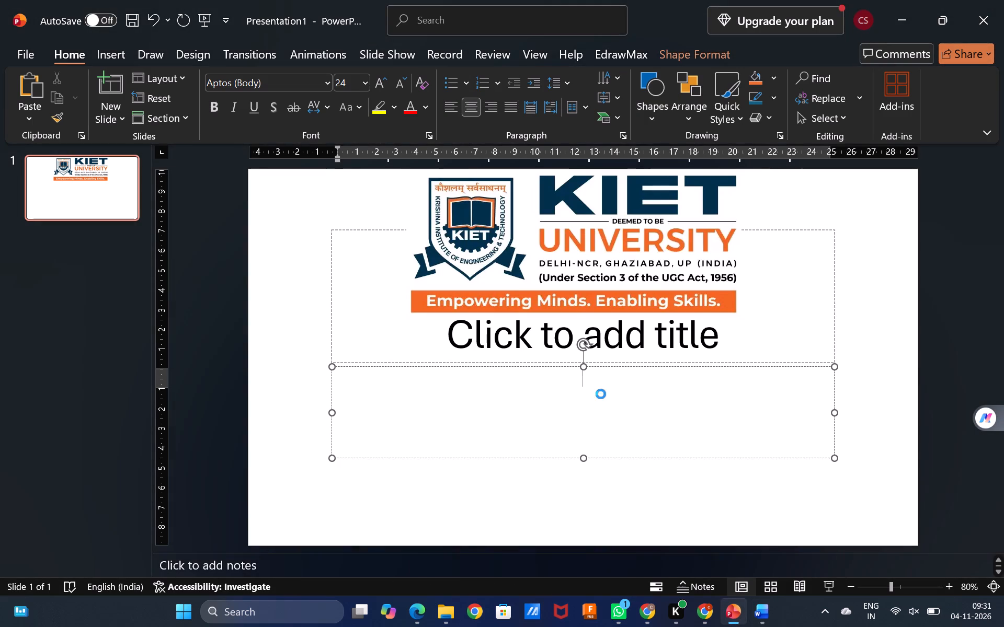
pyautogui.hotkey('ctrl', 'v')
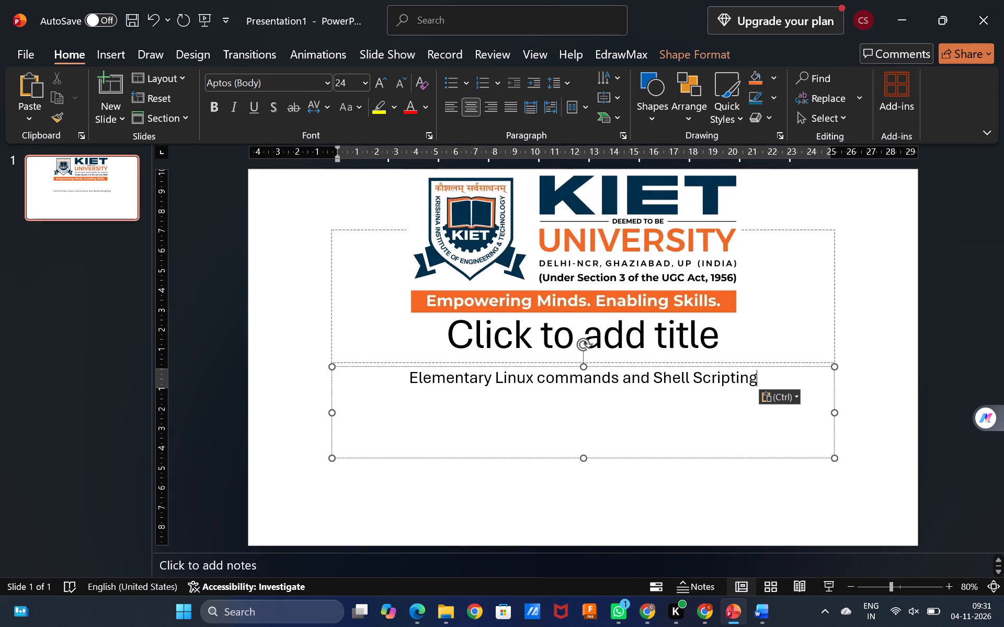
# Move the subtitle box slightly up towards the logo, keeping it horizontally centred on the slide.
pyautogui.click(718, 344)
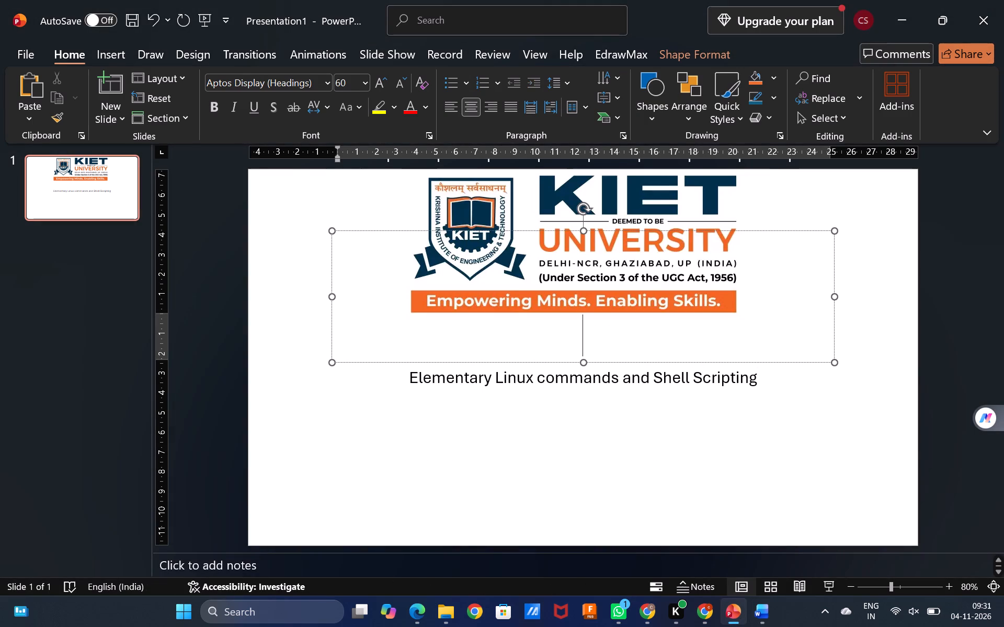
pyautogui.click(762, 380)
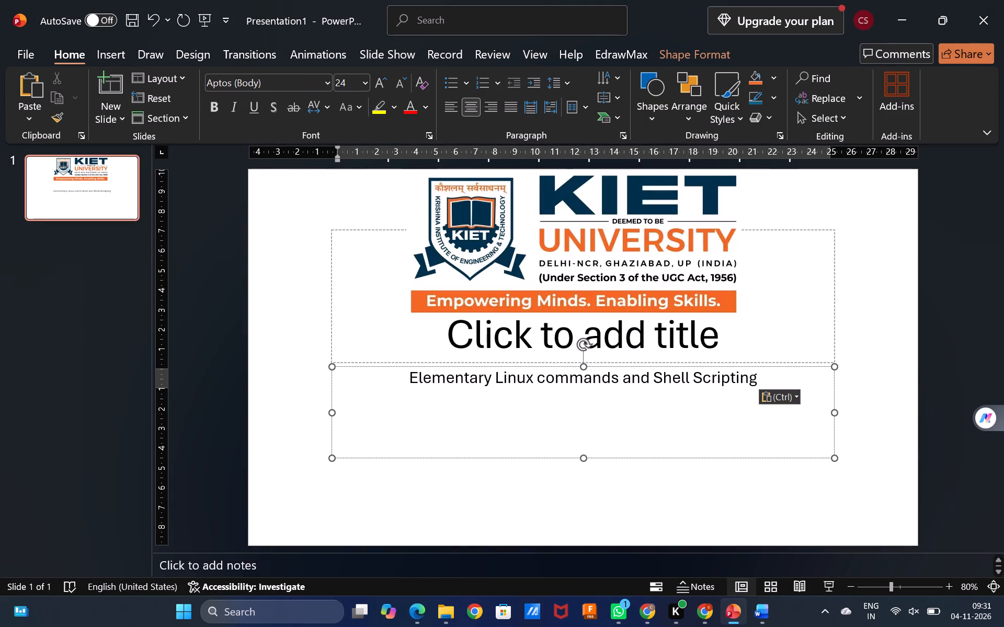
pyautogui.moveTo(747, 364); pyautogui.dragTo(744, 342)
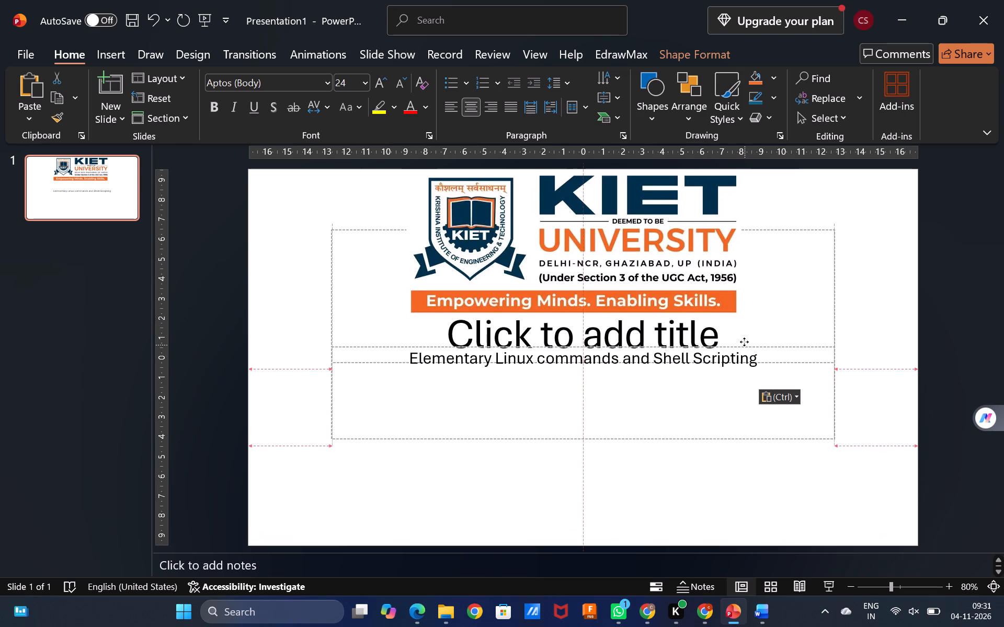
pyautogui.moveTo(744, 342); pyautogui.dragTo(741, 356)
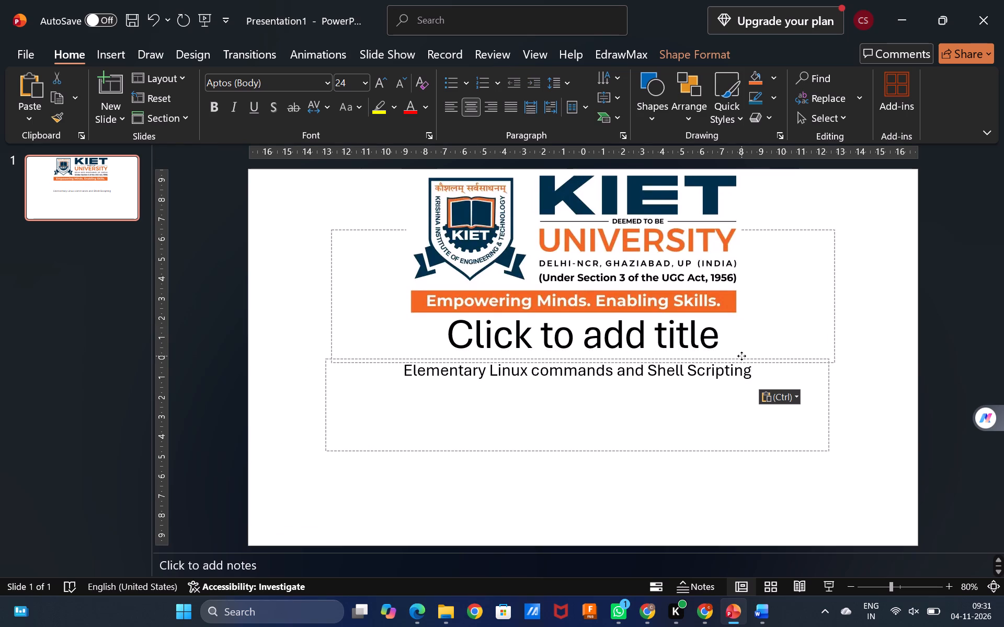
pyautogui.moveTo(741, 356); pyautogui.dragTo(745, 355)
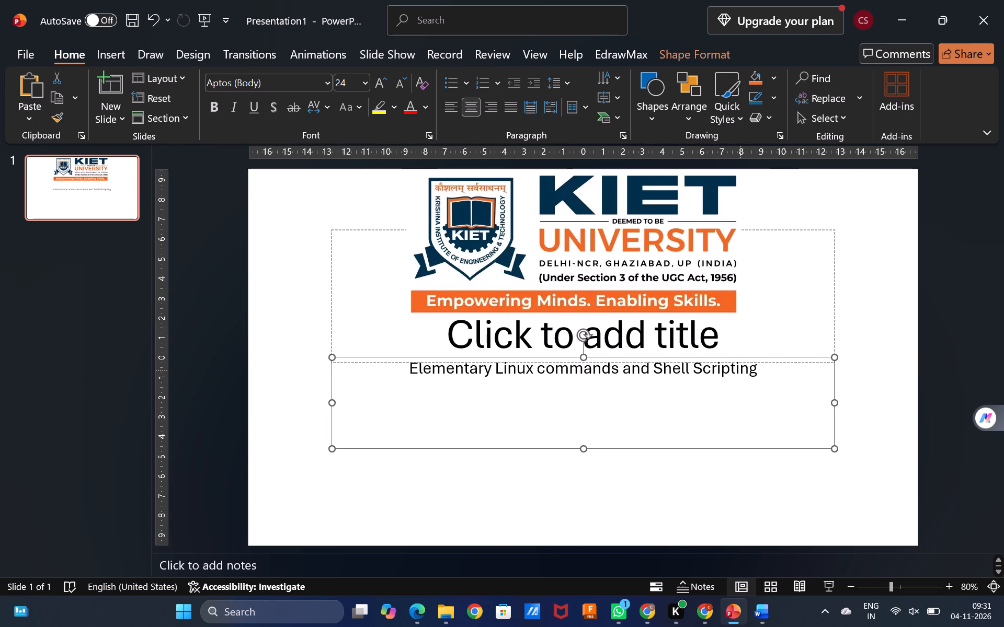
# Set the font size of the whole subtitle text "Elementary Linux commands and Shell Scripting" to 36.
pyautogui.click(740, 370)
pyautogui.moveTo(759, 370); pyautogui.dragTo(493, 361)
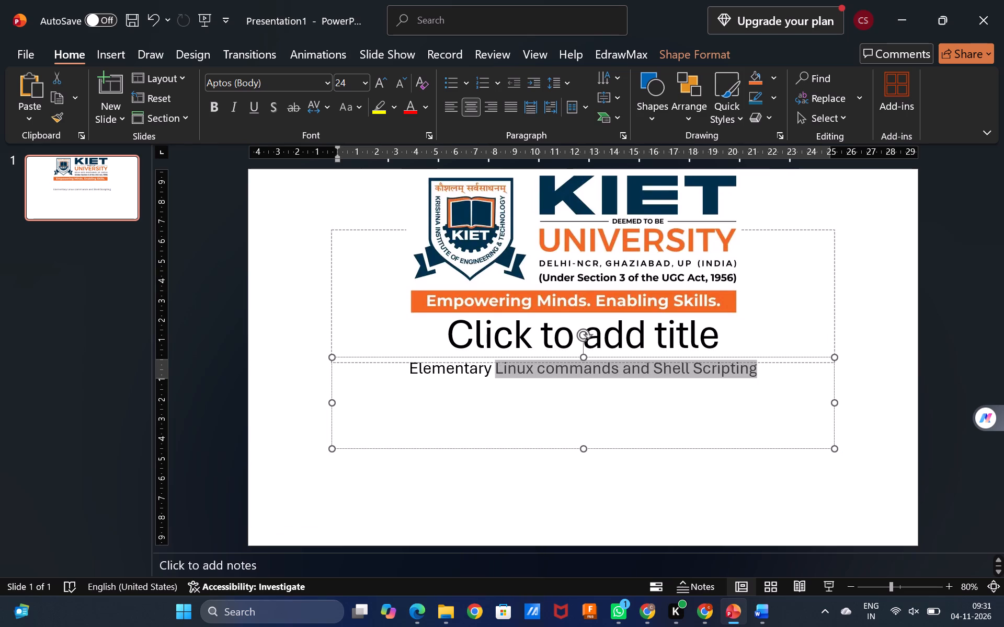
pyautogui.moveTo(493, 361); pyautogui.dragTo(452, 361)
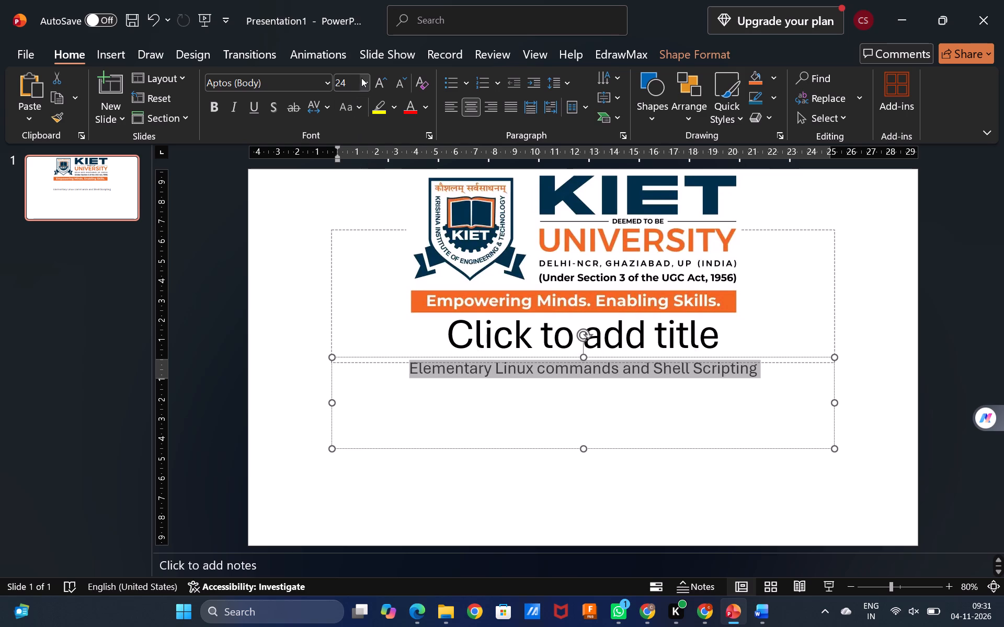
pyautogui.click(365, 80)
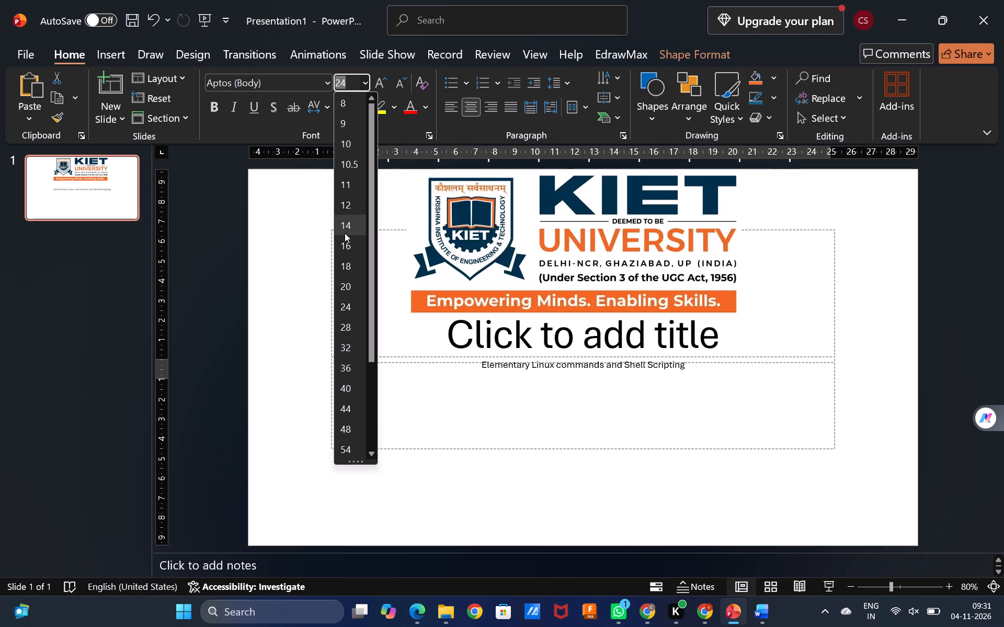
pyautogui.click(353, 365)
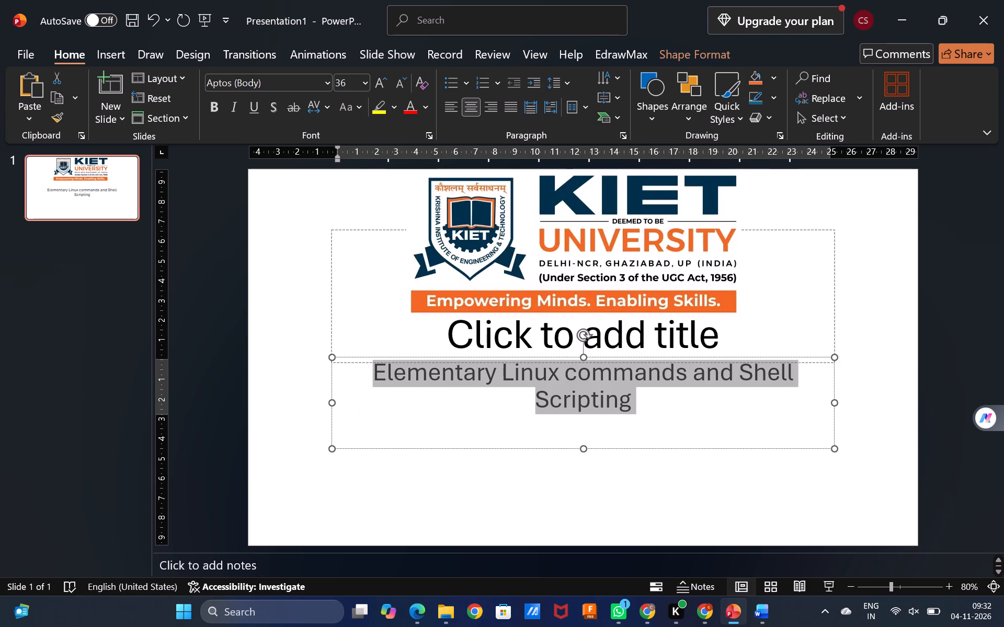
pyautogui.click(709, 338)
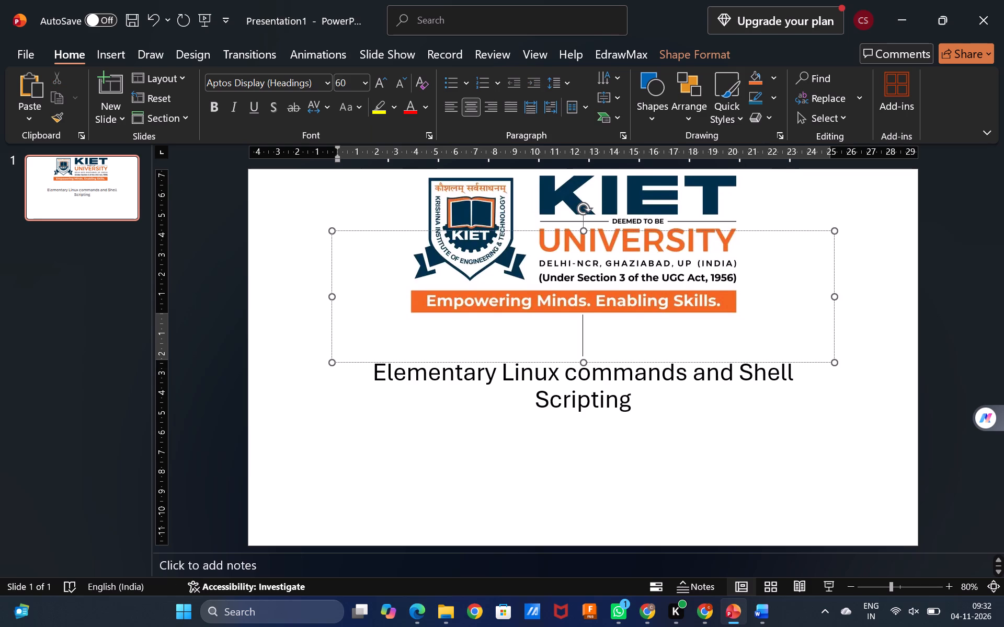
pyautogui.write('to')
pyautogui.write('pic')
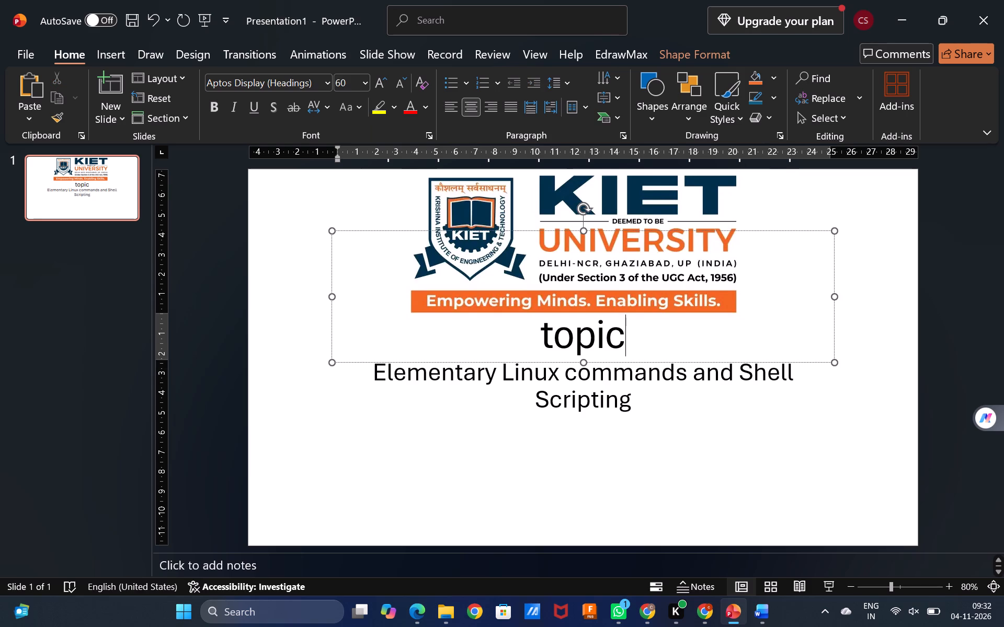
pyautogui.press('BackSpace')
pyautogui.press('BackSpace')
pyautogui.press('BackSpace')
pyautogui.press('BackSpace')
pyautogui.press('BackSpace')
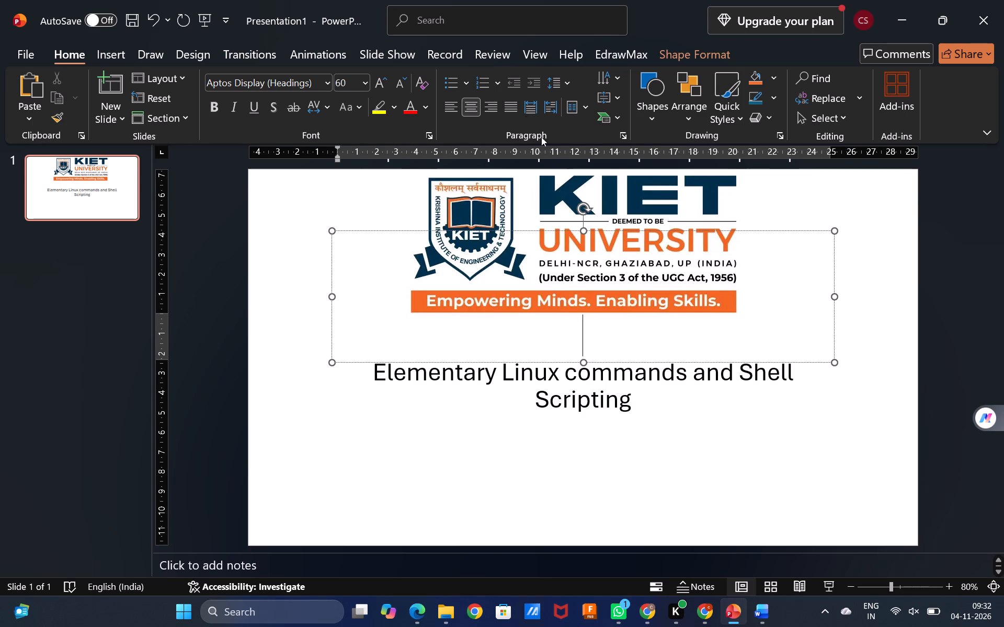
# Set the empty title placeholder's font size to 48 and enter "Topic" as the title.
pyautogui.click(365, 83)
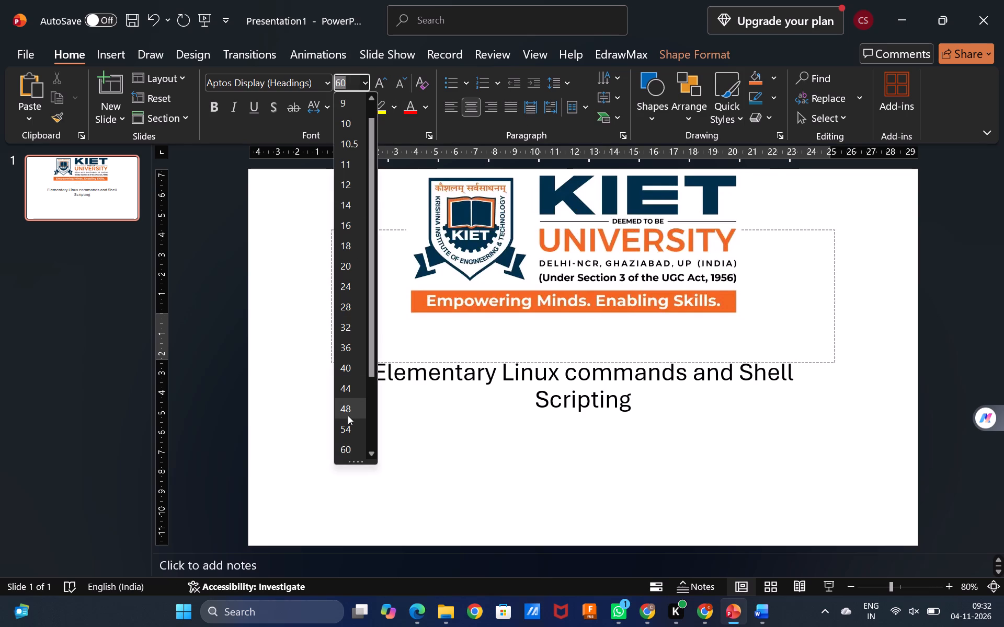
pyautogui.click(348, 449)
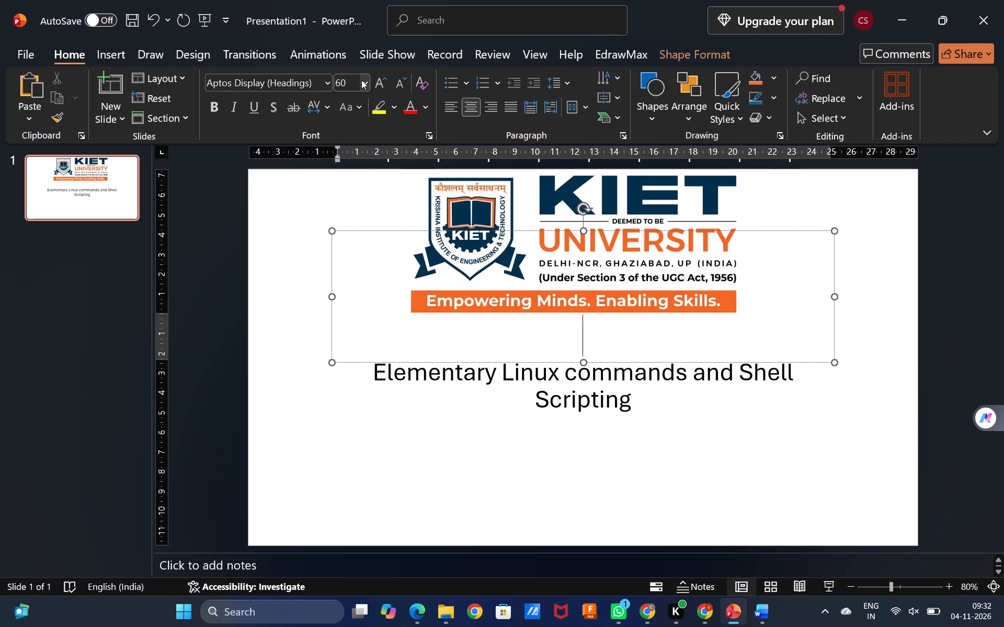
pyautogui.click(361, 80)
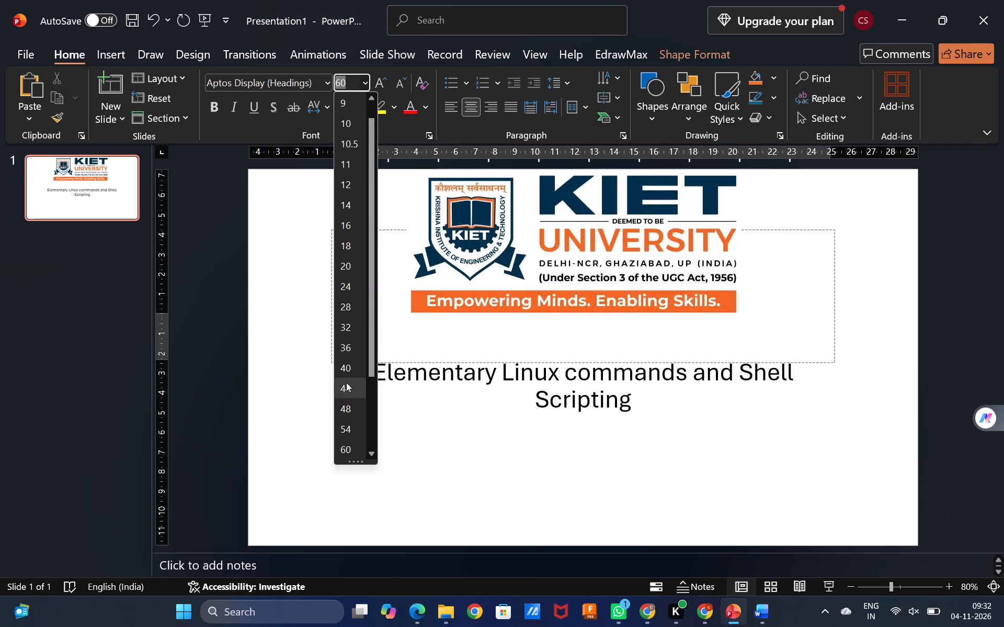
pyautogui.click(346, 402)
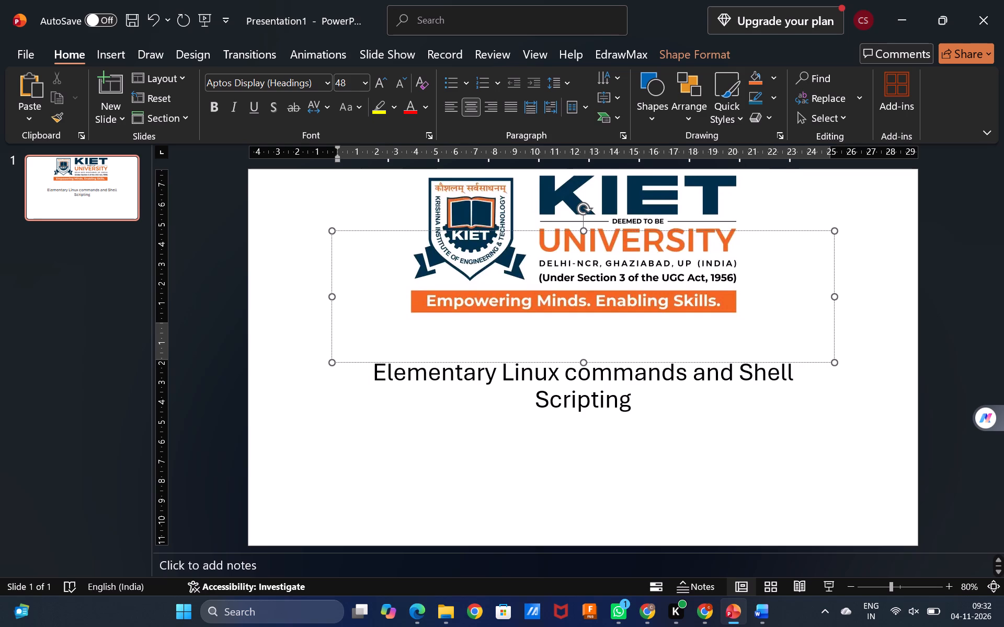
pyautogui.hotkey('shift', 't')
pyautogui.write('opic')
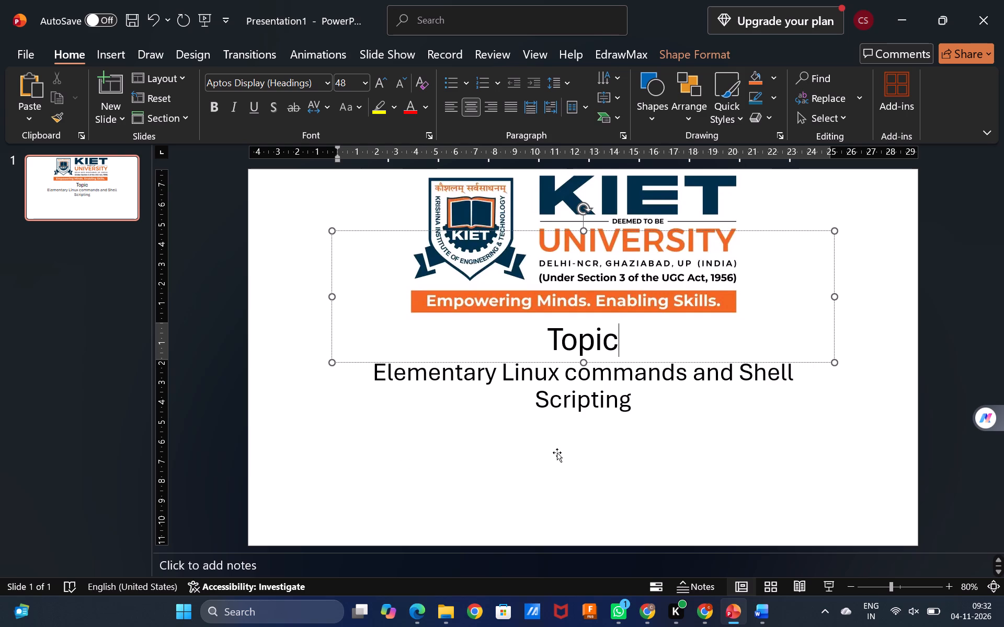
# Add a "Name-" line with the student's name to the subtitle box, one blank line below the topic text.
pyautogui.click(648, 405)
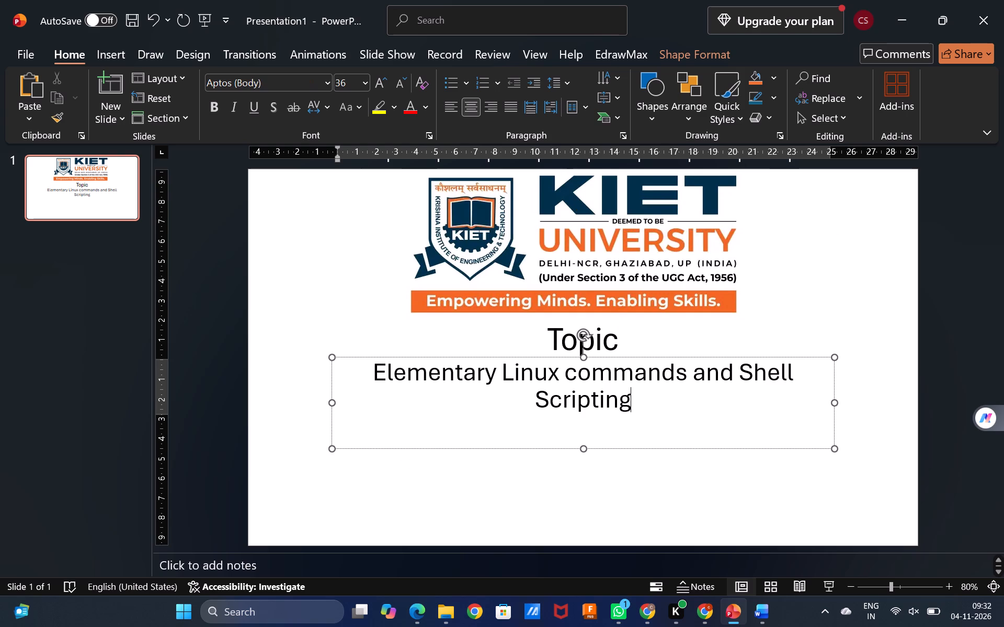
pyautogui.click(421, 459)
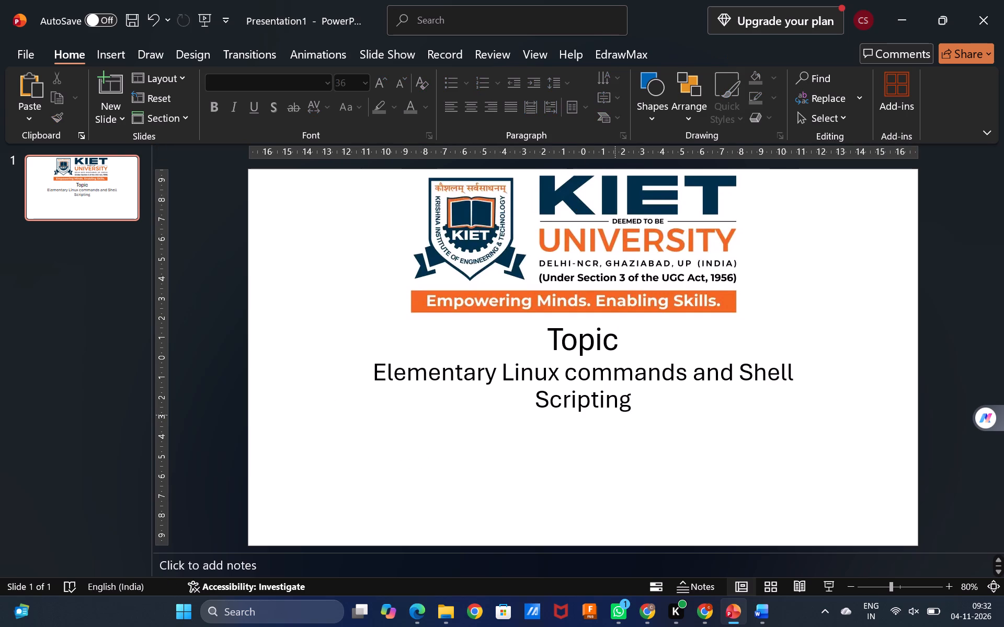
pyautogui.click(657, 400)
pyautogui.press('Return')
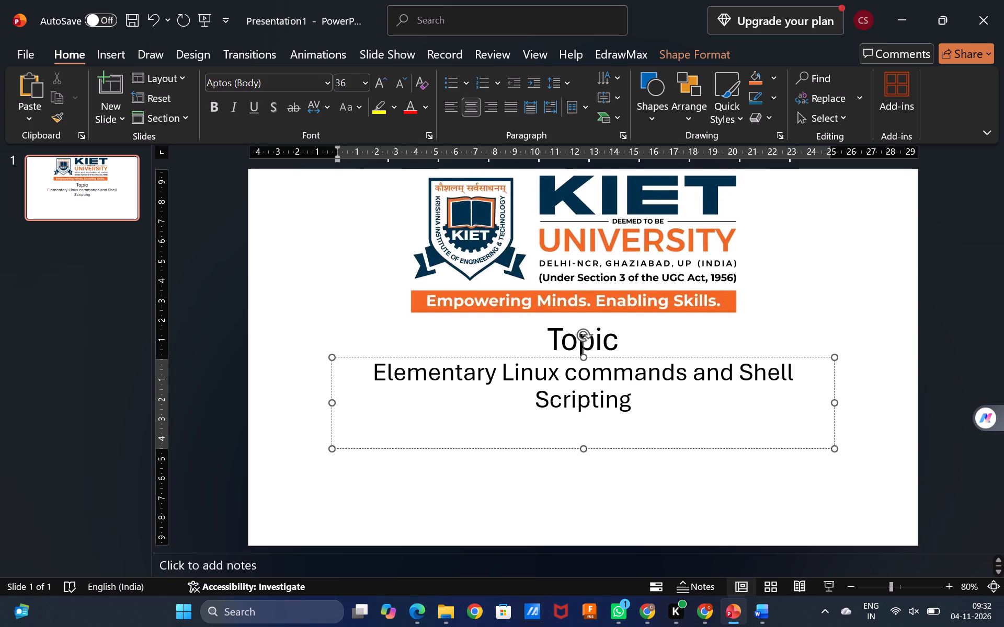
pyautogui.press('Return')
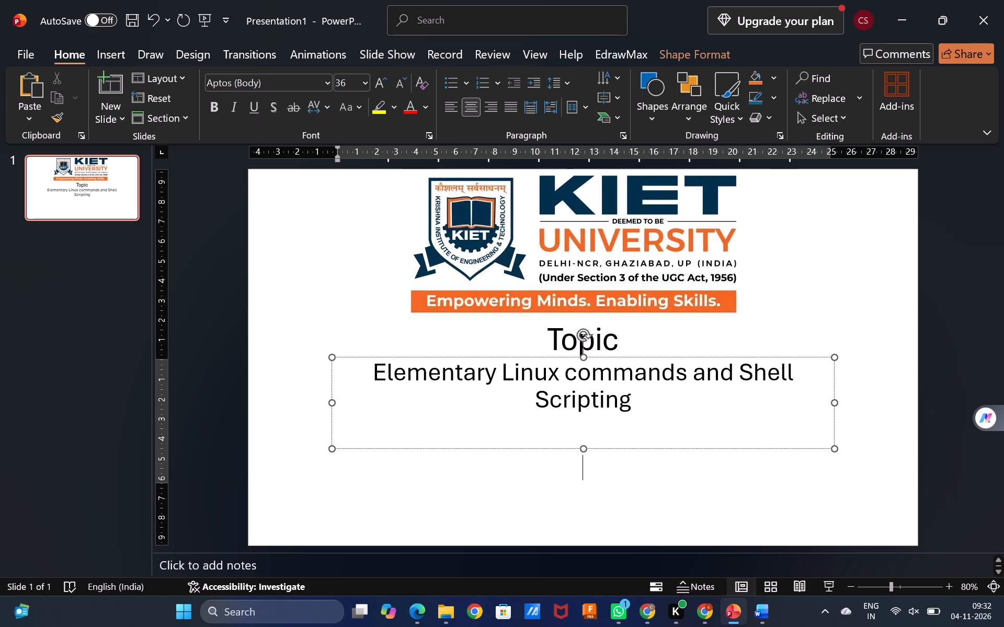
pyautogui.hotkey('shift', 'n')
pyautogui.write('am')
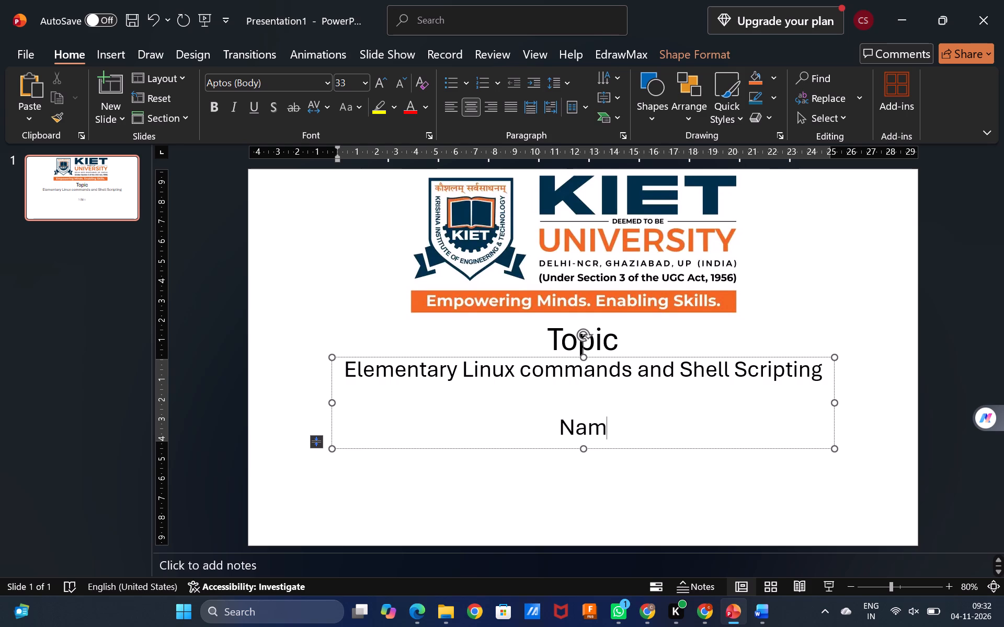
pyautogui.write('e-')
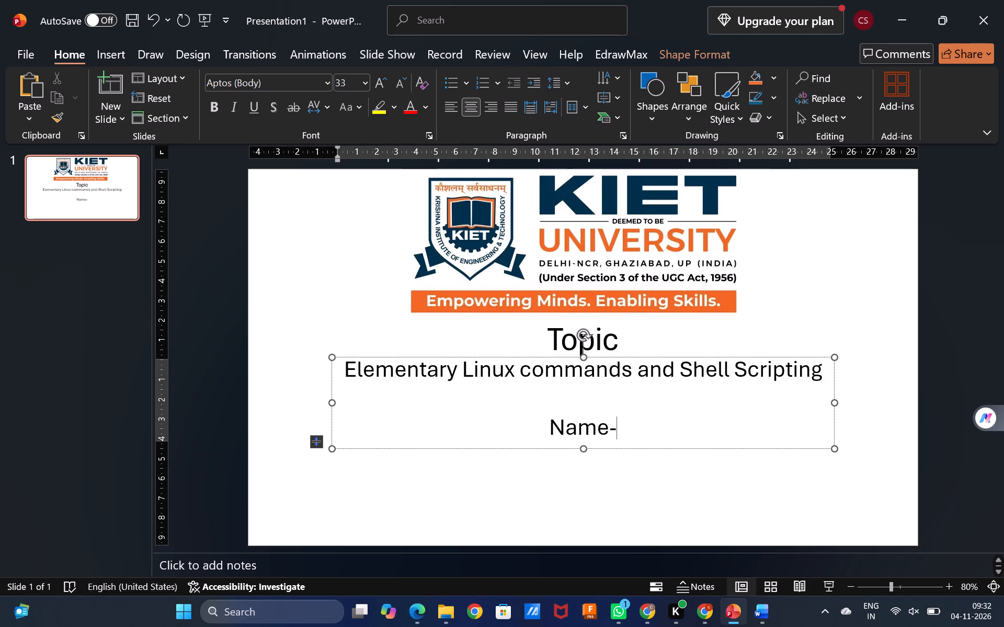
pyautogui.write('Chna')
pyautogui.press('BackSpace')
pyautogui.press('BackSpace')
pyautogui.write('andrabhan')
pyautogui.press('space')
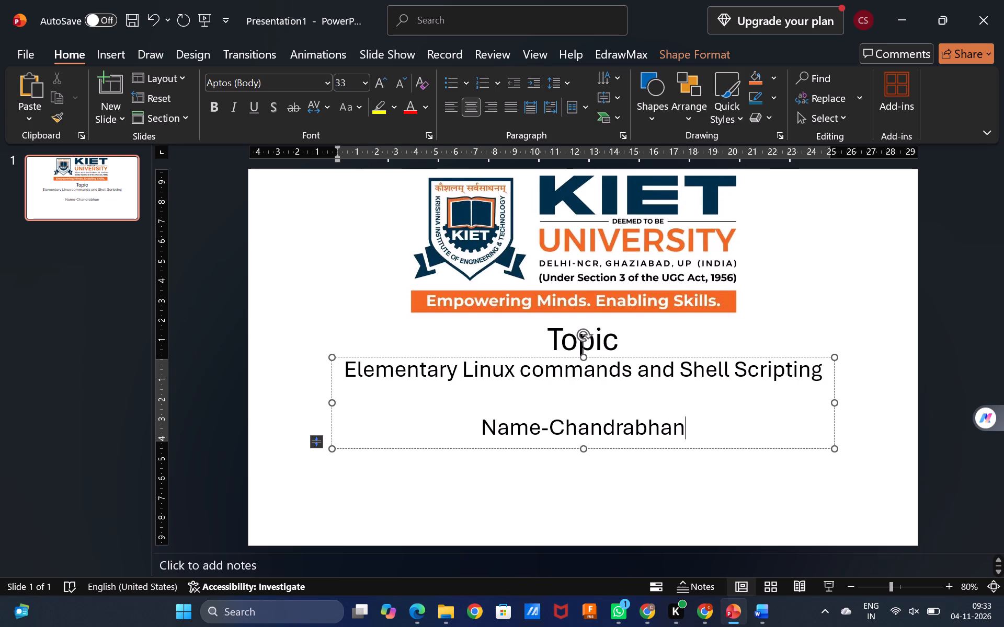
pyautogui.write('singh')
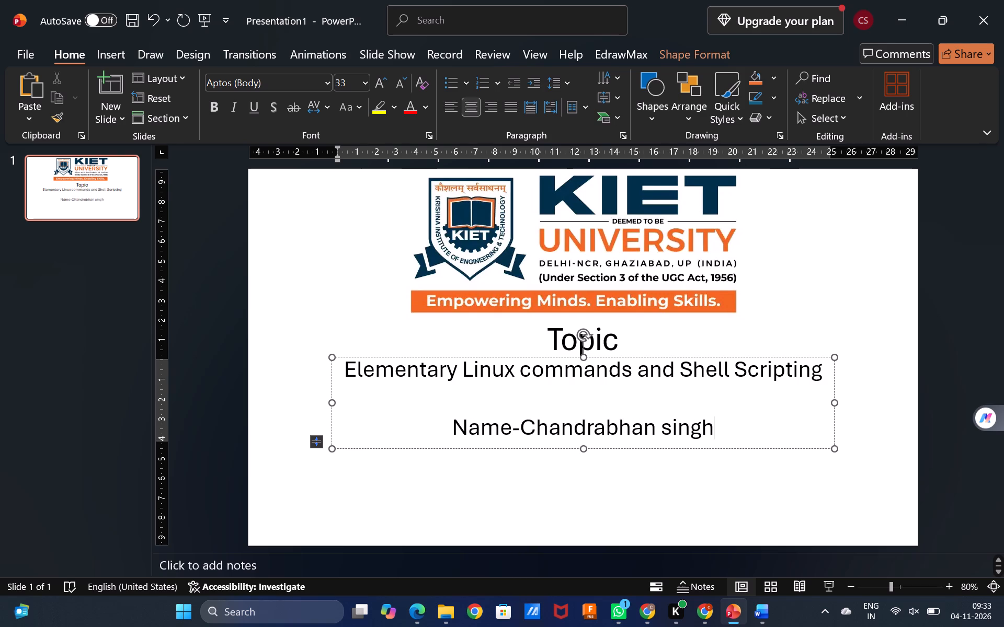
# Add a "Roll no-" line with the student's roll number directly below the name line.
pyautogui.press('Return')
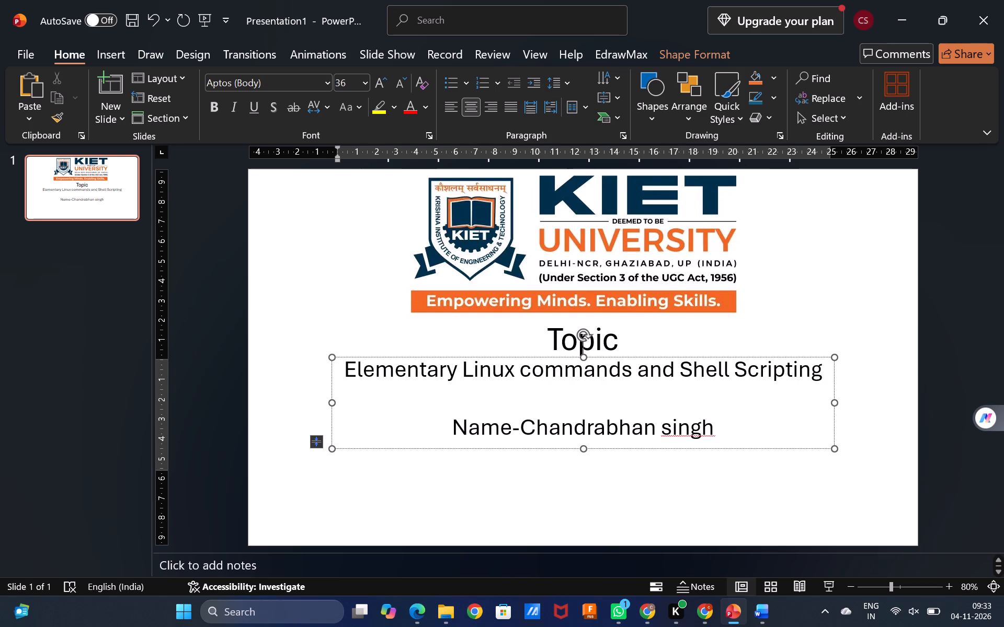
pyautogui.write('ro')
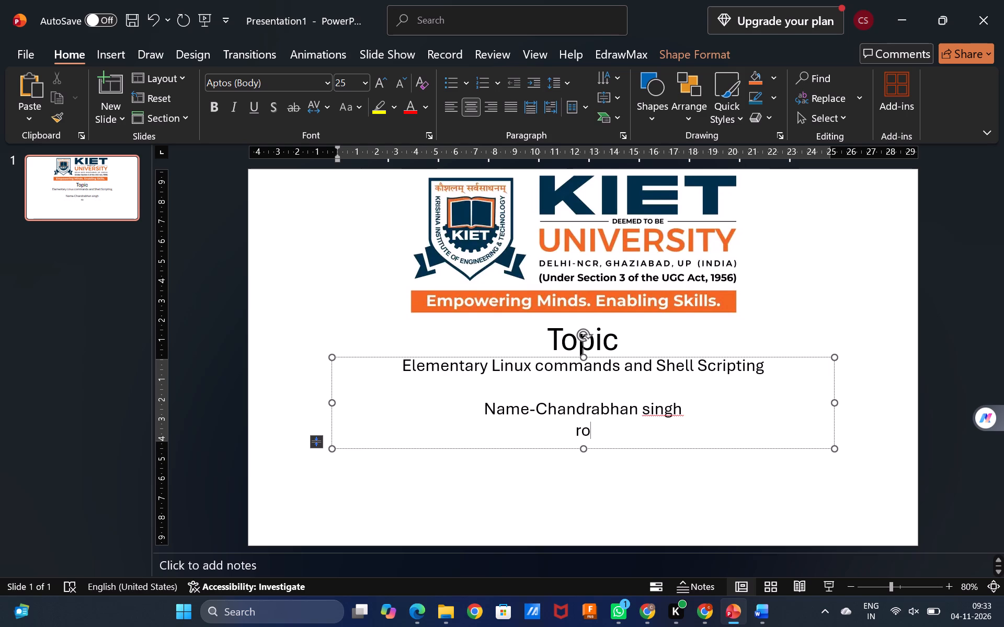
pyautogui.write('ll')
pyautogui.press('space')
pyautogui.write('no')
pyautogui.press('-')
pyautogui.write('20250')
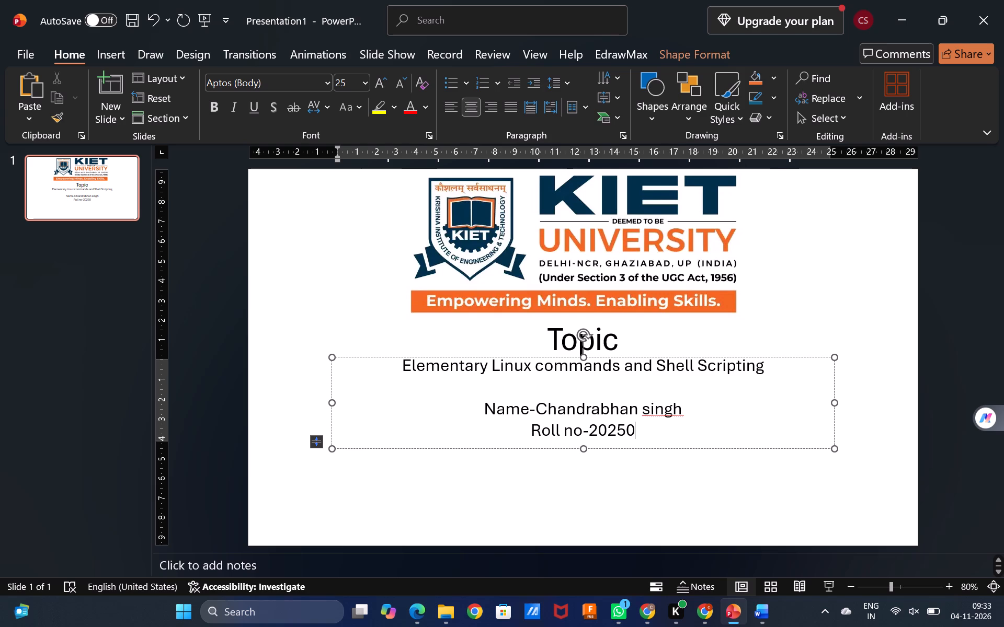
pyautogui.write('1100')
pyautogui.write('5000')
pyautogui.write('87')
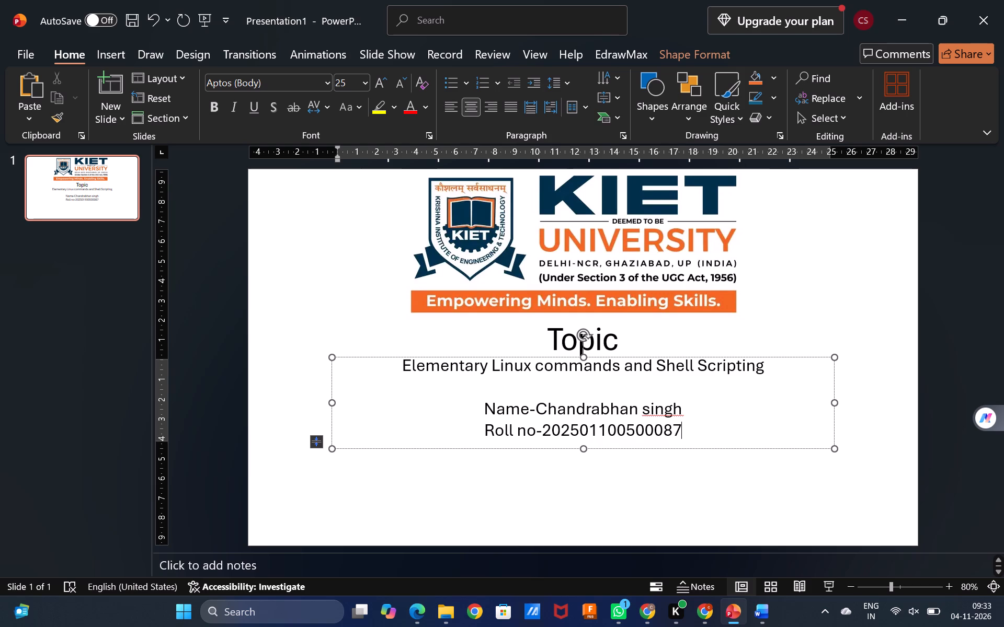
# Add the line "Branch – CSIT (B)" below the roll number, extending the subtitle box downwards to make room for it.
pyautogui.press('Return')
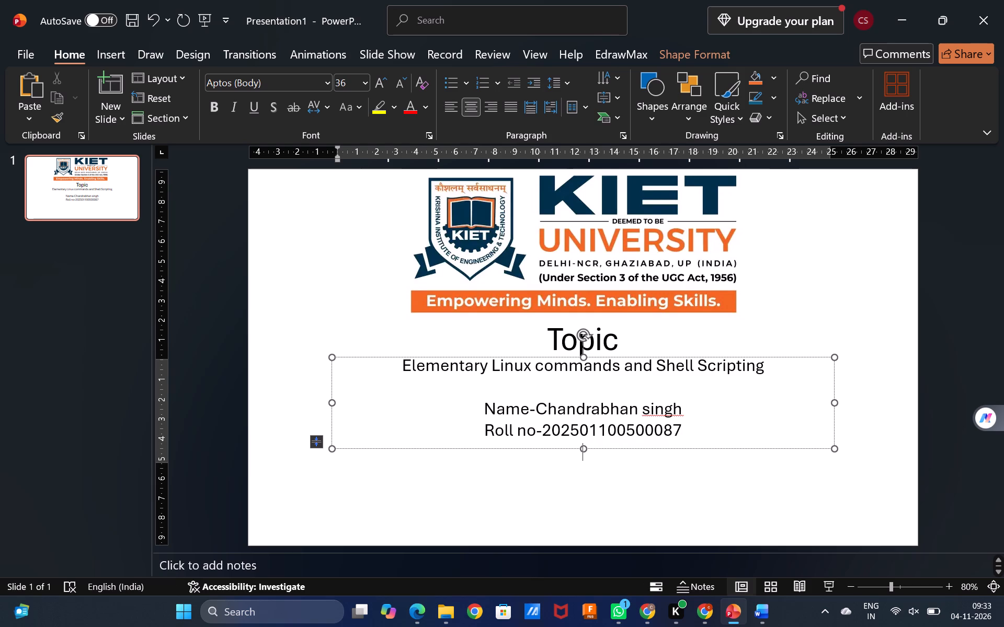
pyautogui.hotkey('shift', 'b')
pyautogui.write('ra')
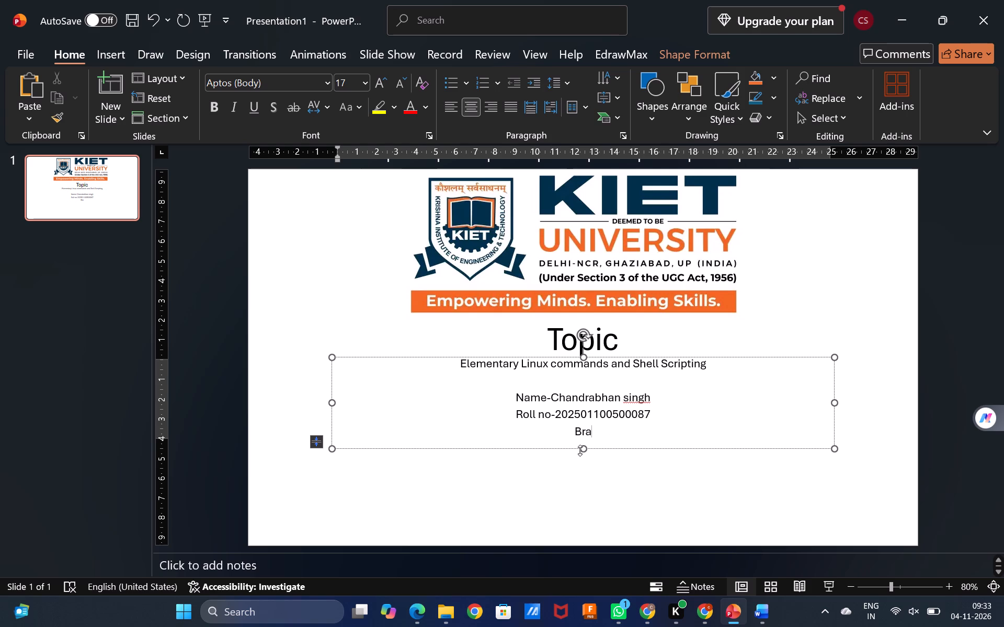
pyautogui.moveTo(585, 449); pyautogui.dragTo(583, 504)
pyautogui.click(609, 492)
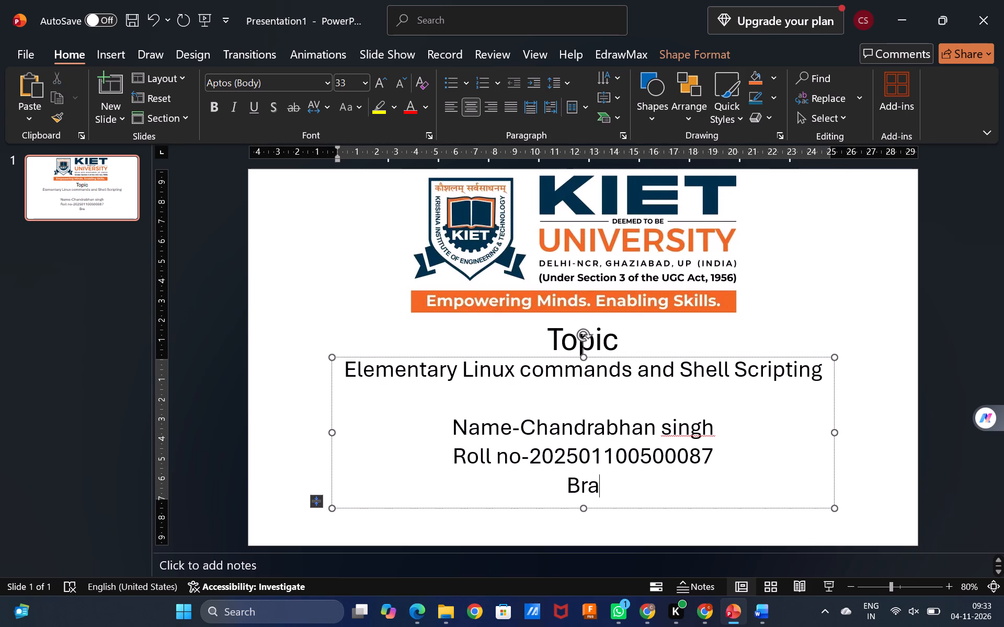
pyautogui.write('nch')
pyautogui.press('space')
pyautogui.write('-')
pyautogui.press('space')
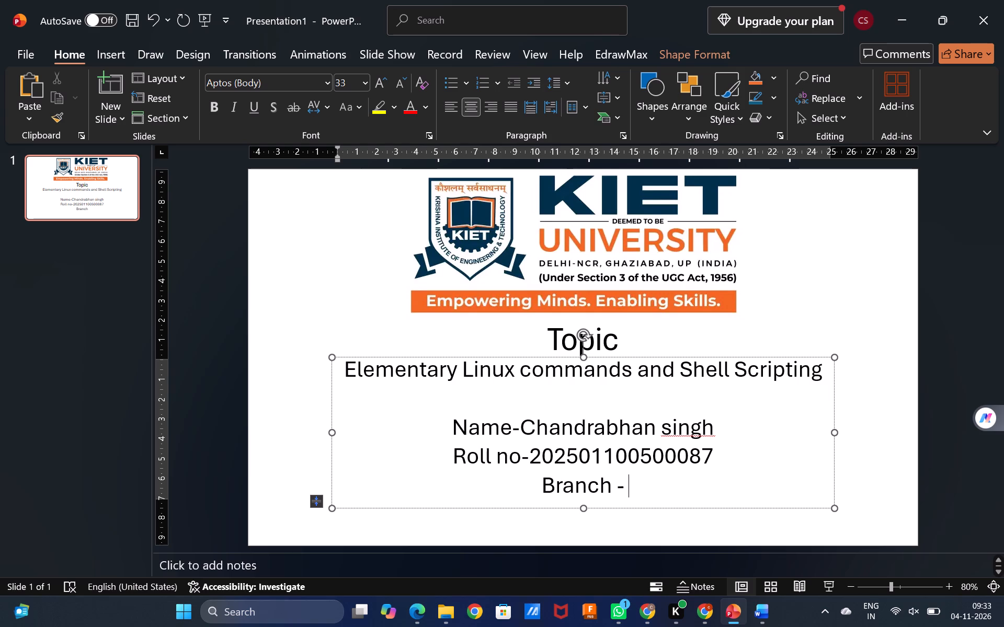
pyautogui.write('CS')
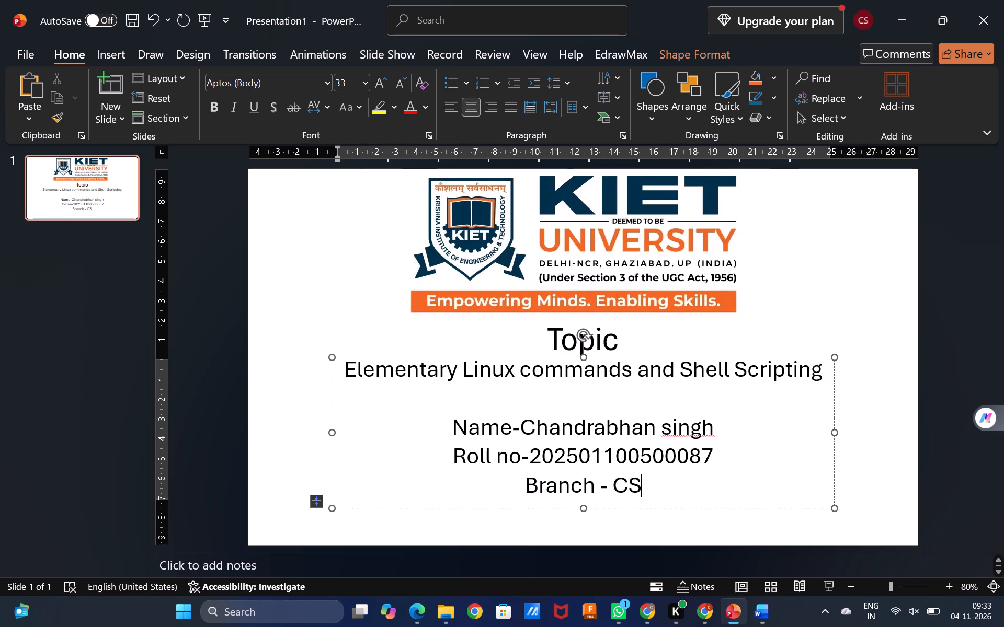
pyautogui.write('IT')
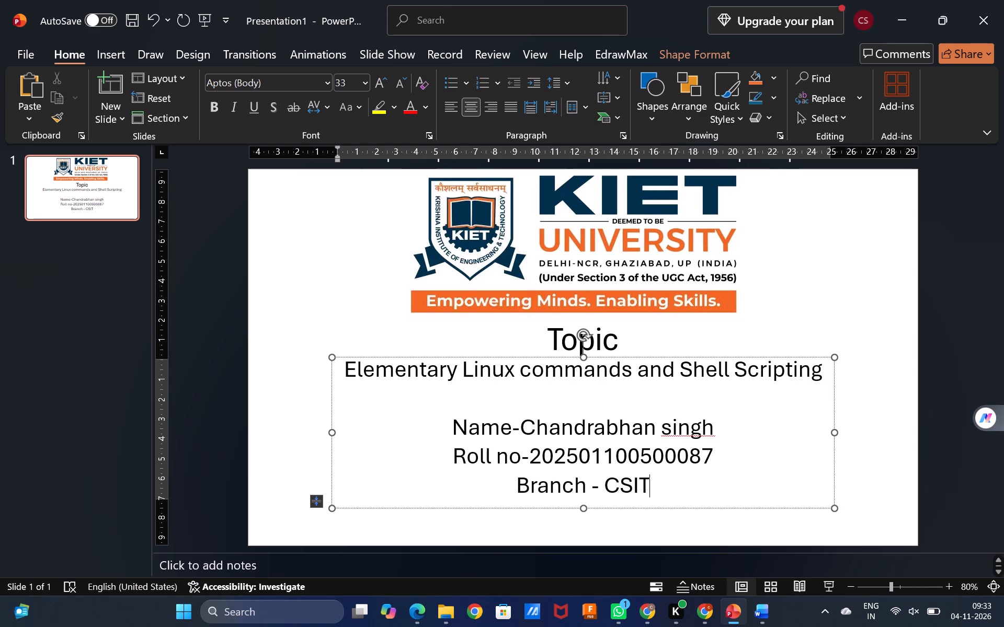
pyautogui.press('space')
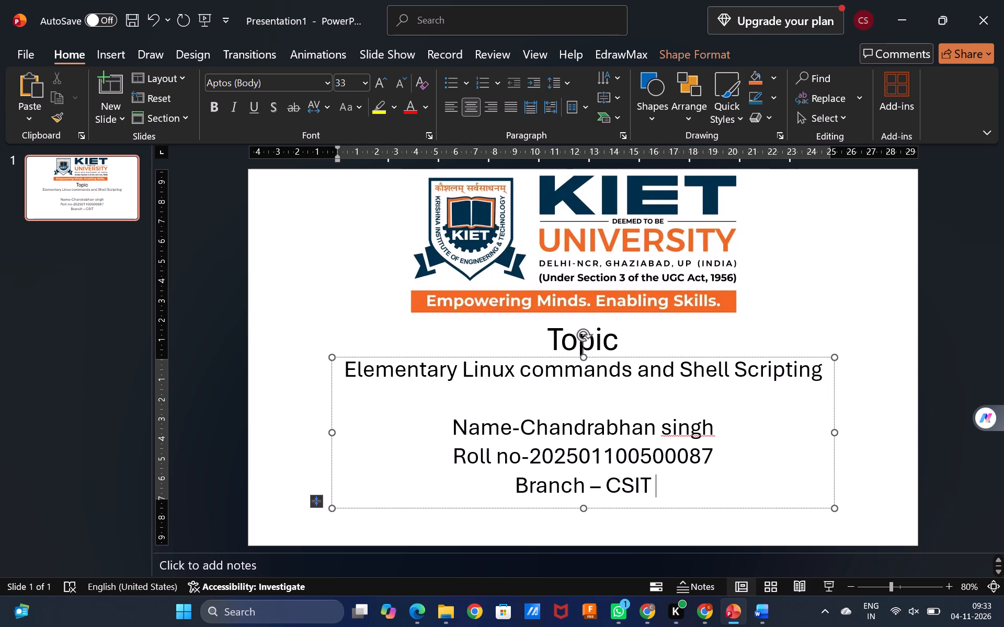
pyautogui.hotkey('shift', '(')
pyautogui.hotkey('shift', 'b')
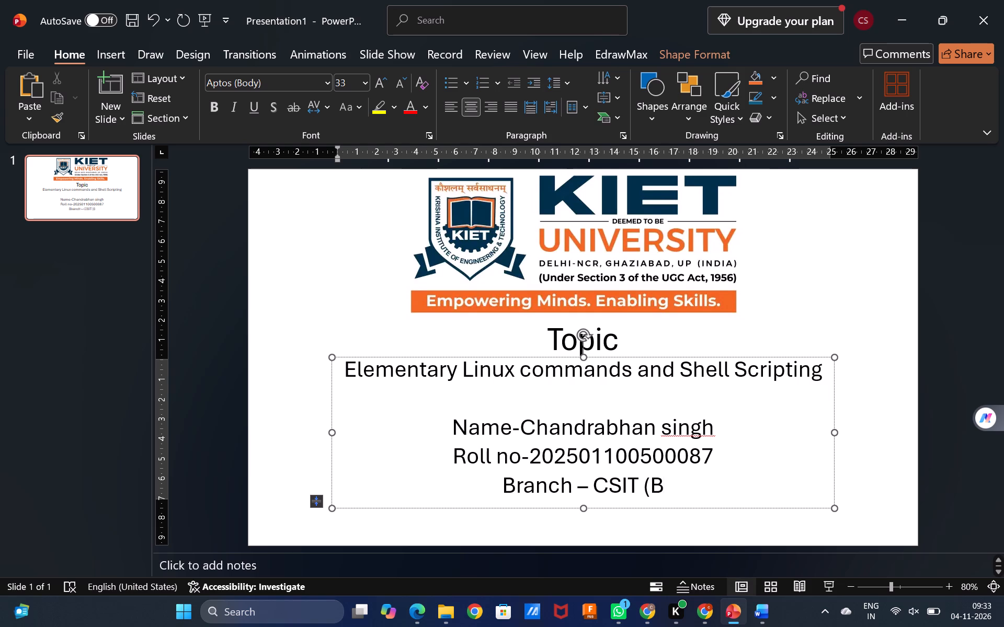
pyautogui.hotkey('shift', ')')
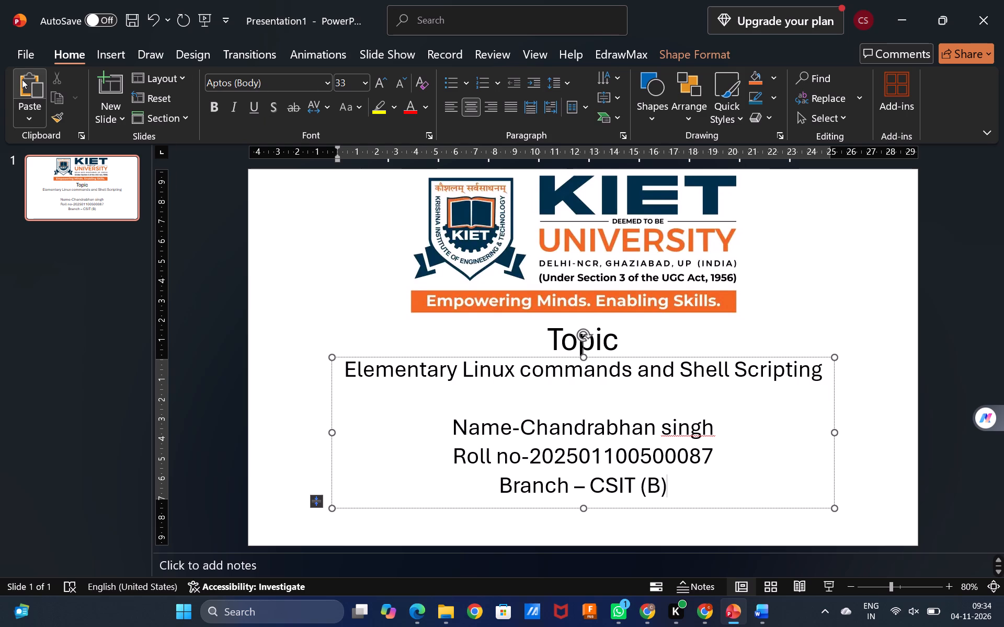
# Add a new title-and-content slide after the title slide.
pyautogui.click(110, 96)
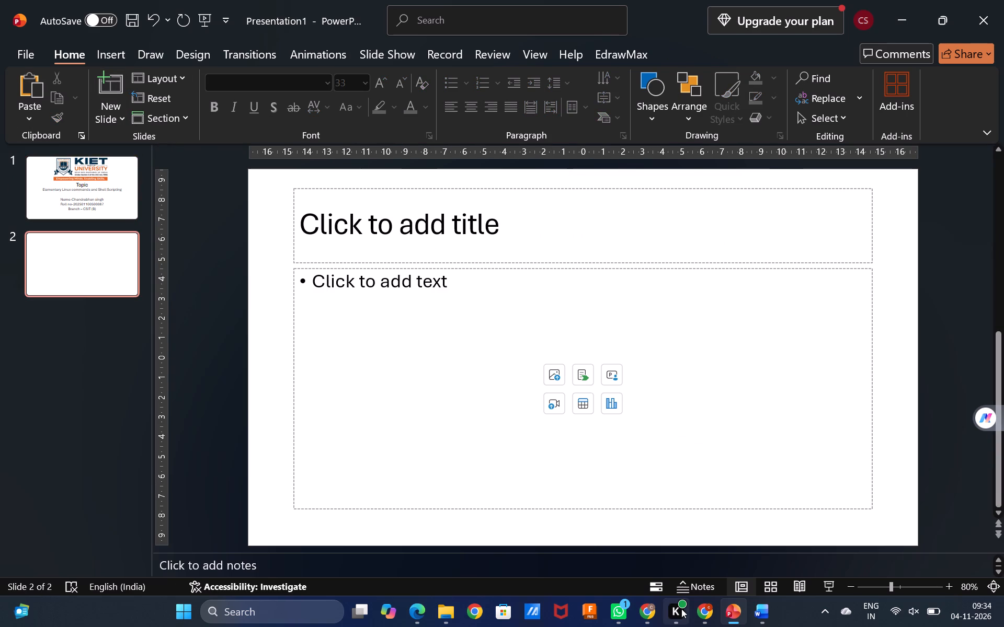
pyautogui.click(710, 614)
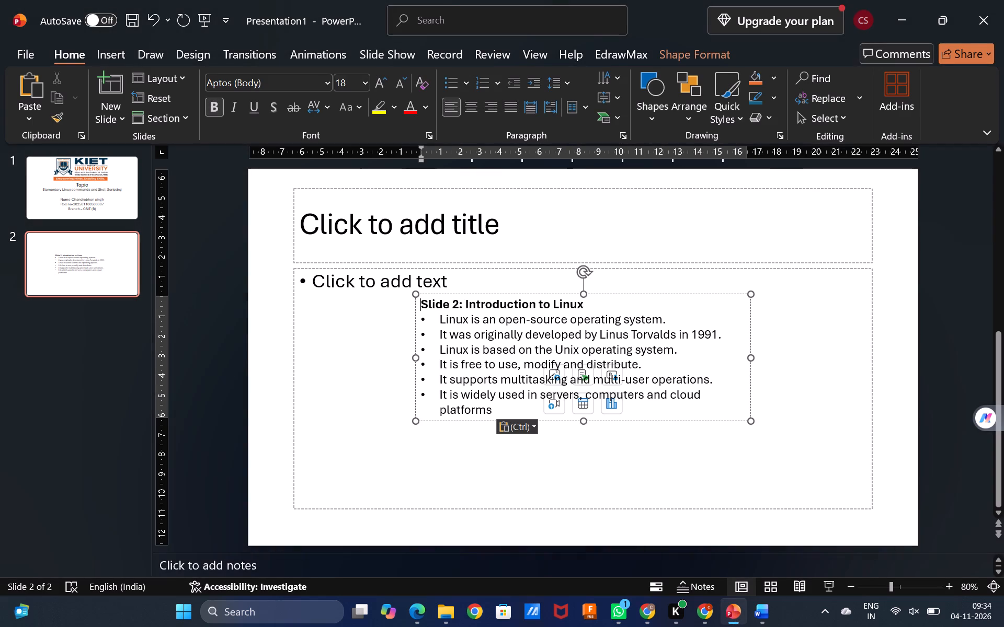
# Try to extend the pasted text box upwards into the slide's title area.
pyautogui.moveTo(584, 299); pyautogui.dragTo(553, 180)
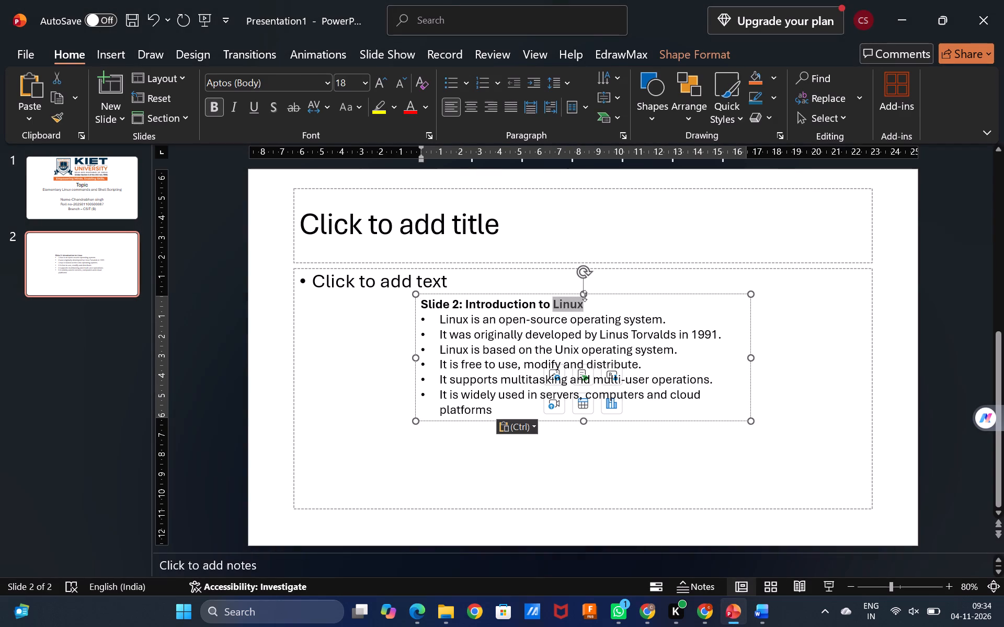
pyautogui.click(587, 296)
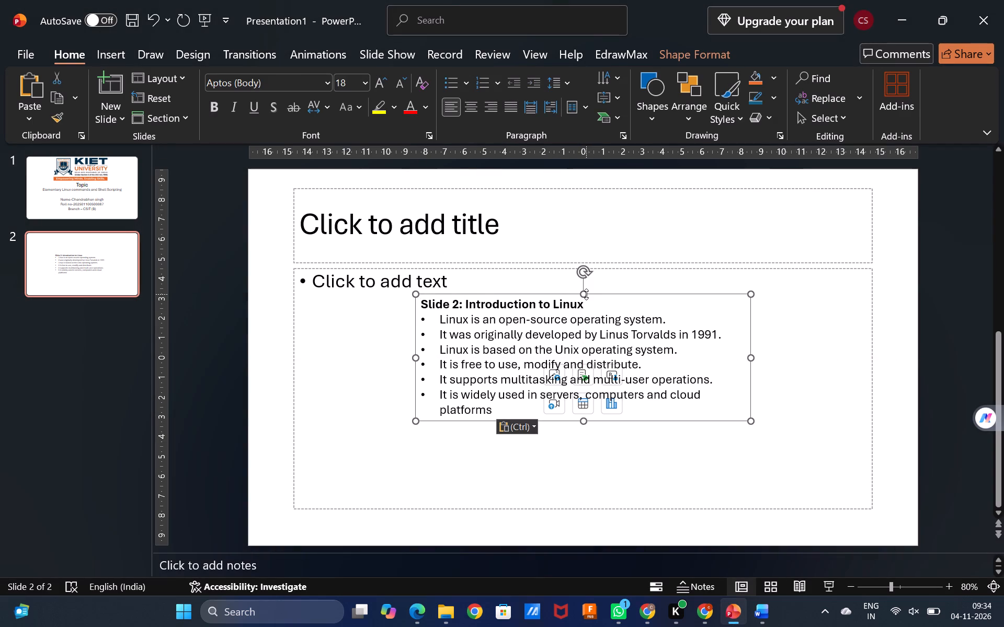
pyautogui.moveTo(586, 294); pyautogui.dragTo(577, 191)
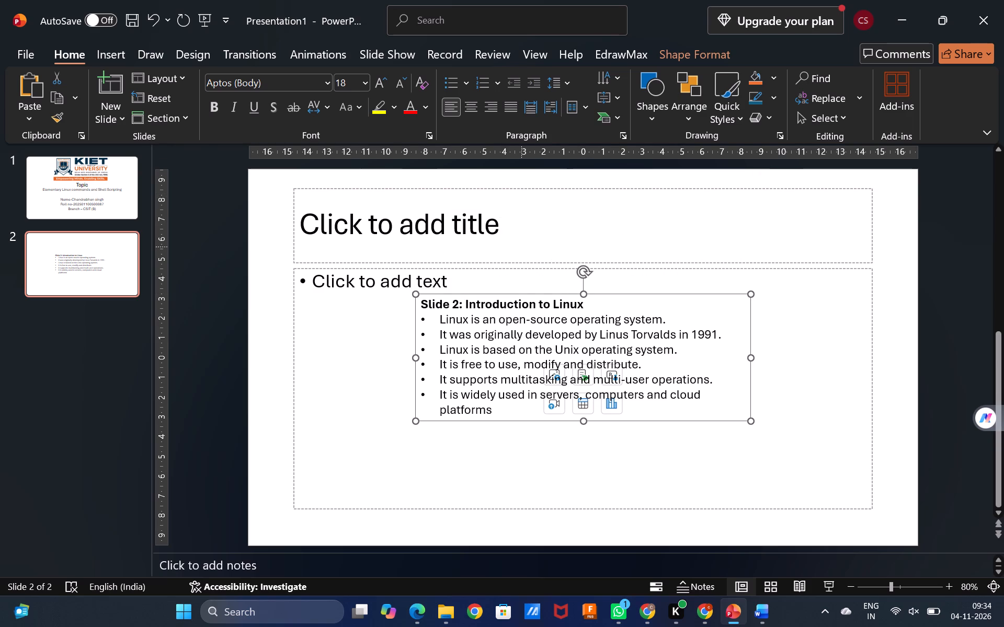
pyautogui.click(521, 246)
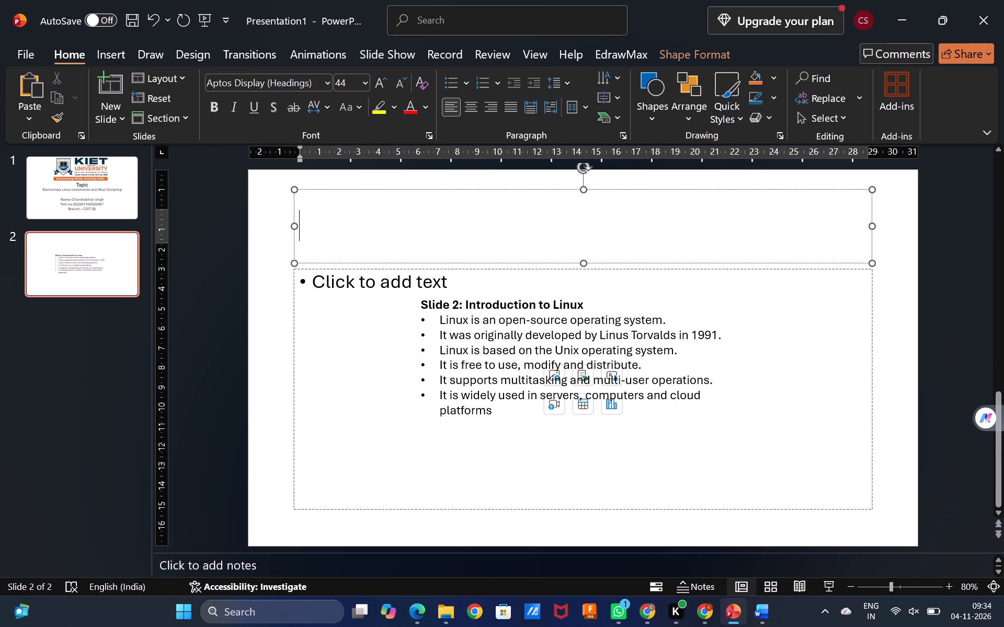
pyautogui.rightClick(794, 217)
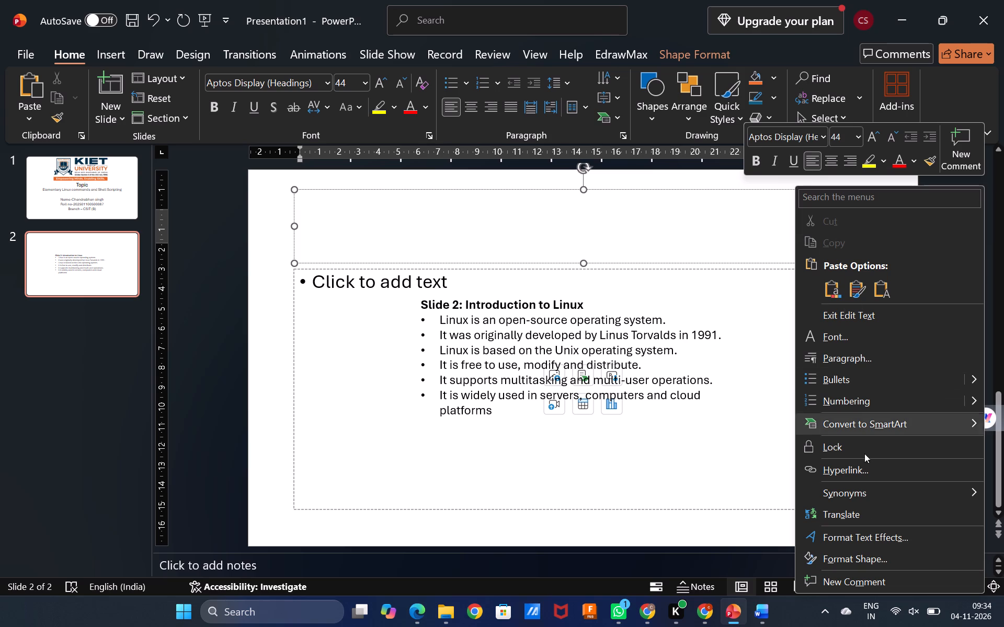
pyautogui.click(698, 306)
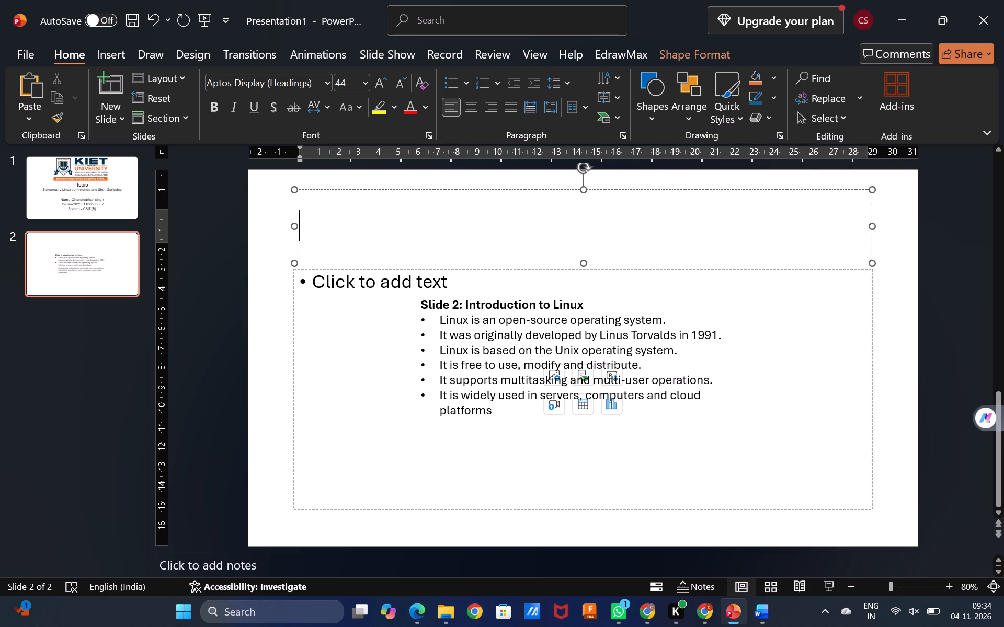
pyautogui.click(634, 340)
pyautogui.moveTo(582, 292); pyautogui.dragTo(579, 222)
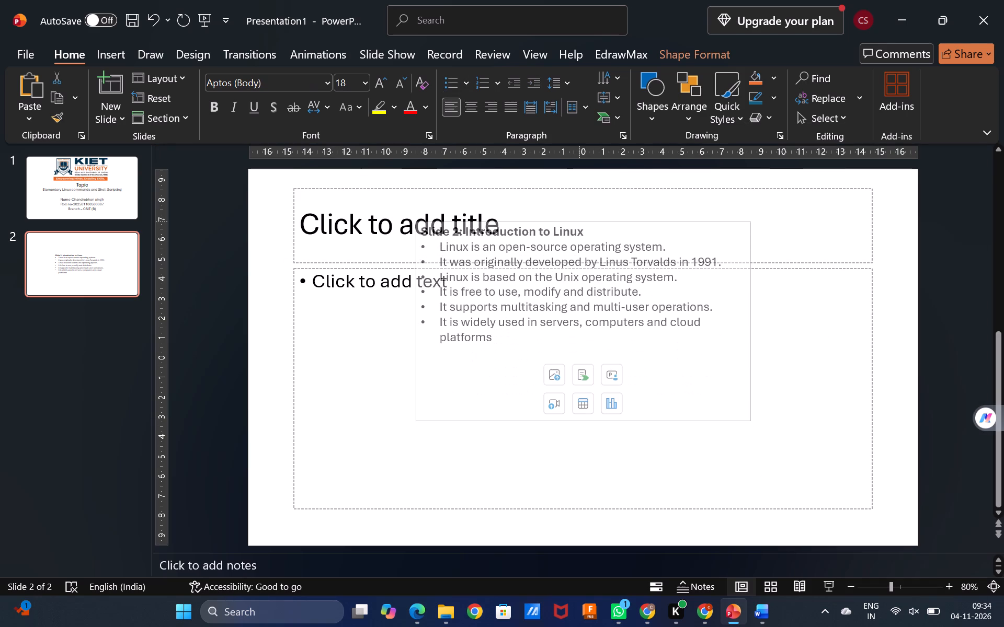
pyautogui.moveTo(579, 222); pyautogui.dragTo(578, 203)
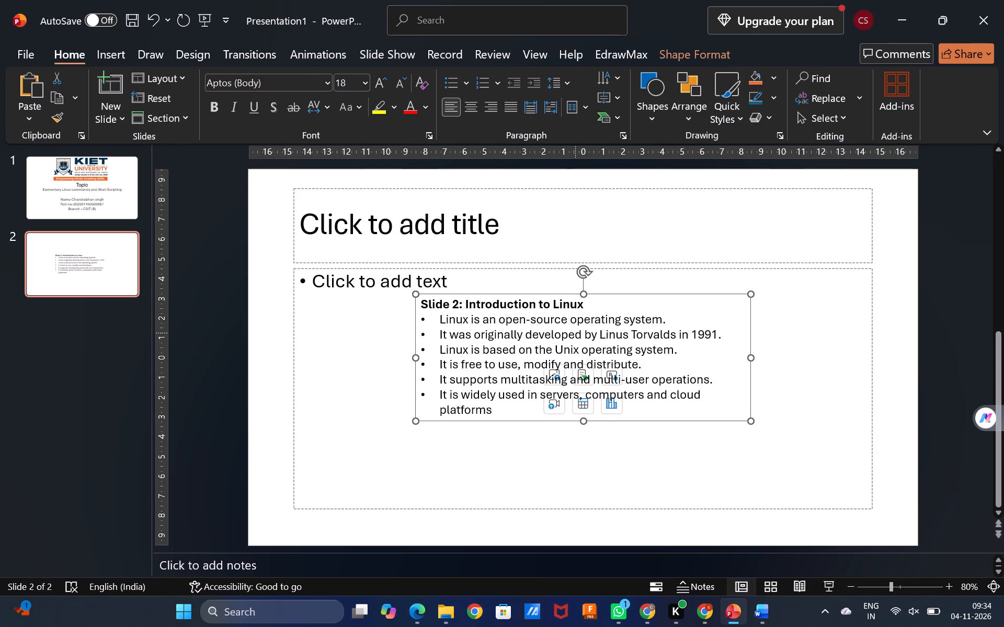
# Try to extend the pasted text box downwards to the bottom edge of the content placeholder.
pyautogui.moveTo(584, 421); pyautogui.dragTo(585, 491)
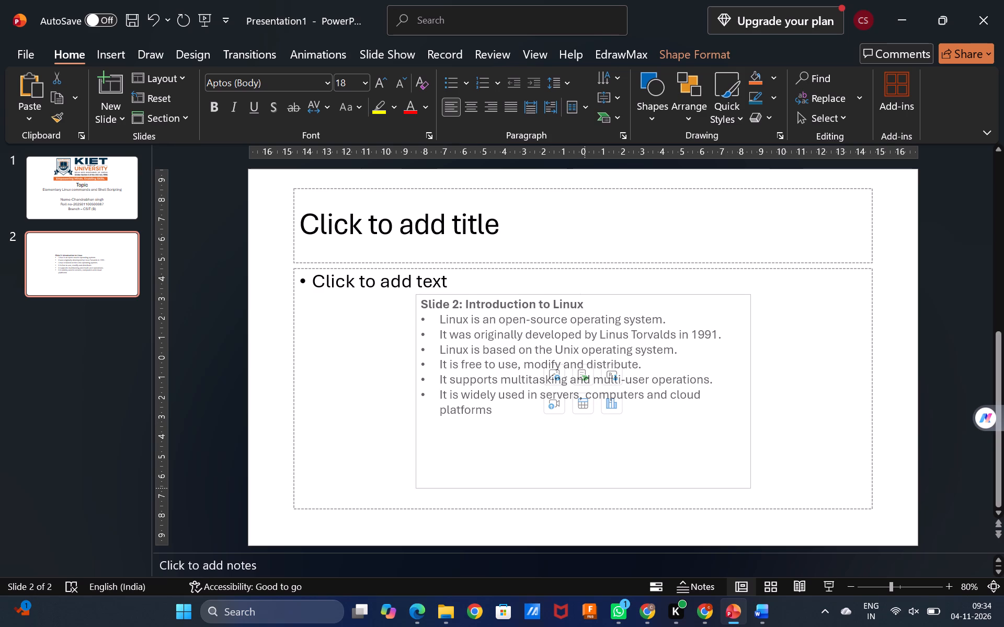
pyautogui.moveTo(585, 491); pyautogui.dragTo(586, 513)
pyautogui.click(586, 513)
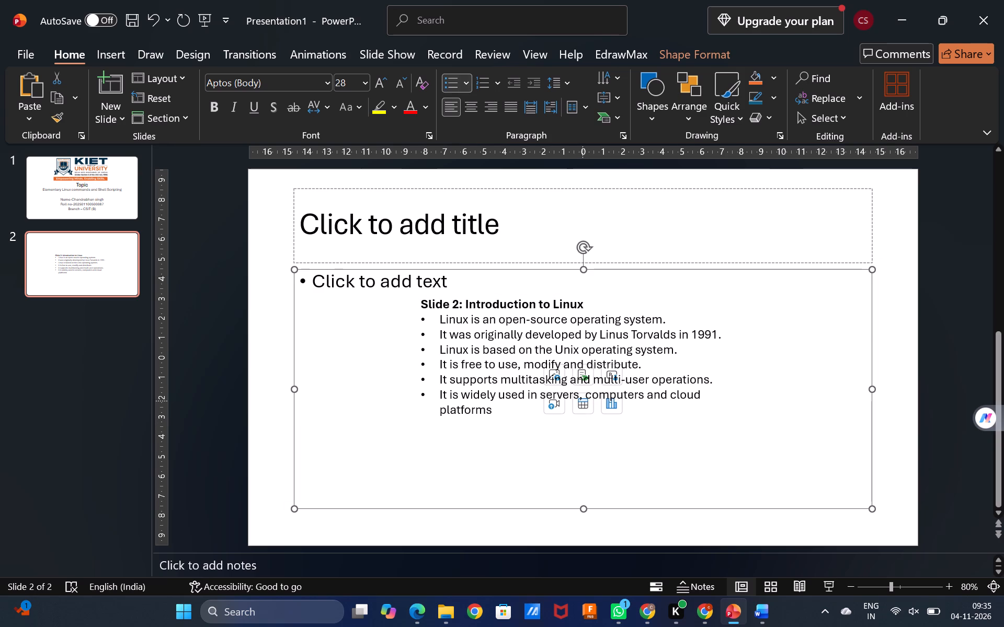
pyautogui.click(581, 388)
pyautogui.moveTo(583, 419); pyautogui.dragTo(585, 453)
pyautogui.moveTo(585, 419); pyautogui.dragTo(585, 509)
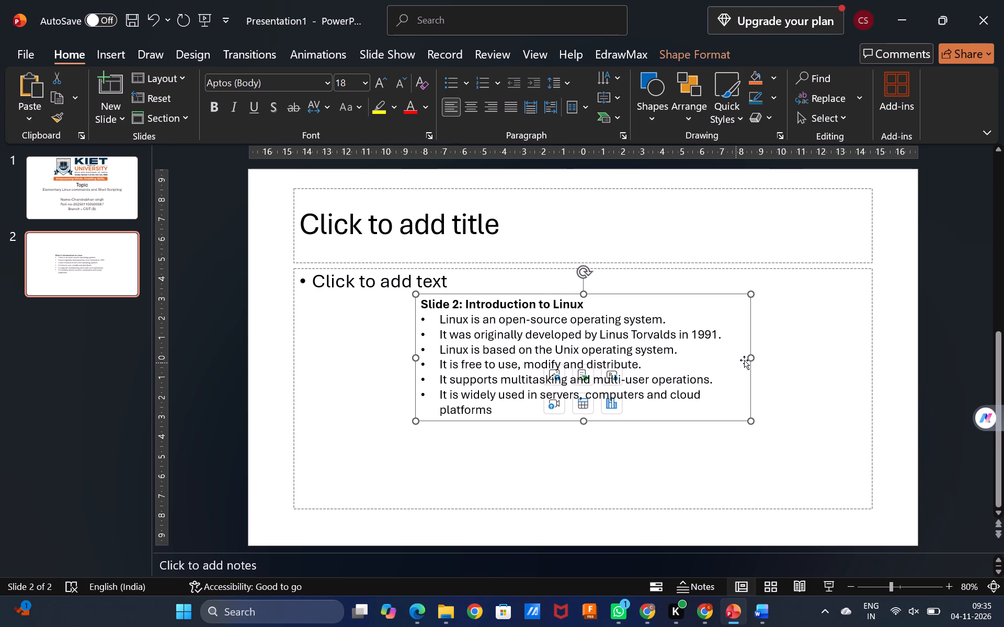
# Widen the pasted text box on both sides to span the full width of the content placeholder.
pyautogui.moveTo(752, 358); pyautogui.dragTo(872, 363)
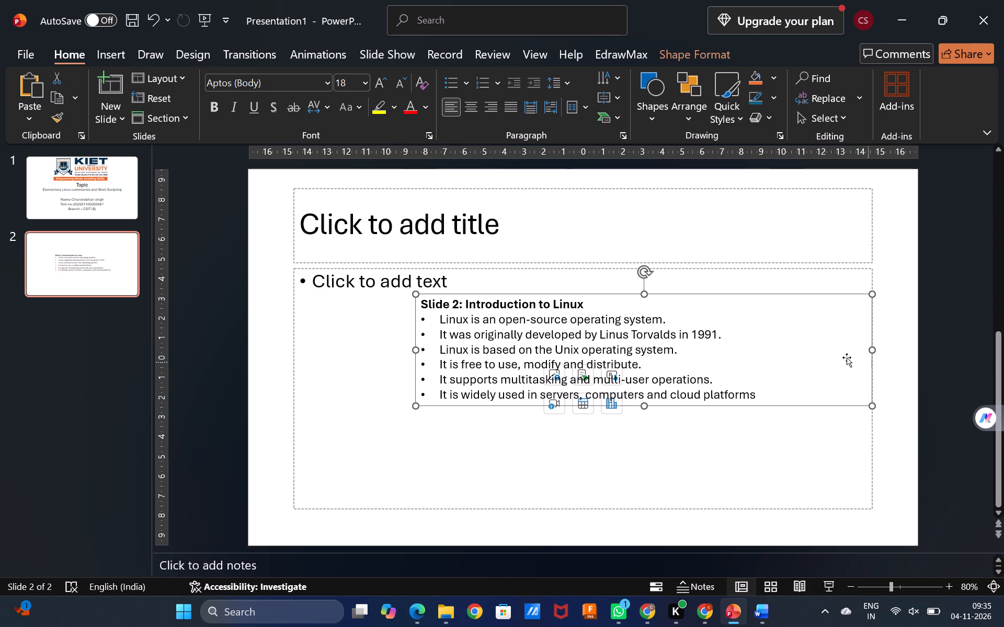
pyautogui.moveTo(416, 350); pyautogui.dragTo(343, 344)
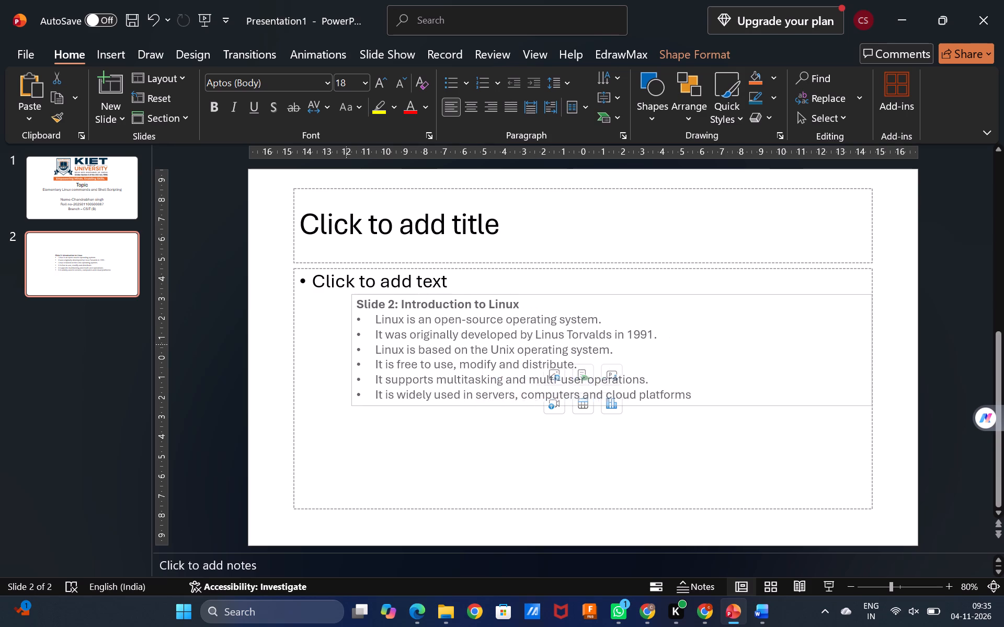
pyautogui.moveTo(343, 344); pyautogui.dragTo(294, 341)
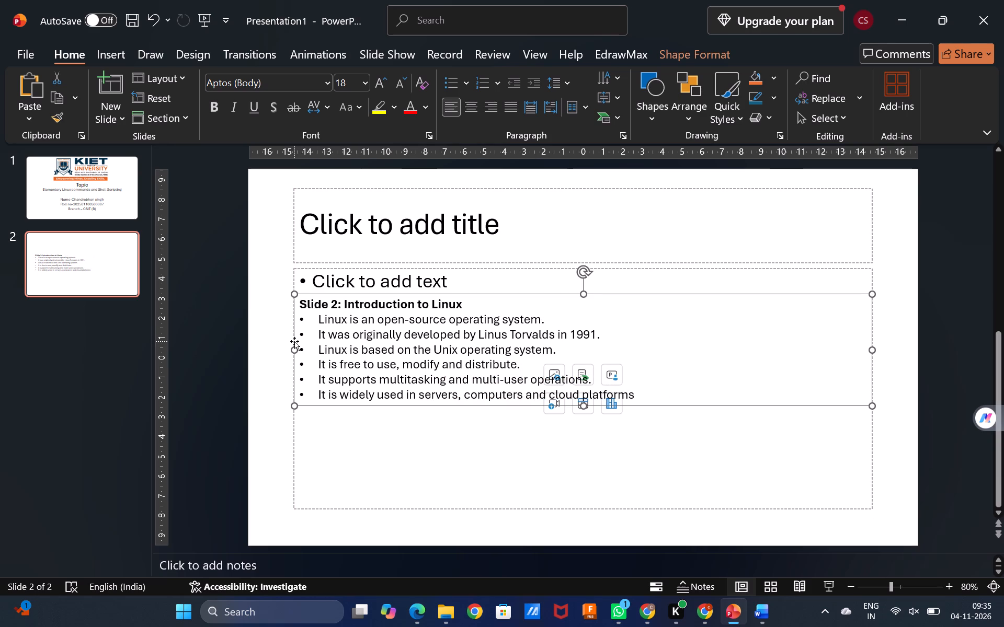
pyautogui.moveTo(583, 294); pyautogui.dragTo(583, 269)
pyautogui.click(634, 394)
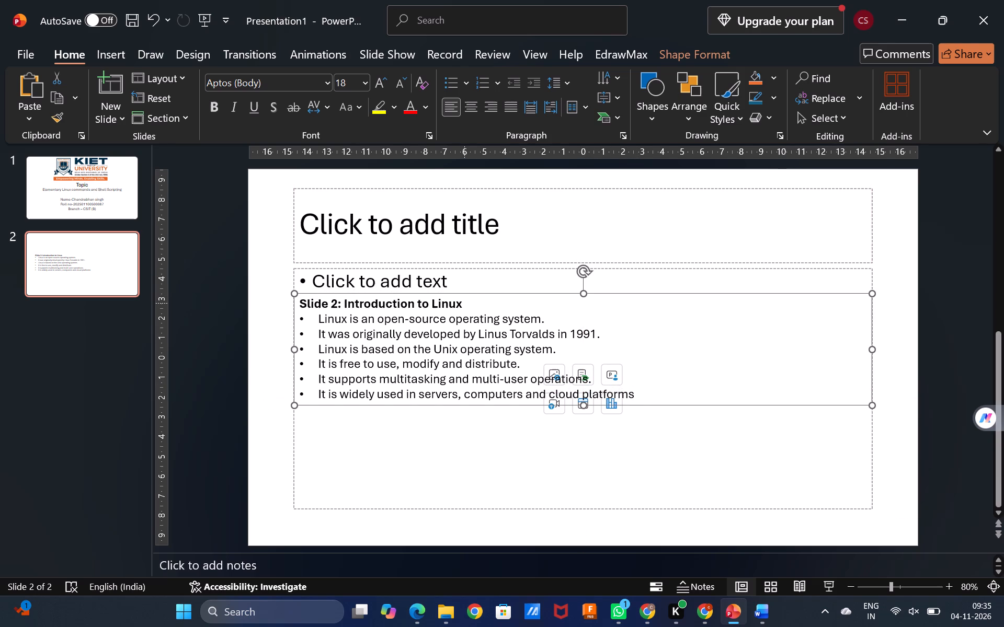
# Copy the pasted heading into the title placeholder and remove its "Slide 2:" prefix so the title reads "Introduction to Linux".
pyautogui.moveTo(464, 304); pyautogui.dragTo(309, 299)
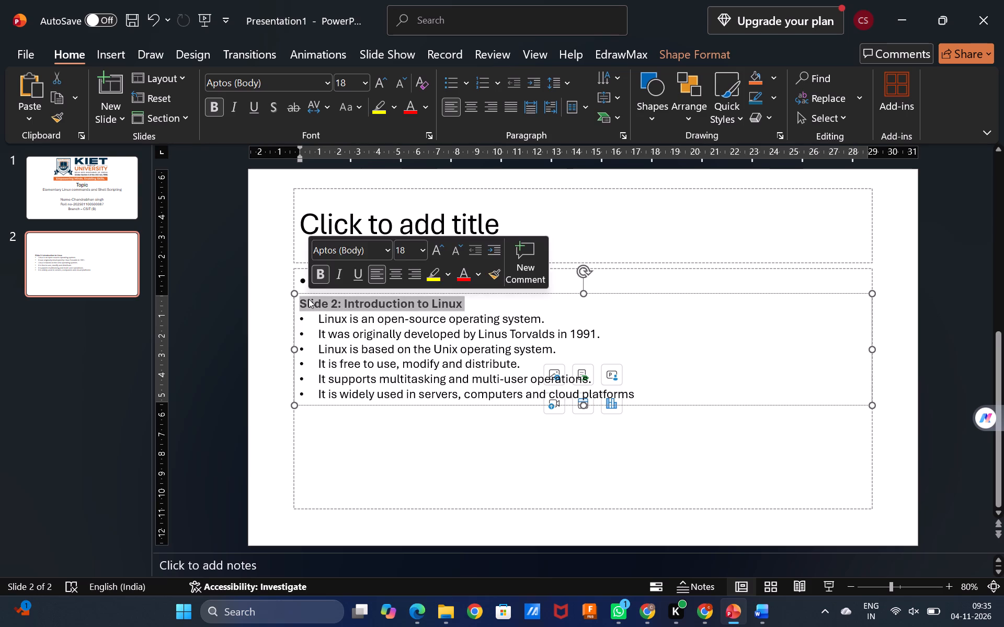
pyautogui.hotkey('ctrl', 'c')
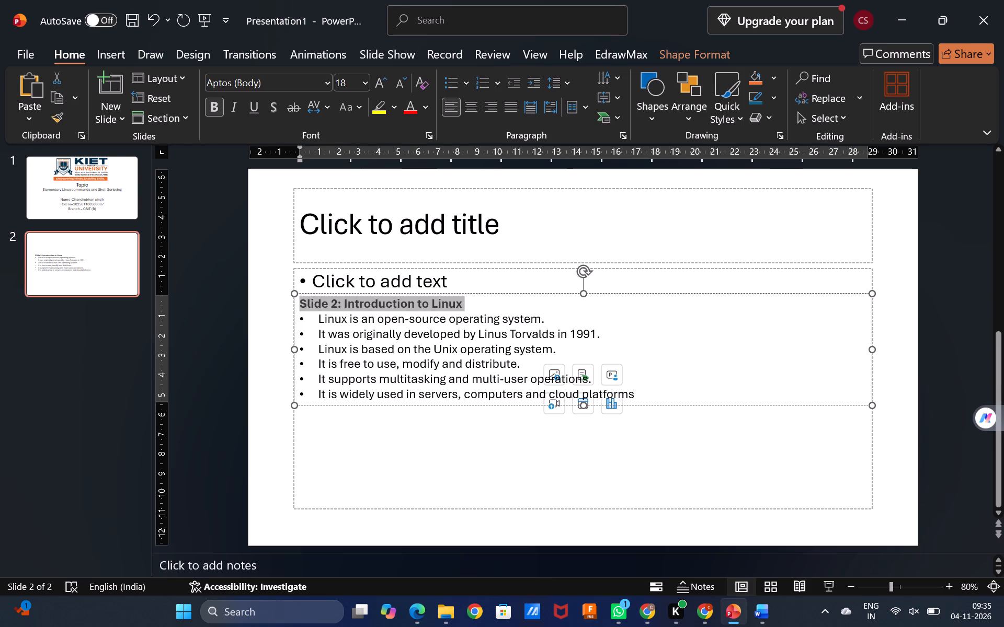
pyautogui.click(403, 245)
pyautogui.hotkey('ctrl', 'v')
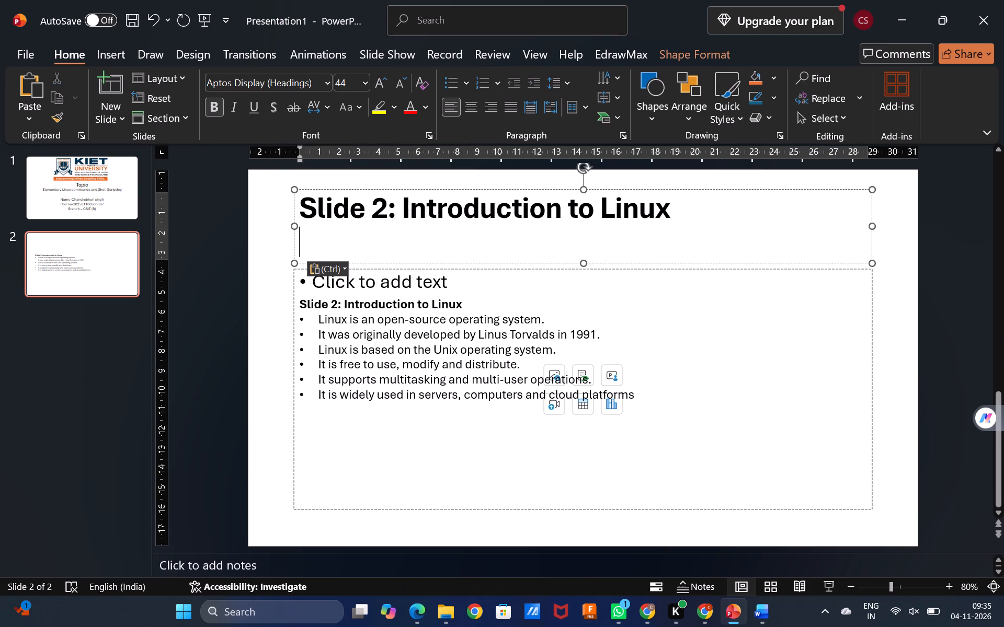
pyautogui.click(396, 212)
pyautogui.press('BackSpace')
pyautogui.press('BackSpace')
pyautogui.press('BackSpace')
pyautogui.press('BackSpace')
pyautogui.press('BackSpace')
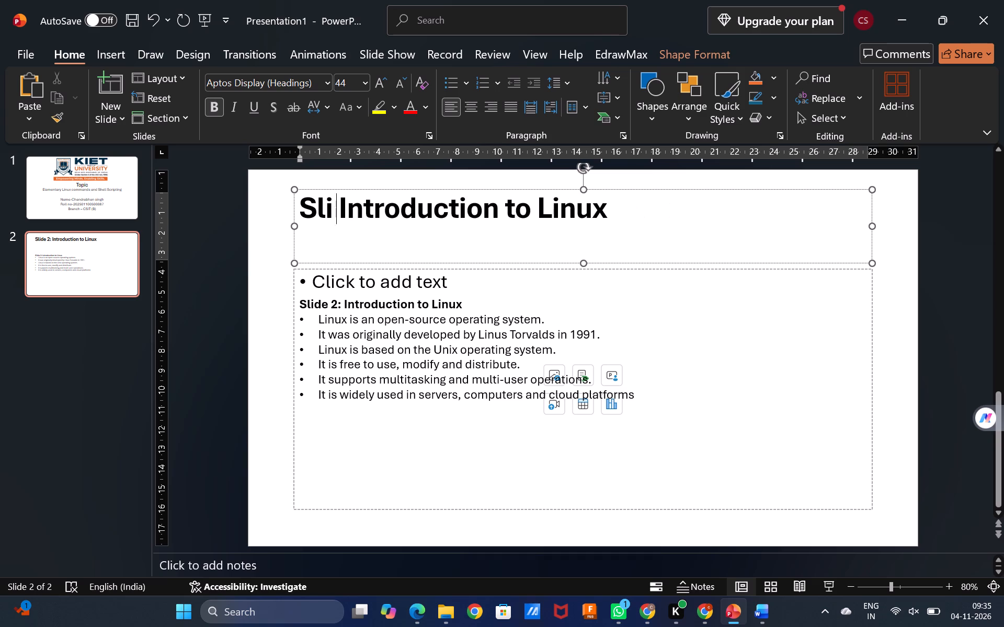
pyautogui.press('BackSpace')
pyautogui.press('BackSpace')
pyautogui.press('BackSpace')
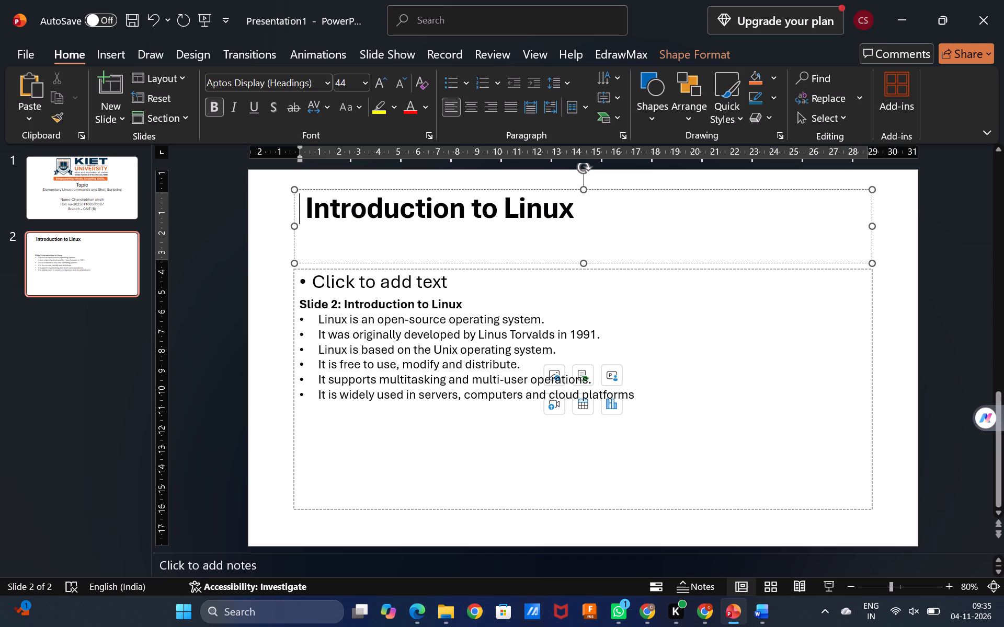
# Delete the duplicate "Slide 2: Introduction to Linux" heading line from the pasted text box, keeping only the bullets.
pyautogui.click(455, 281)
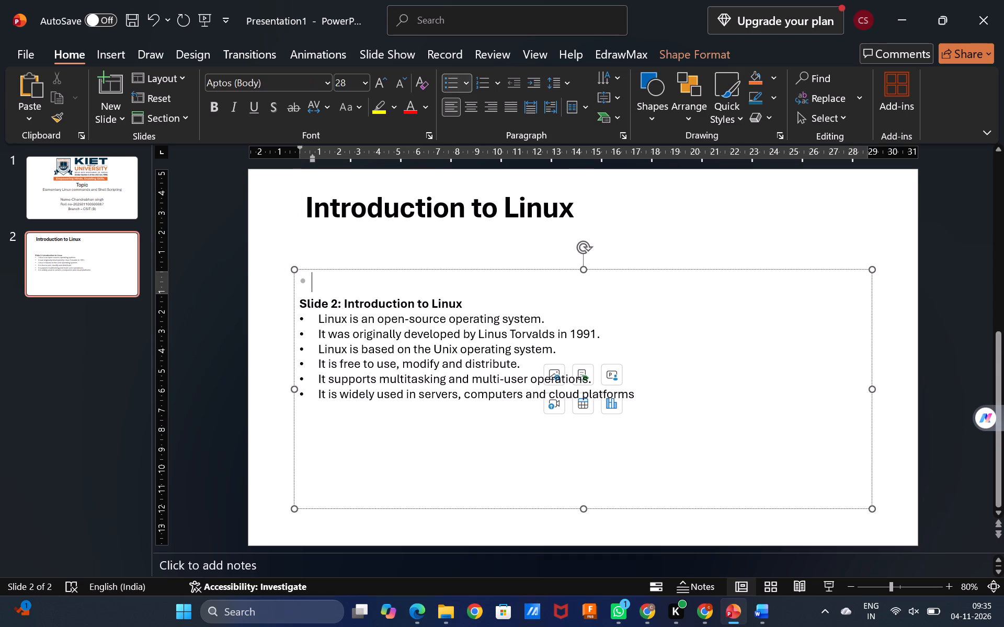
pyautogui.click(469, 304)
pyautogui.moveTo(469, 304); pyautogui.dragTo(440, 305)
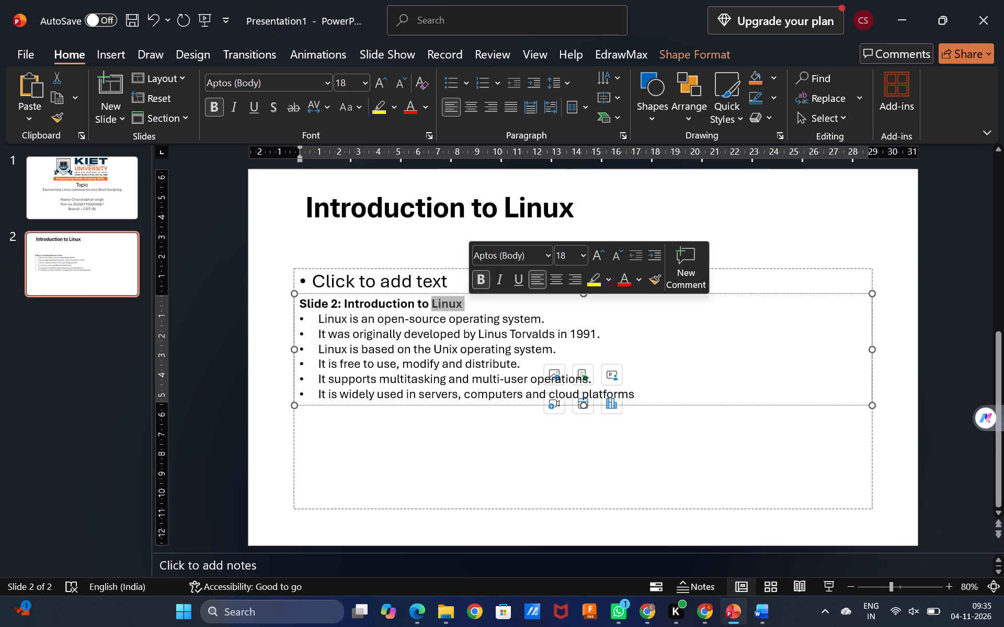
pyautogui.moveTo(440, 305); pyautogui.dragTo(304, 299)
pyautogui.press('BackSpace')
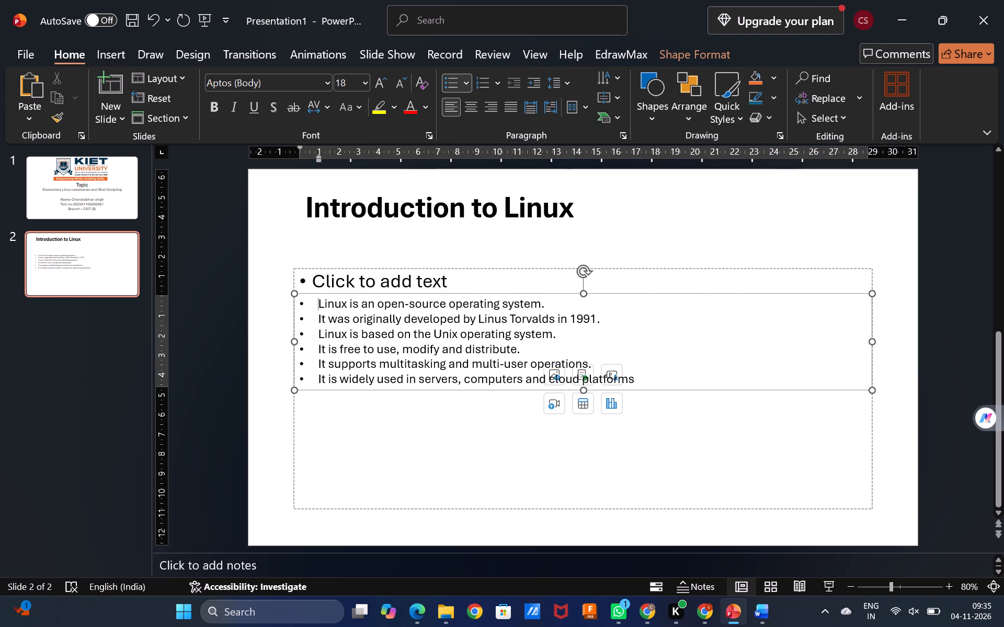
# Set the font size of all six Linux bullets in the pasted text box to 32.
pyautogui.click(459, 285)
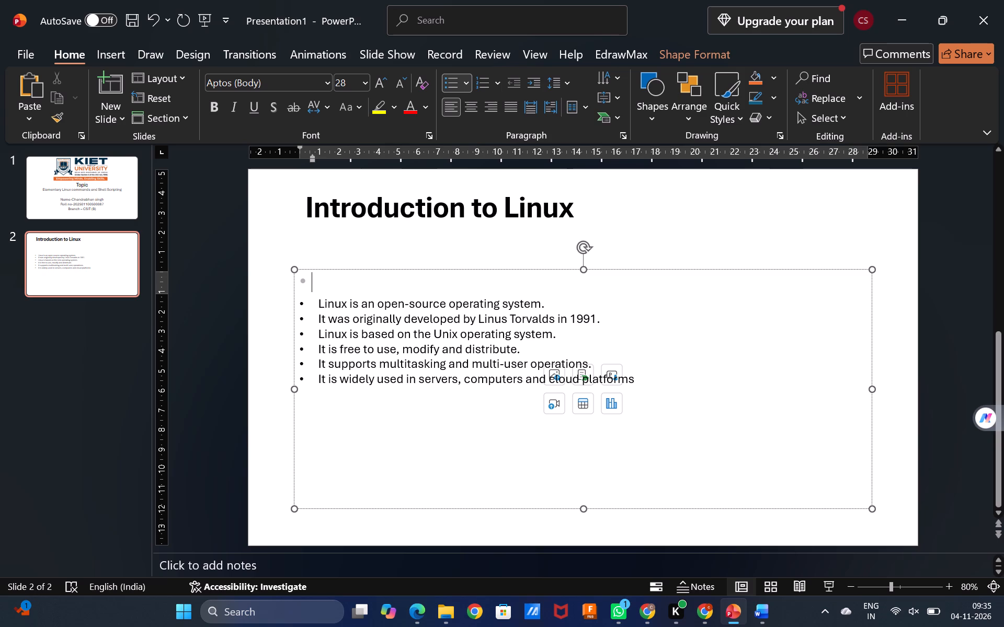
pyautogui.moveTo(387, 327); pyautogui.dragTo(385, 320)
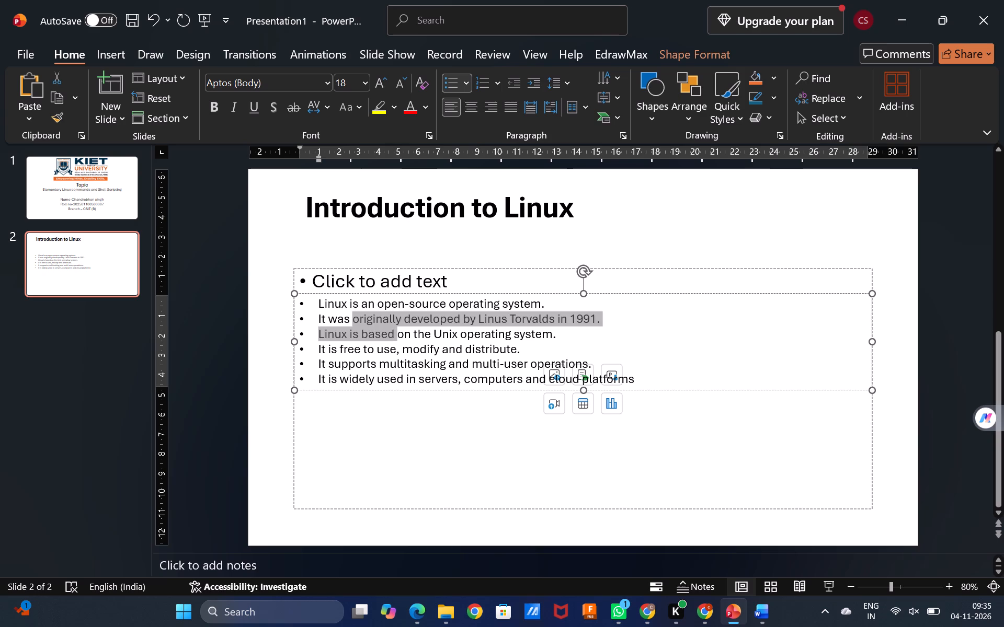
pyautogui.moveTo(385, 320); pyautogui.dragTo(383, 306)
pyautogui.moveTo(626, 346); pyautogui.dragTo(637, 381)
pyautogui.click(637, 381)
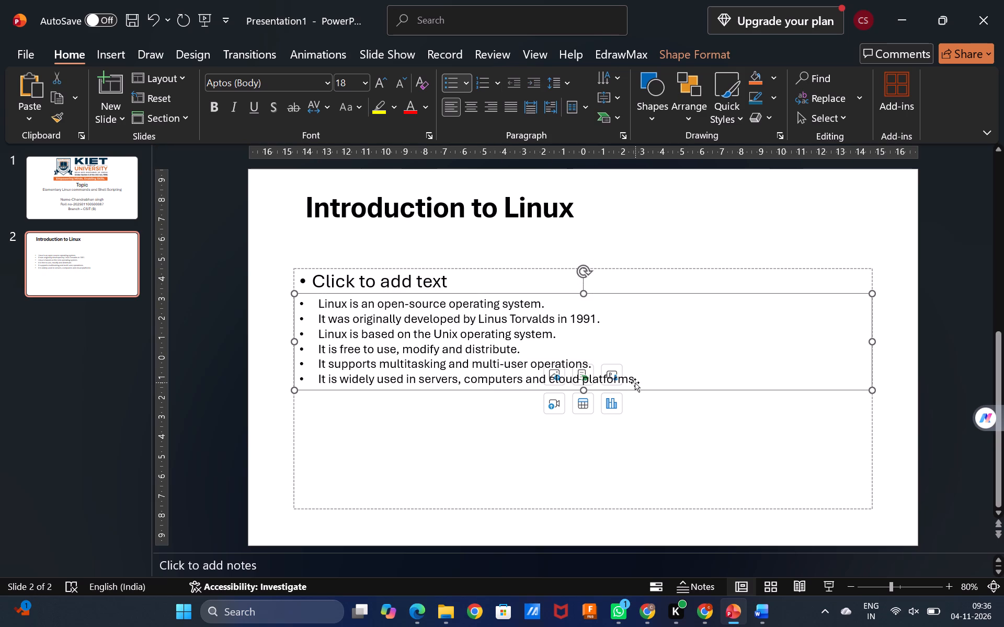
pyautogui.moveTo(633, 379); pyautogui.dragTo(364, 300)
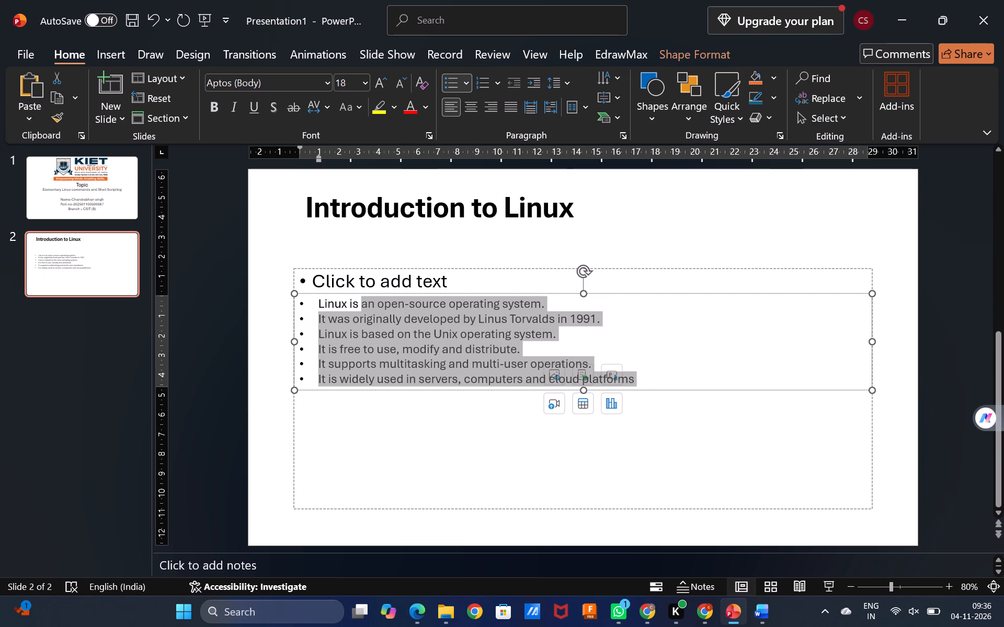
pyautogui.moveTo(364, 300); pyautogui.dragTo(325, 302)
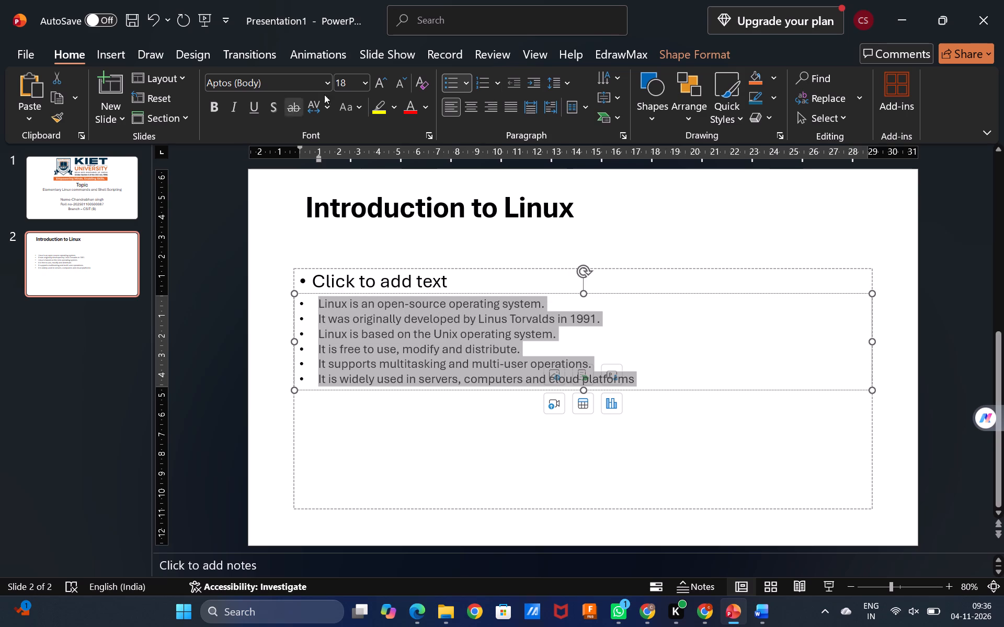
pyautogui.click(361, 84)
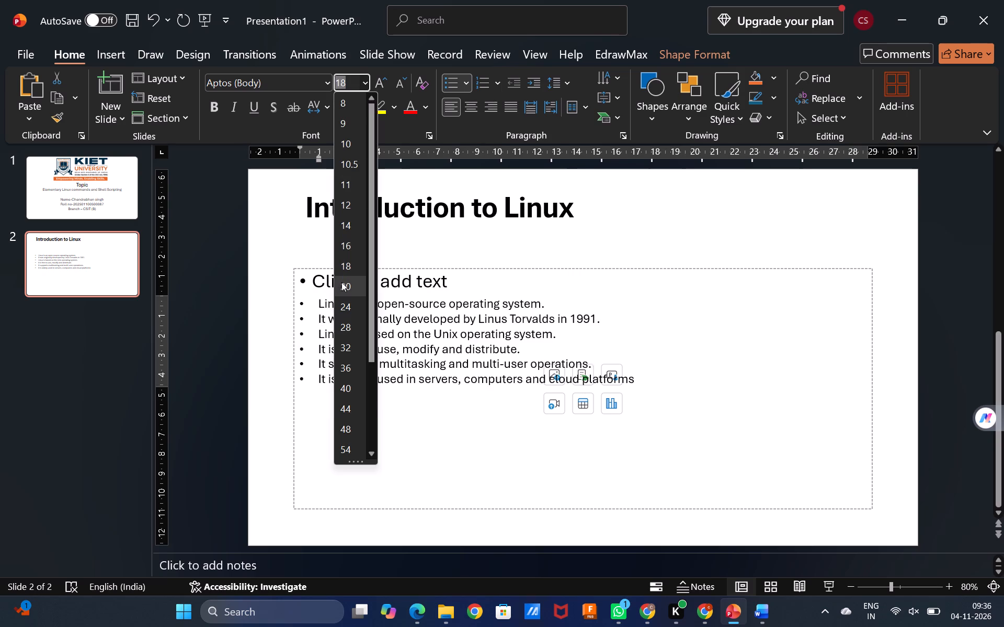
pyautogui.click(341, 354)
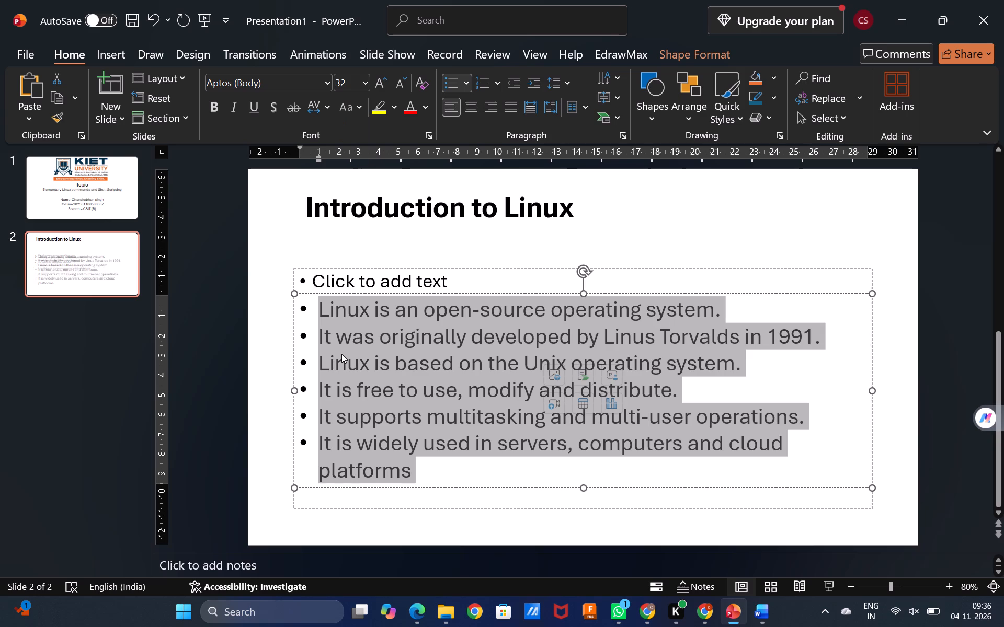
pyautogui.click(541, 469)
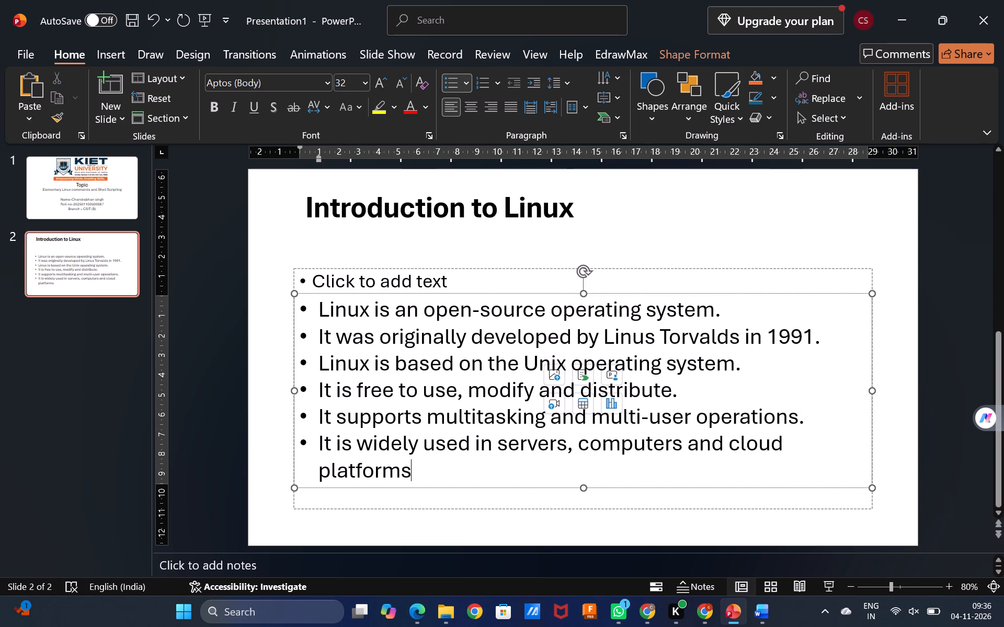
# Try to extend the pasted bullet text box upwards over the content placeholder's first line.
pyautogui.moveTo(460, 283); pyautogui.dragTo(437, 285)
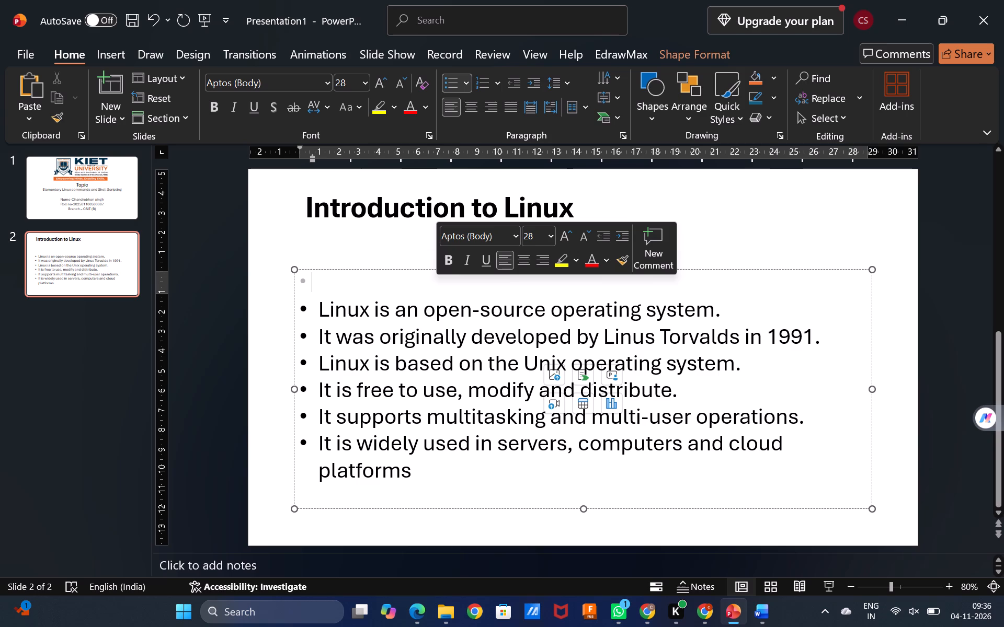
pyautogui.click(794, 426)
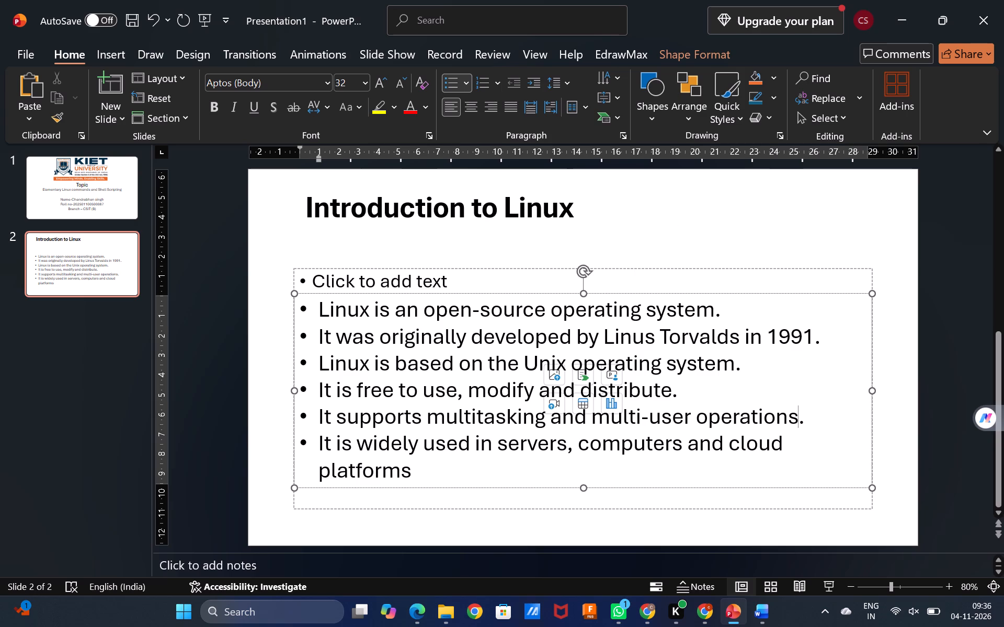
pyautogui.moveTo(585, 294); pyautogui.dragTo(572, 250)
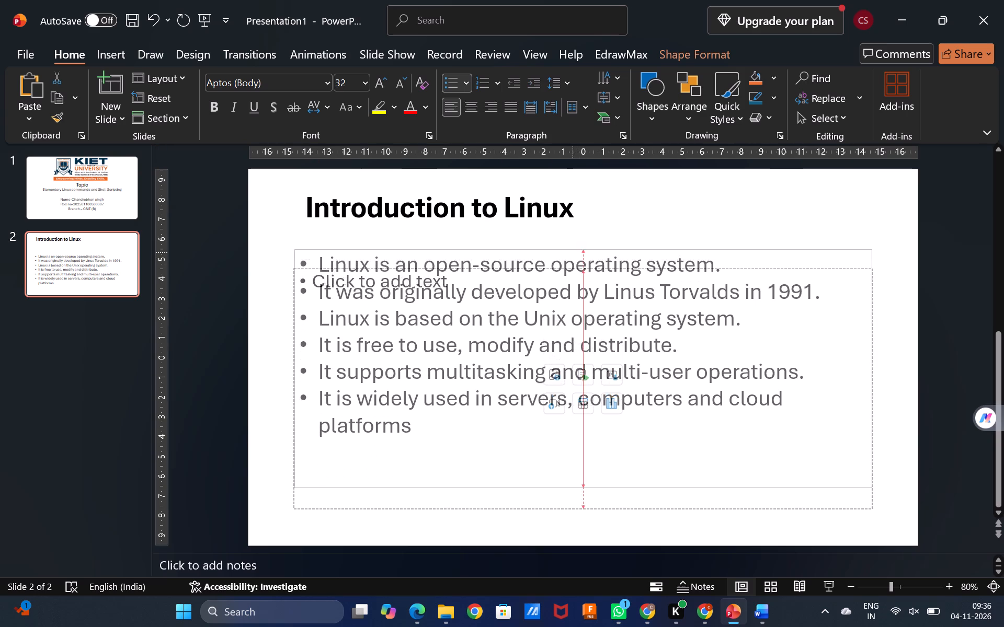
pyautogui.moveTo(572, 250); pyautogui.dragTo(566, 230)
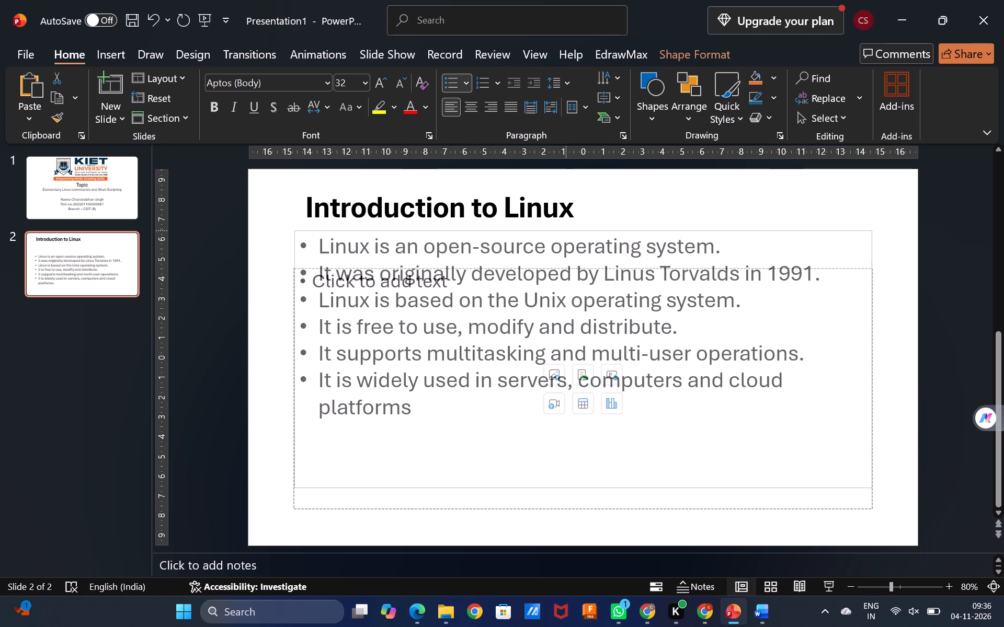
# Move the empty content placeholder up so its upper edge sits just beneath the "Introduction to Linux" title.
pyautogui.moveTo(467, 269); pyautogui.dragTo(469, 268)
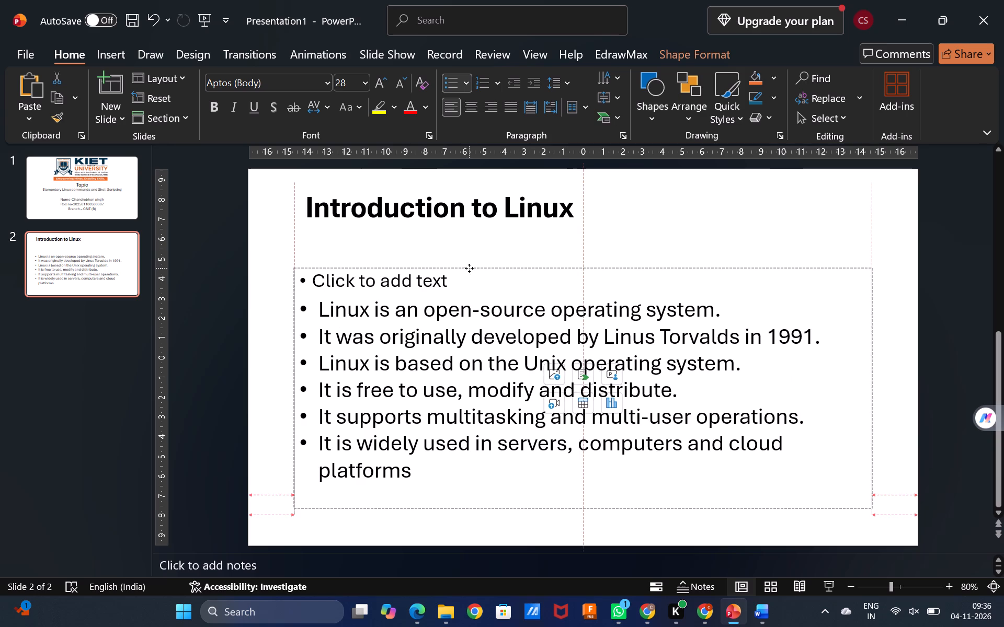
pyautogui.moveTo(469, 268); pyautogui.dragTo(459, 236)
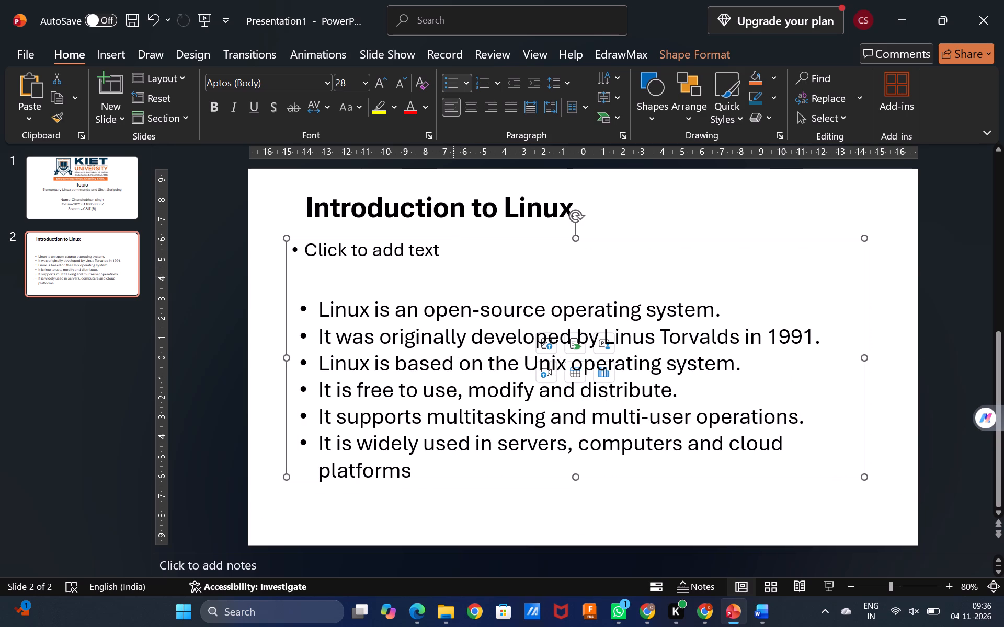
pyautogui.click(460, 318)
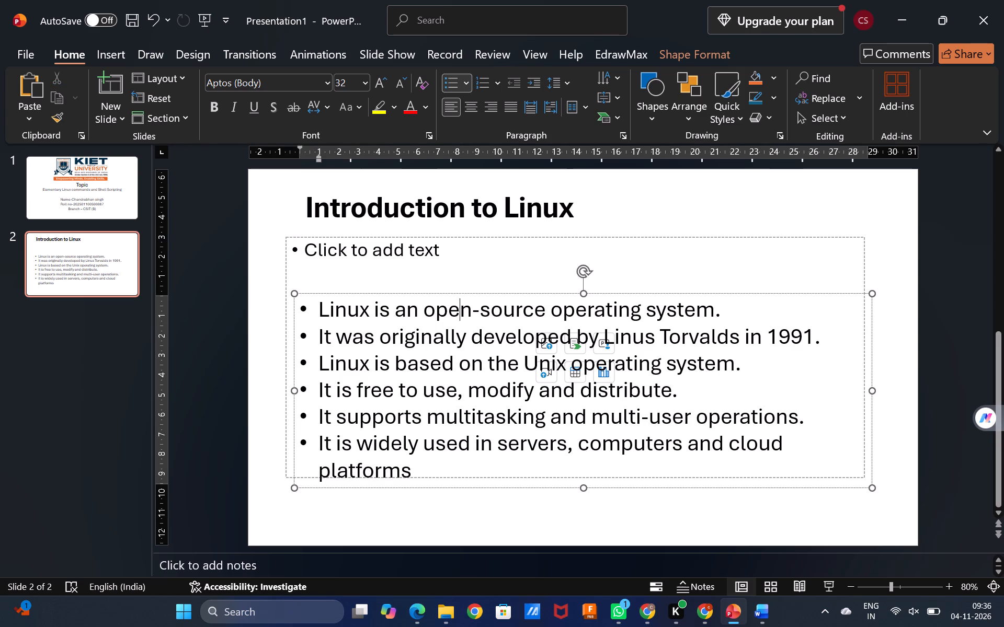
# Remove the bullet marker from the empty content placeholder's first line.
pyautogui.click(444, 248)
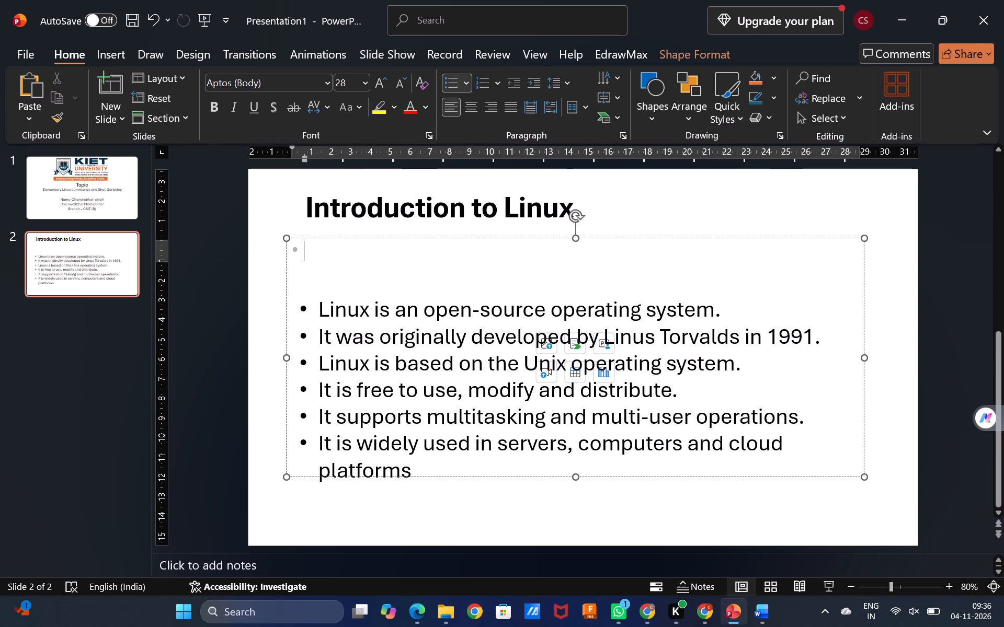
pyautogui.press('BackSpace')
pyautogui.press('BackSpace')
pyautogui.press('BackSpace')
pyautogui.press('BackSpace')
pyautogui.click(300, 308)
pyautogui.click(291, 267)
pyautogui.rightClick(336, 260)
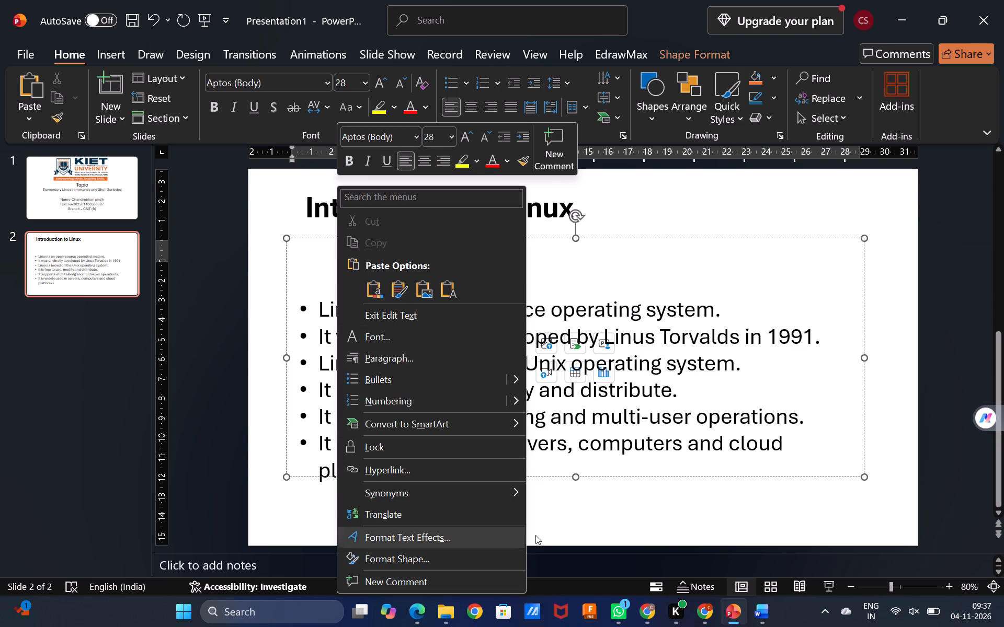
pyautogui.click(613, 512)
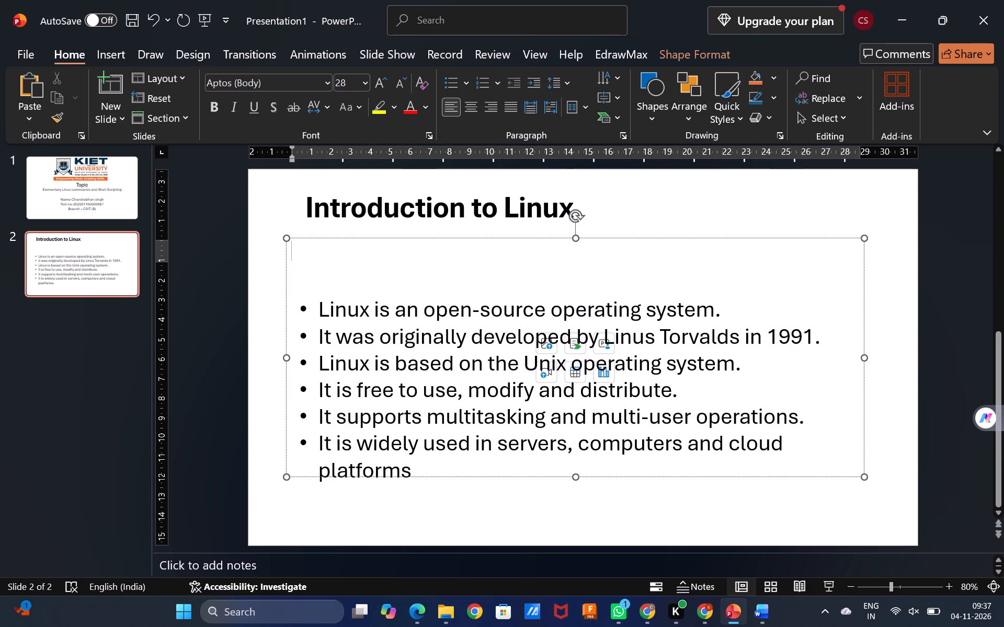
# Copy all six Linux bullets from the pasted text box into the empty content placeholder.
pyautogui.click(394, 320)
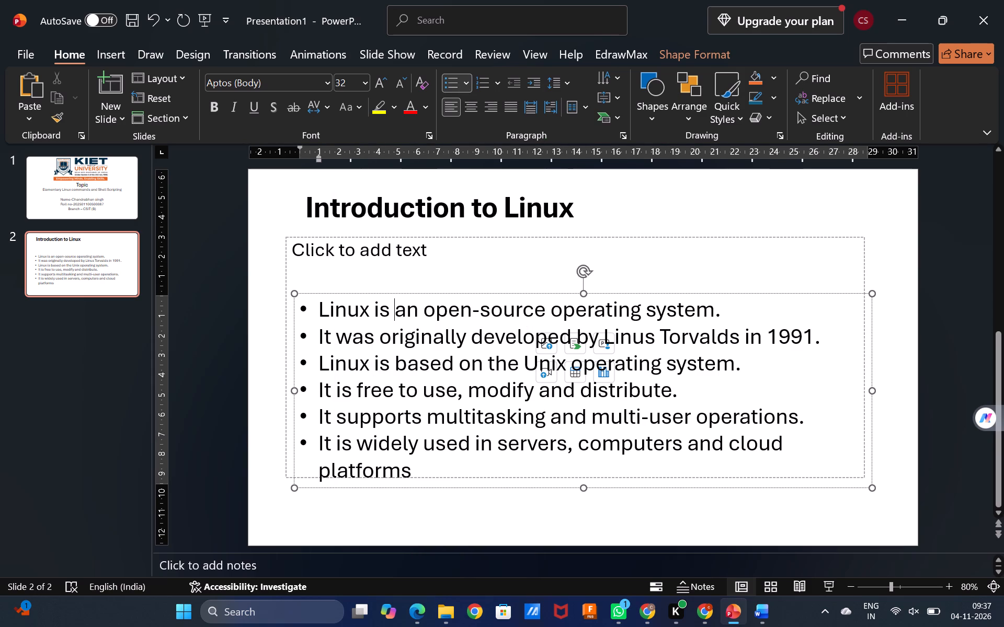
pyautogui.moveTo(725, 315); pyautogui.dragTo(319, 312)
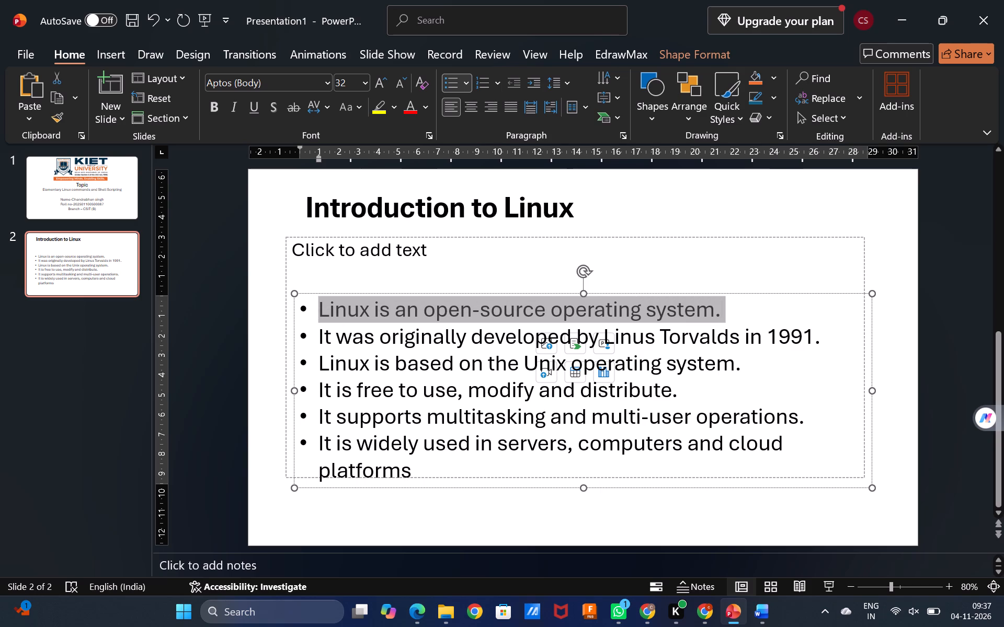
pyautogui.moveTo(415, 474); pyautogui.dragTo(317, 312)
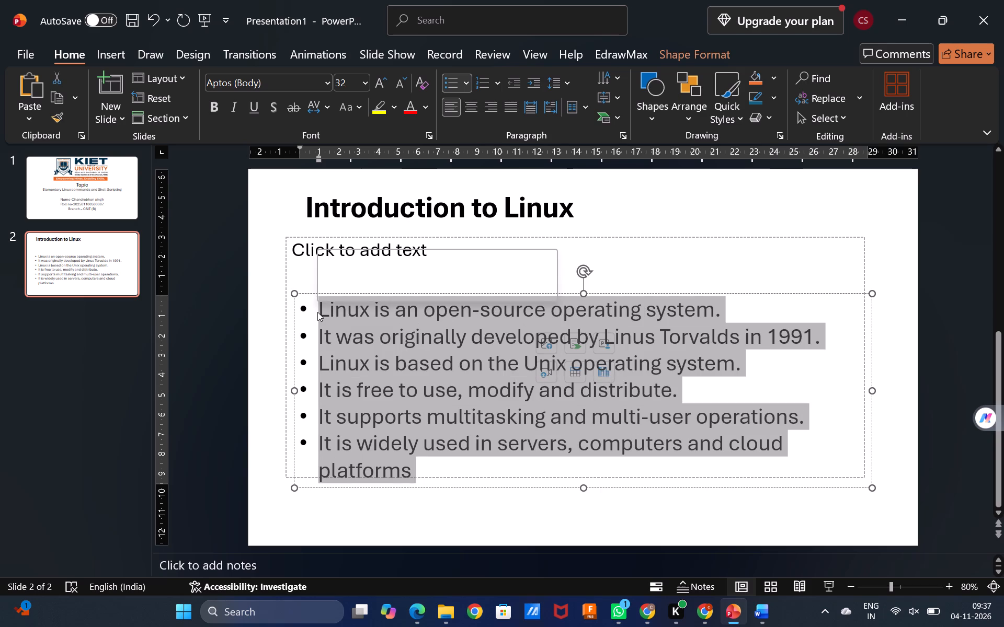
pyautogui.hotkey('ctrl', 'c')
pyautogui.click(441, 255)
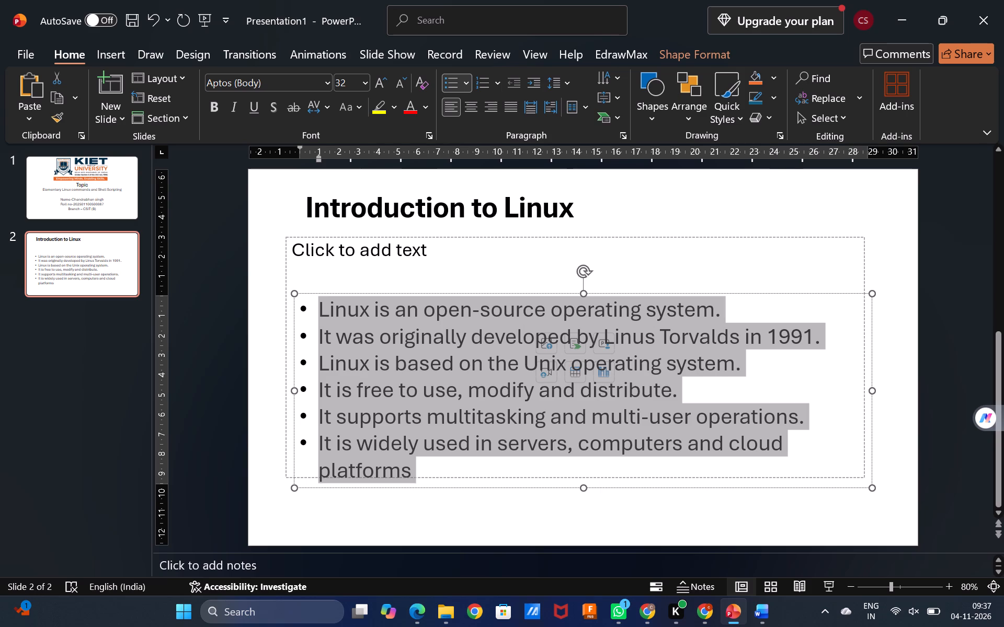
pyautogui.hotkey('ctrl', 'v')
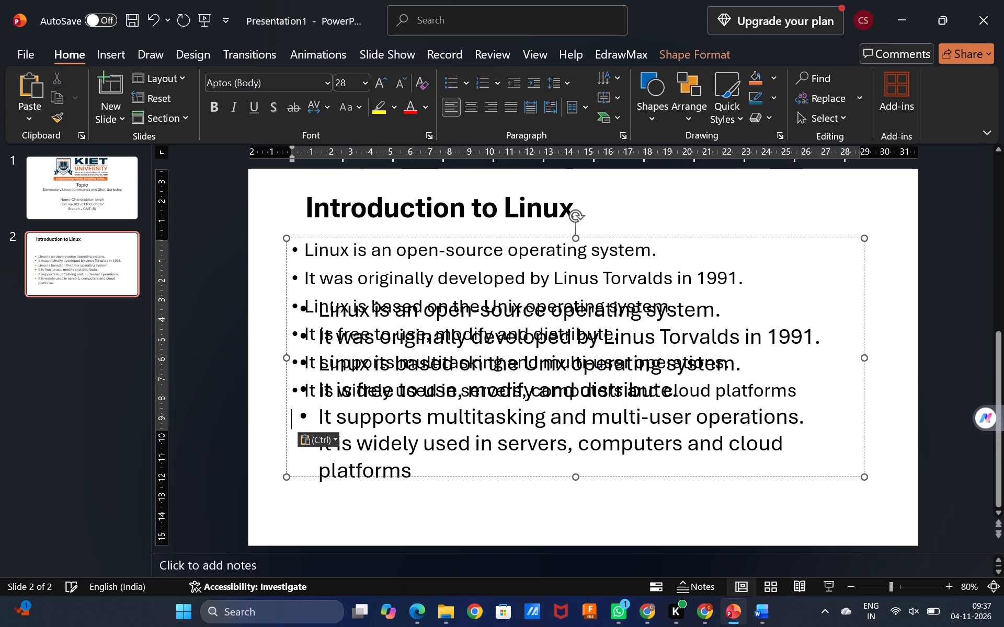
# Delete all the duplicate bullet text from the overlapping pasted text box.
pyautogui.click(415, 473)
pyautogui.moveTo(415, 473); pyautogui.dragTo(299, 311)
pyautogui.press('BackSpace')
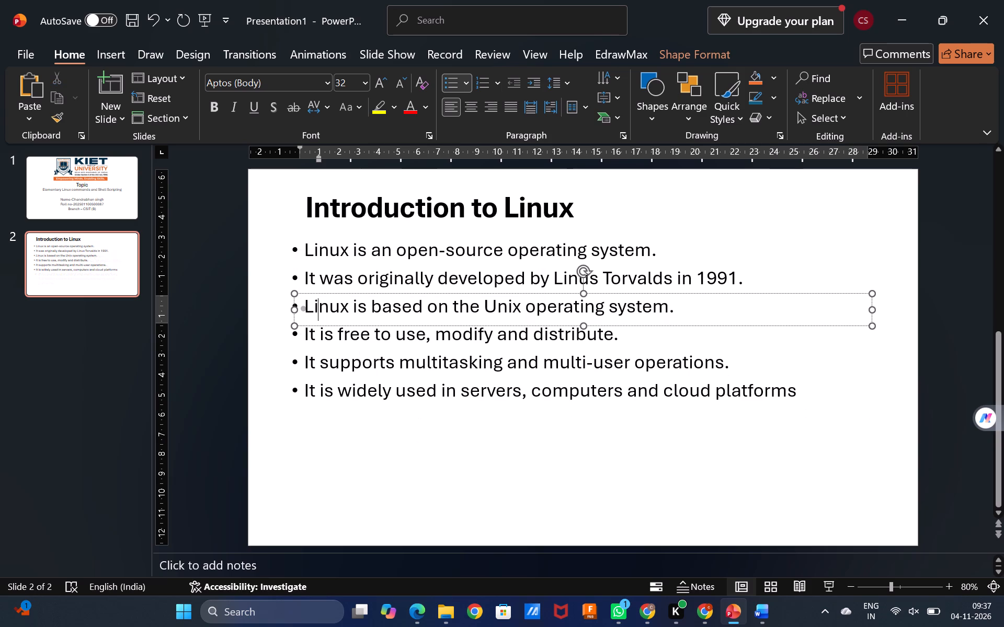
pyautogui.click(550, 412)
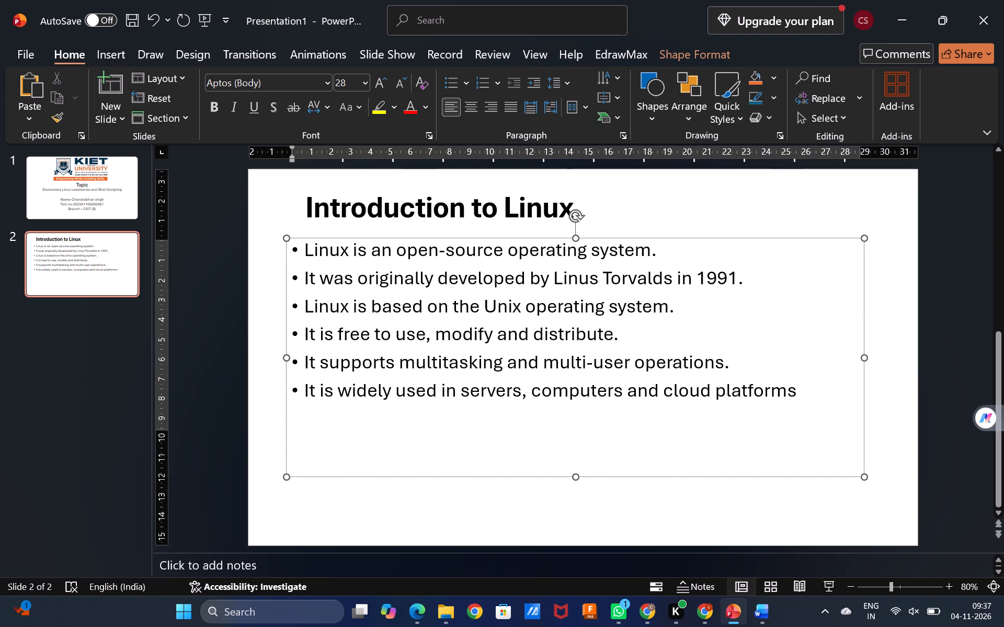
# Set the font size of all six bullets in the content placeholder to 32.
pyautogui.moveTo(799, 392); pyautogui.dragTo(357, 256)
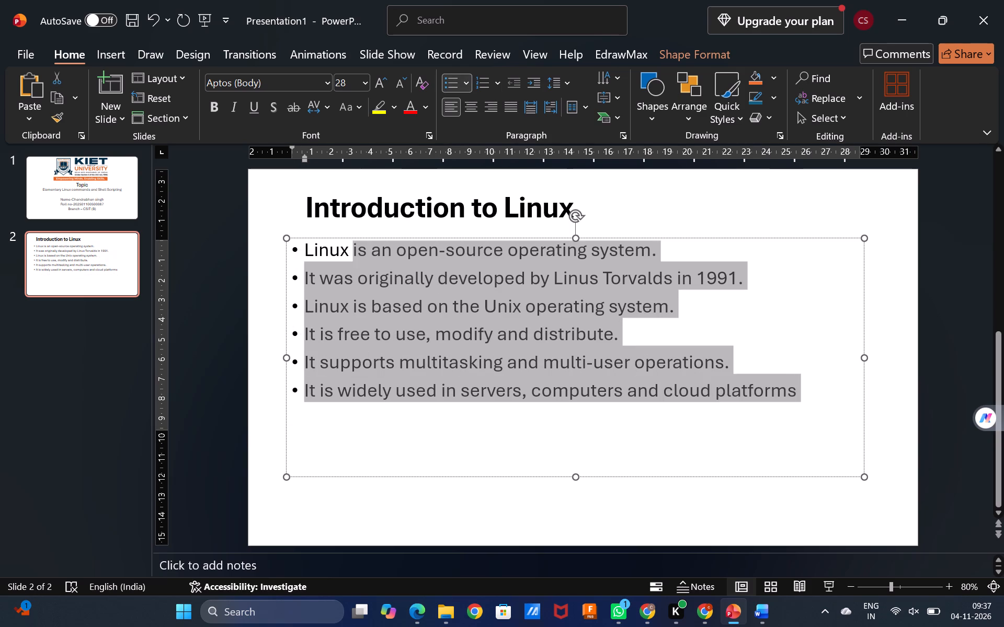
pyautogui.moveTo(357, 256); pyautogui.dragTo(295, 243)
pyautogui.click(364, 84)
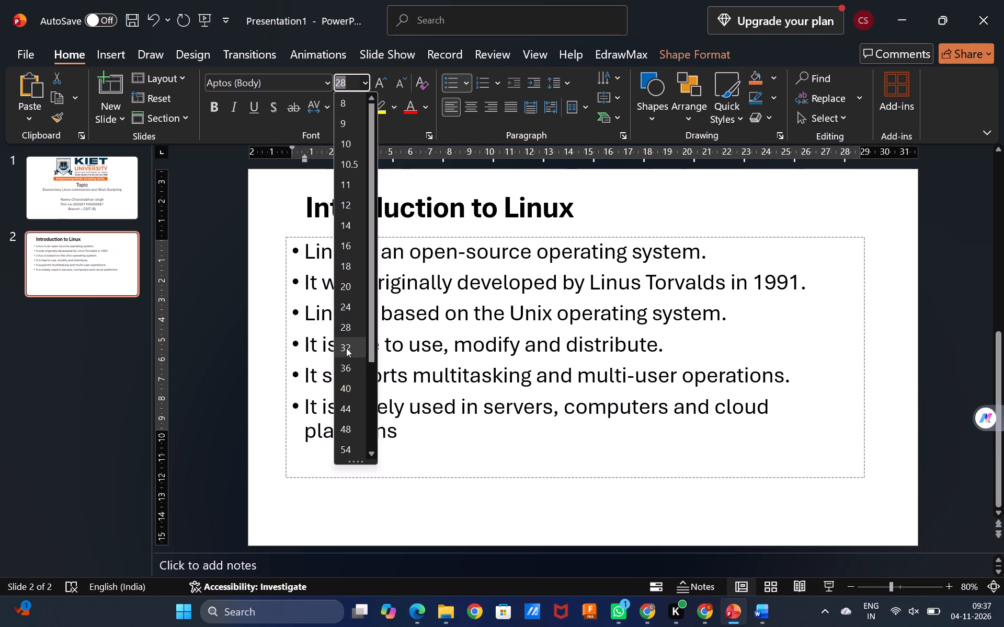
pyautogui.click(346, 348)
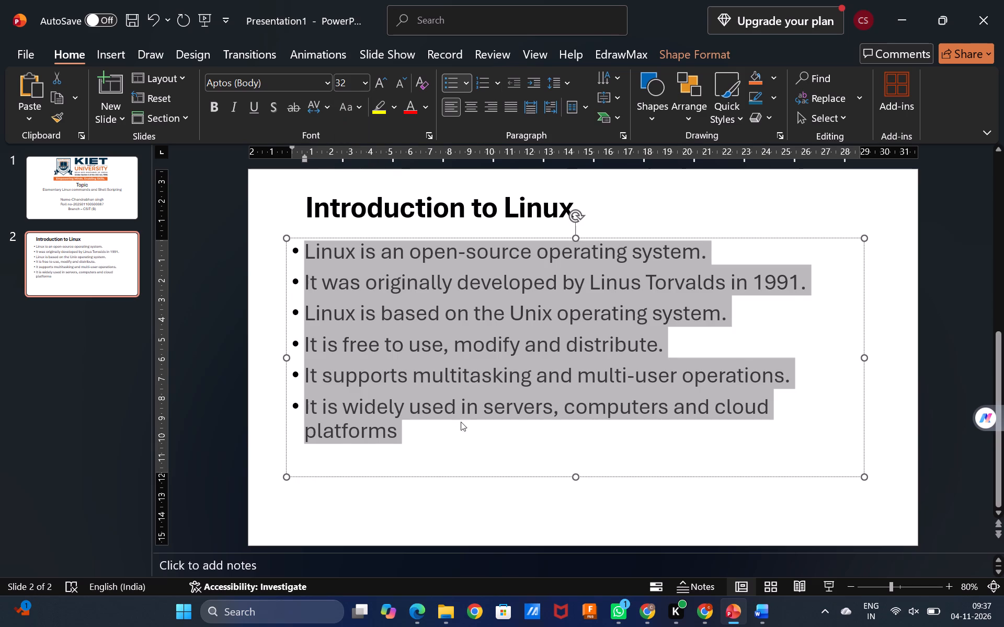
pyautogui.click(461, 422)
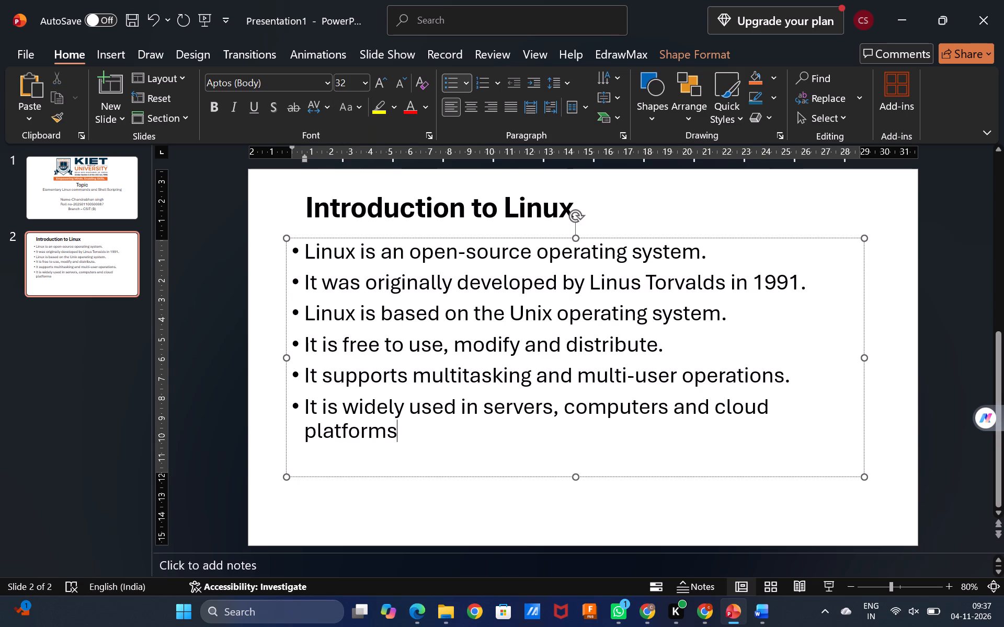
pyautogui.click(601, 218)
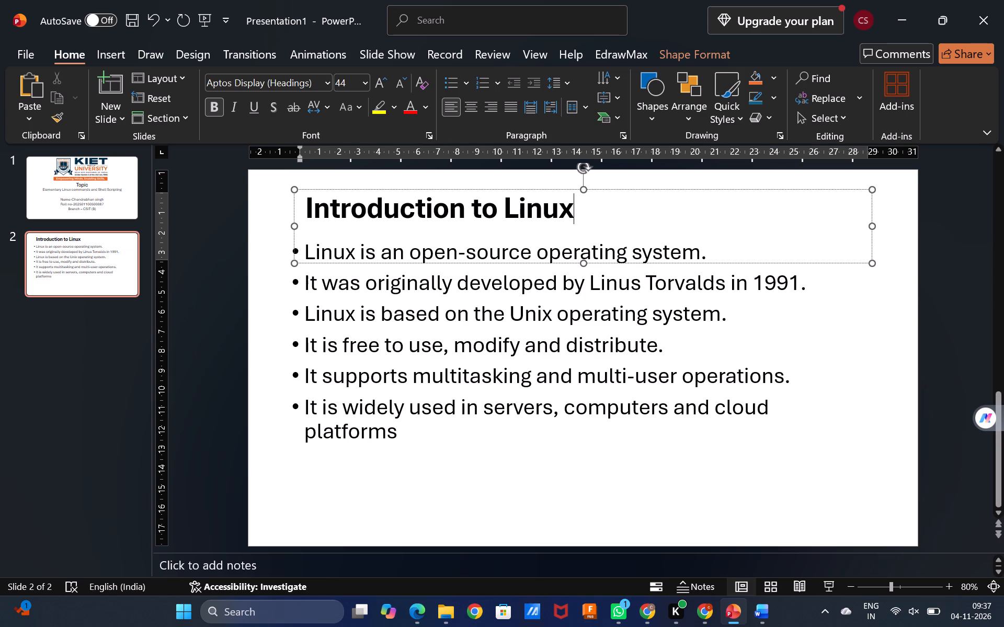
pyautogui.click(604, 477)
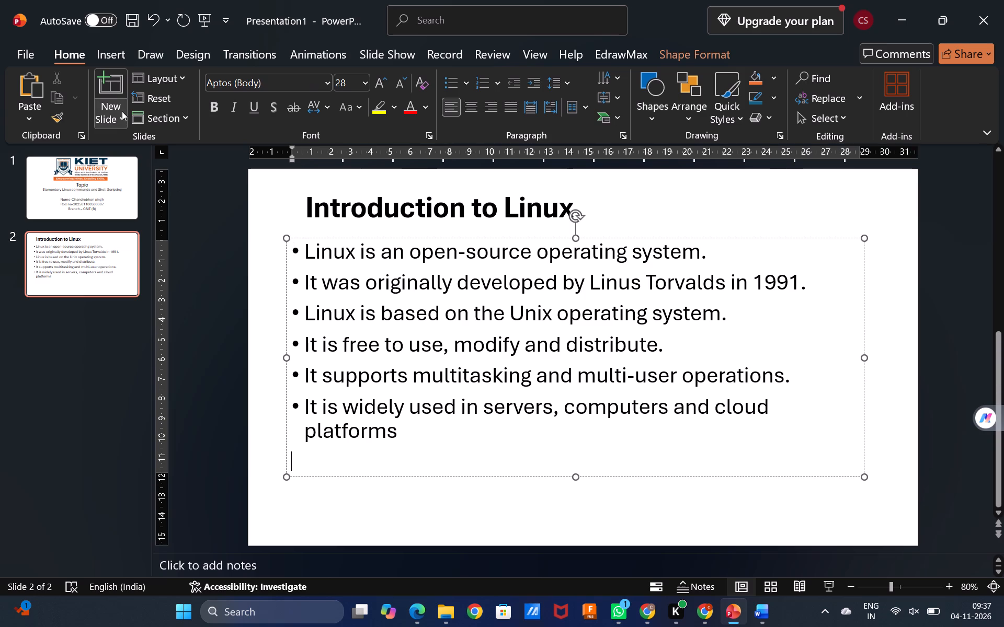
# Add a third slide with the Title Only layout after the "Introduction to Linux" slide.
pyautogui.click(121, 111)
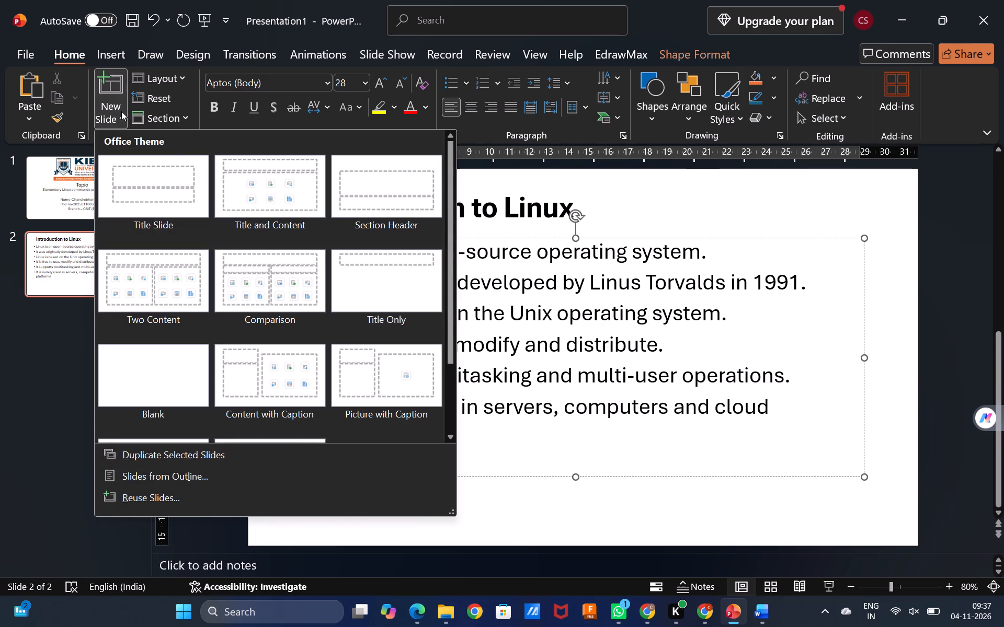
pyautogui.click(364, 276)
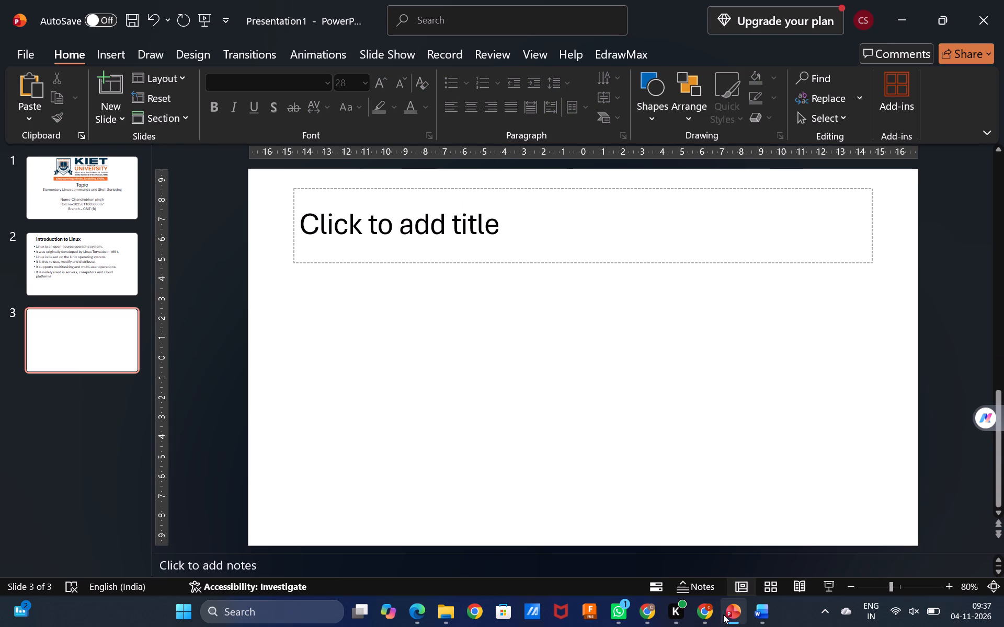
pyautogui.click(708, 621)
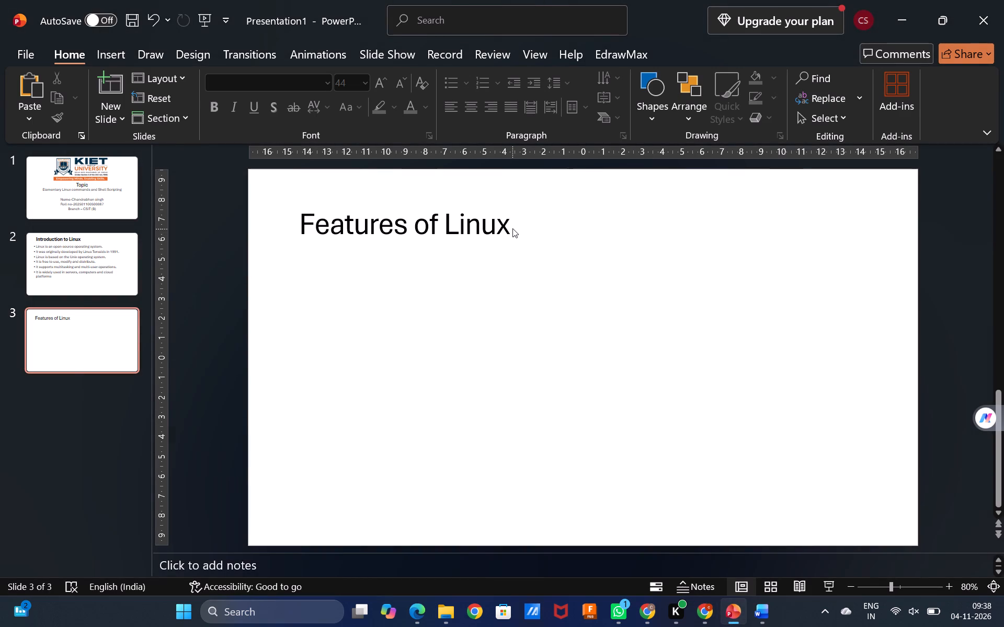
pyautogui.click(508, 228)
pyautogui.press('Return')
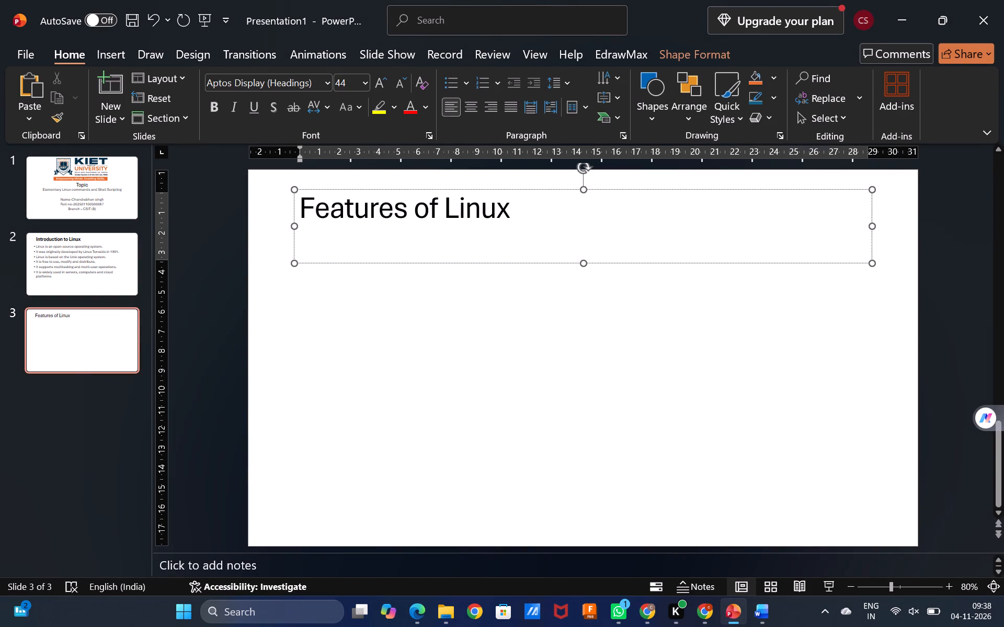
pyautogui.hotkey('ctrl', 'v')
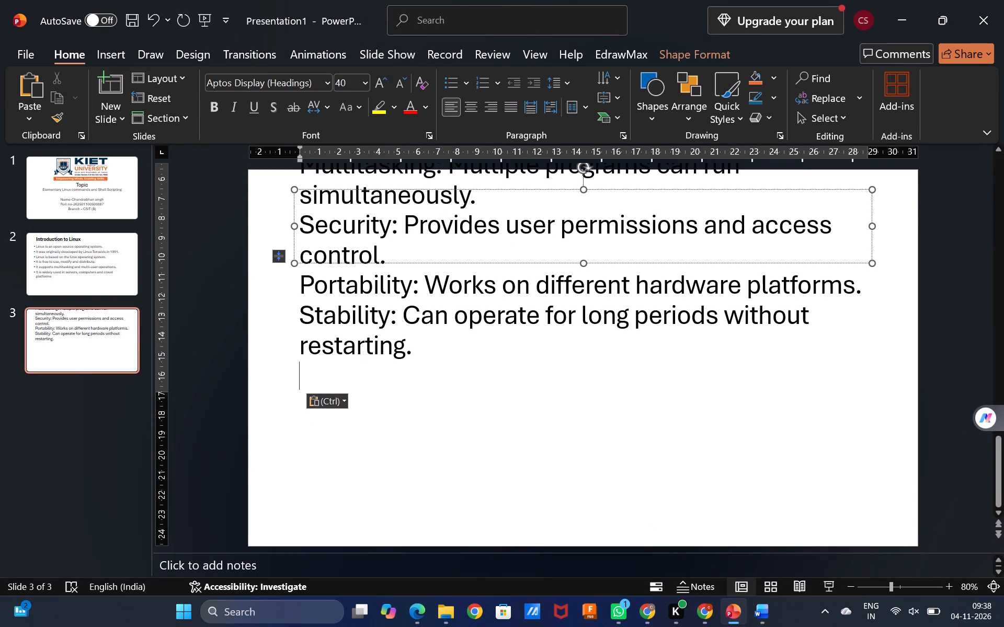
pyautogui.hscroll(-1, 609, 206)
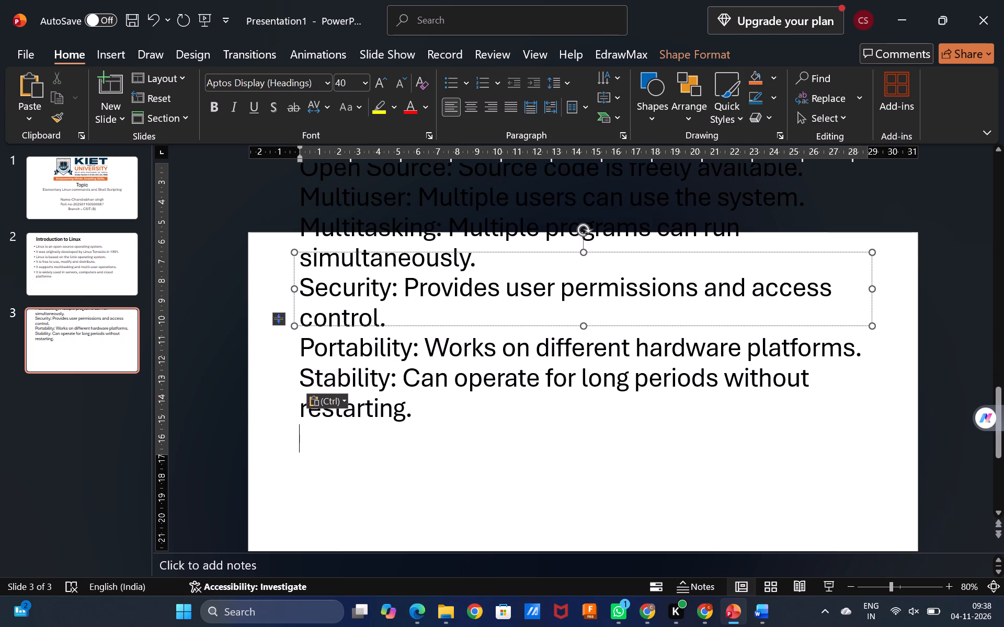
# Delete the third slide holding the Linux features text.
pyautogui.rightClick(100, 326)
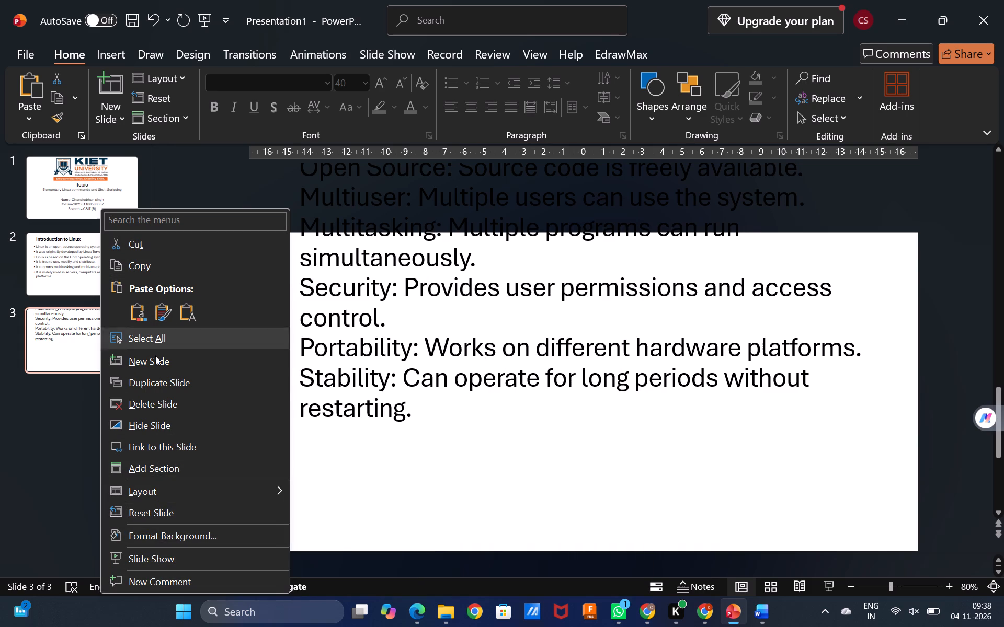
pyautogui.click(161, 401)
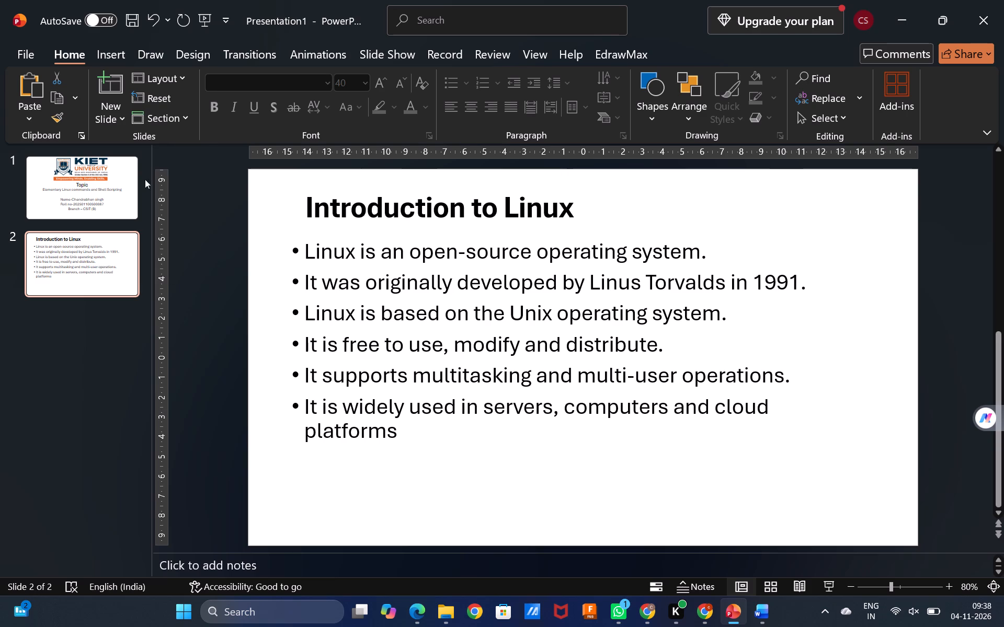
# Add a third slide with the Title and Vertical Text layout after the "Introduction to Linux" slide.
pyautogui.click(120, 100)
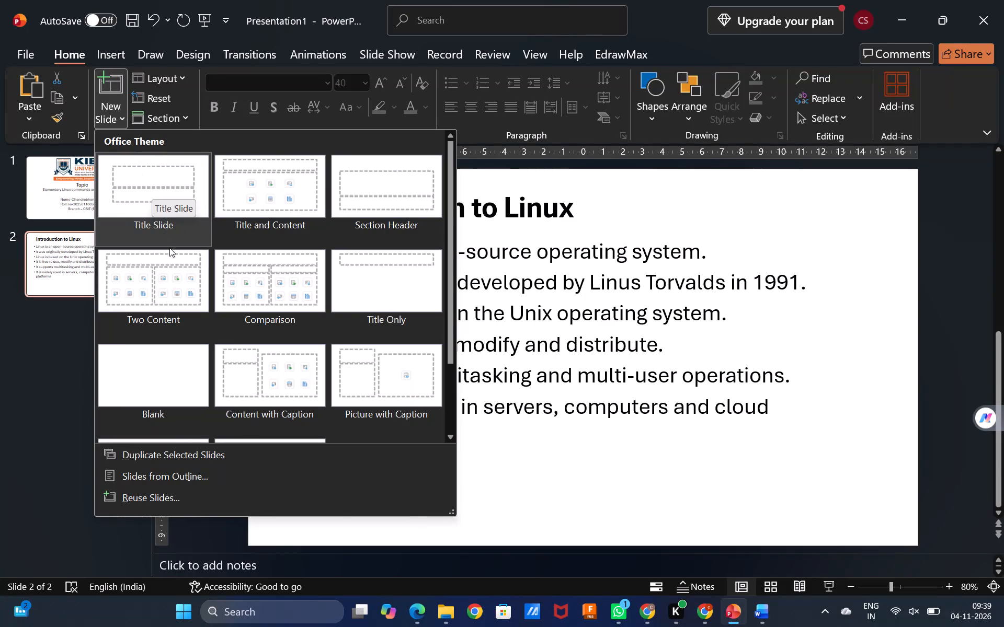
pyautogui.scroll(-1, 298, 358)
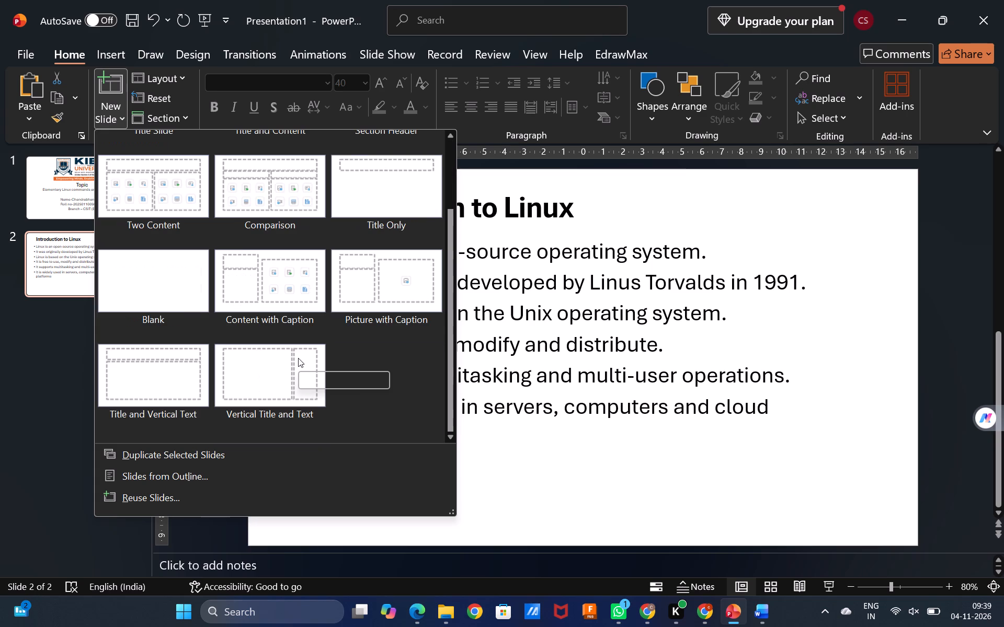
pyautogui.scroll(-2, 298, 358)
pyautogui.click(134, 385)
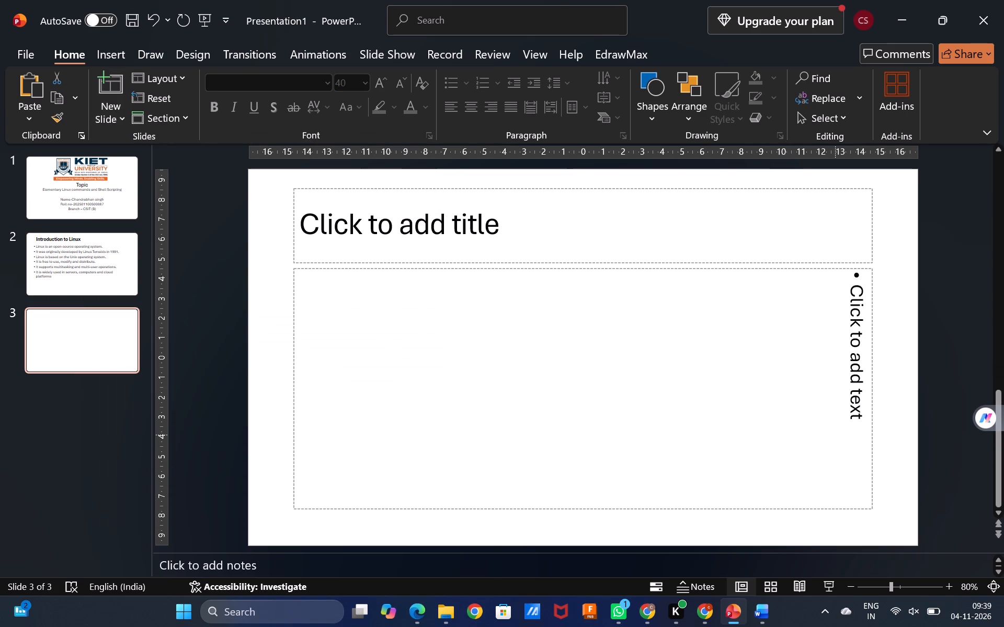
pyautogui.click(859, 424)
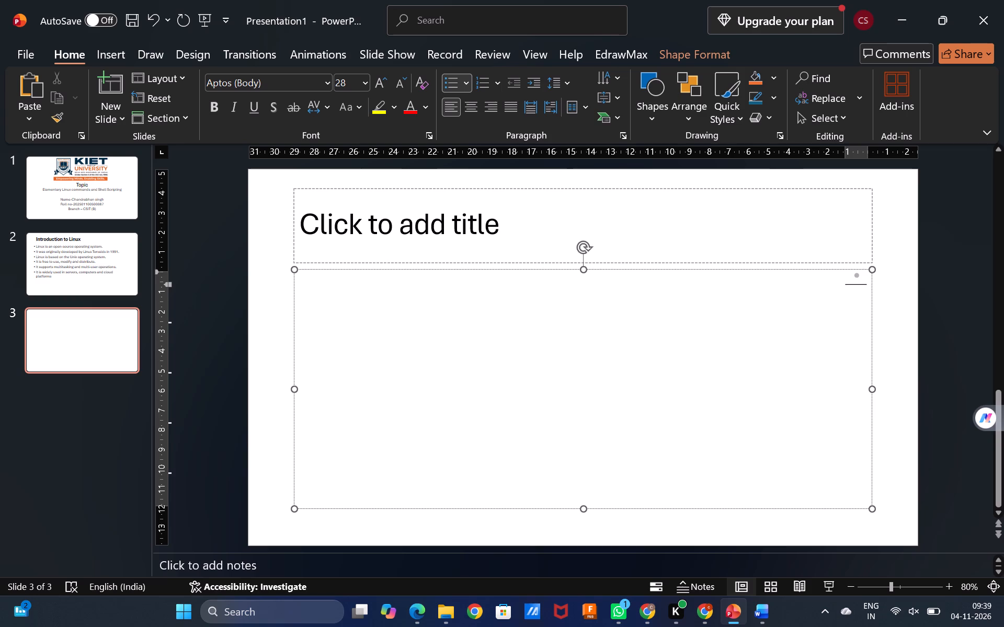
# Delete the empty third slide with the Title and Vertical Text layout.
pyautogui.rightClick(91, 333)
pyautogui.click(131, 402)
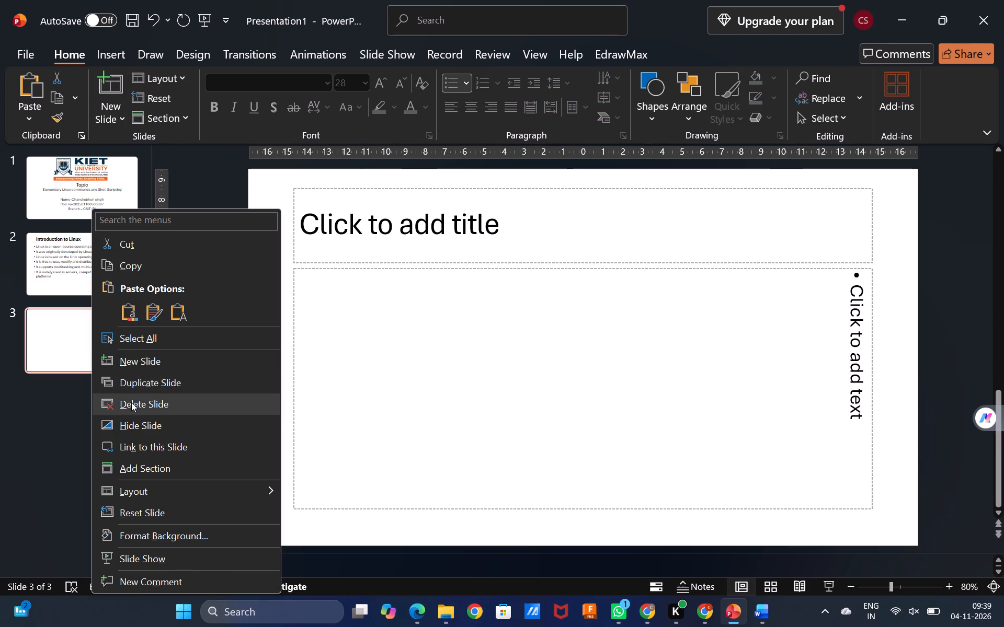
# Add a third slide with the Title Slide layout after the "Introduction to Linux" slide.
pyautogui.click(118, 117)
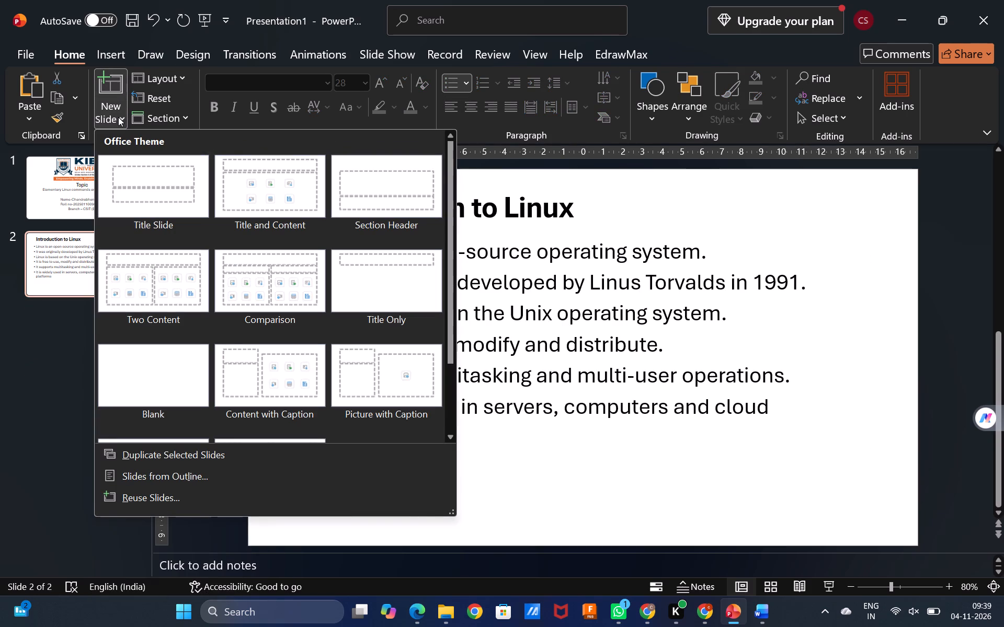
pyautogui.click(141, 182)
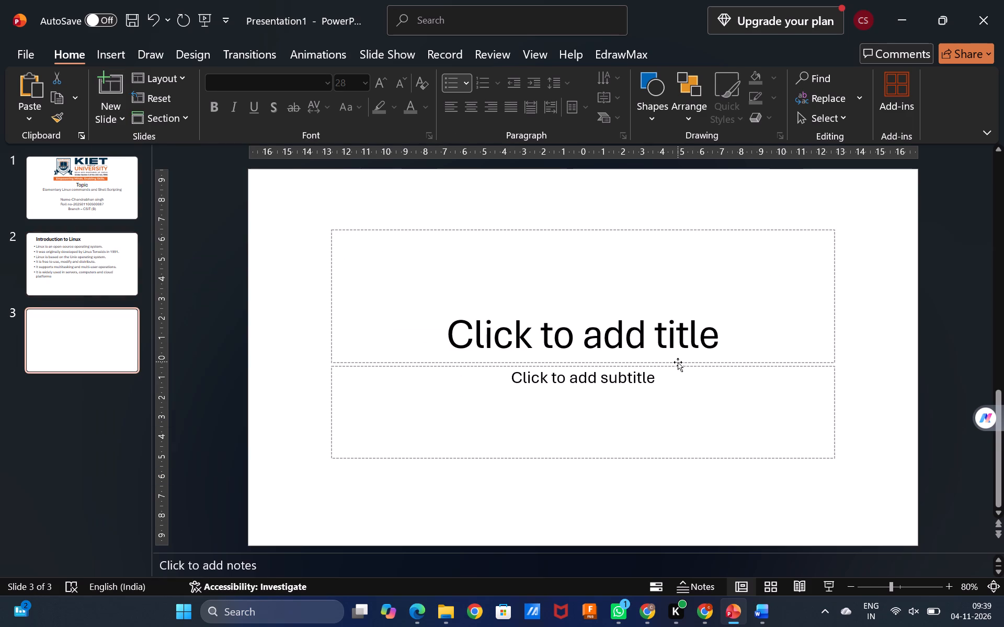
# Move the third slide's title placeholder up to the top edge of the slide.
pyautogui.moveTo(678, 362); pyautogui.dragTo(678, 356)
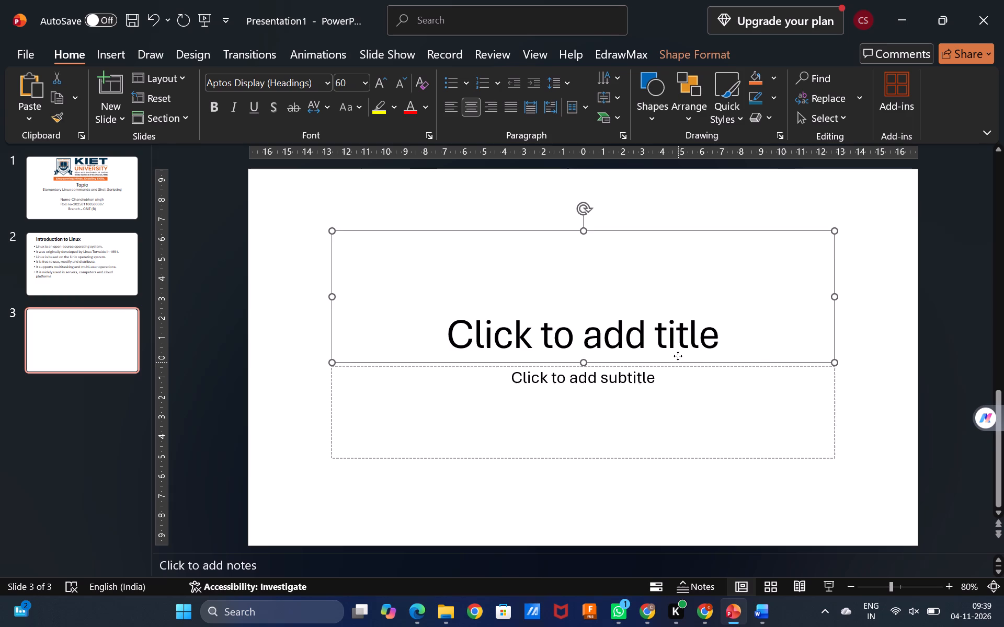
pyautogui.moveTo(678, 356); pyautogui.dragTo(674, 314)
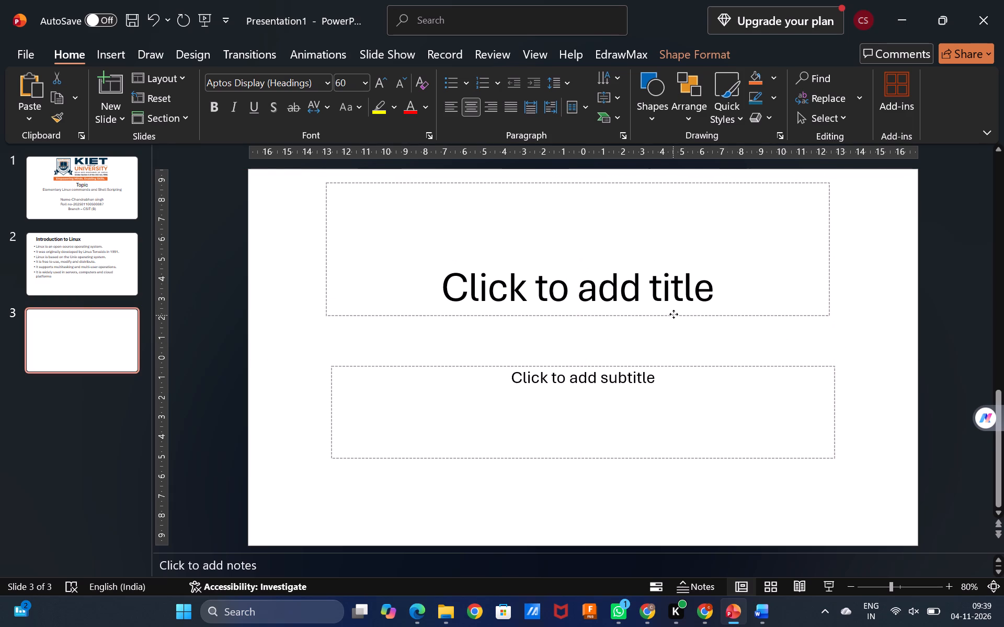
pyautogui.moveTo(674, 314); pyautogui.dragTo(673, 305)
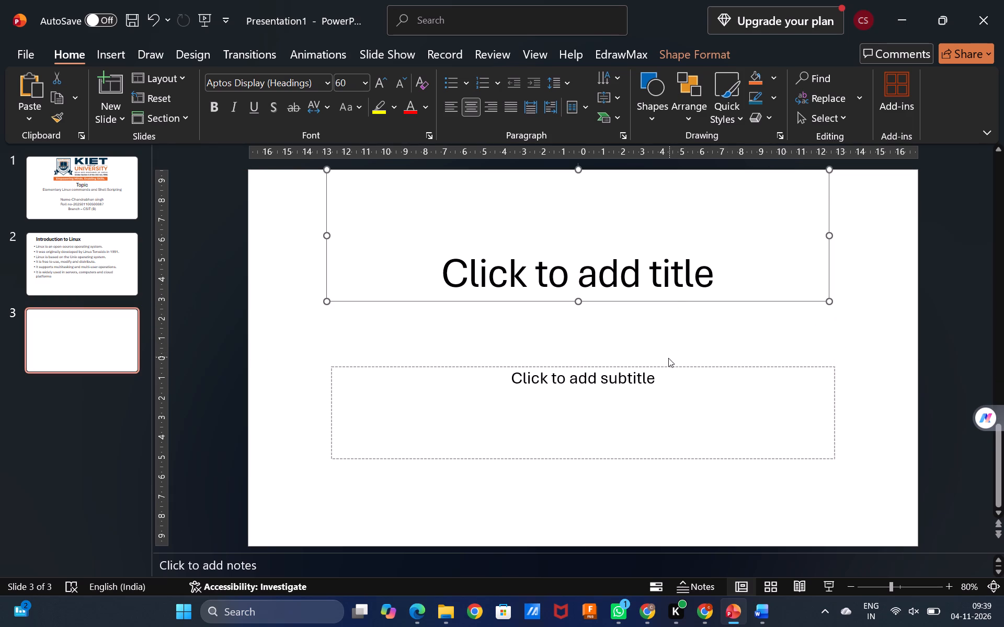
# Resize the title placeholder to a one-line strip spanning from the slide's left edge to about two-thirds of its width.
pyautogui.moveTo(579, 301); pyautogui.dragTo(579, 273)
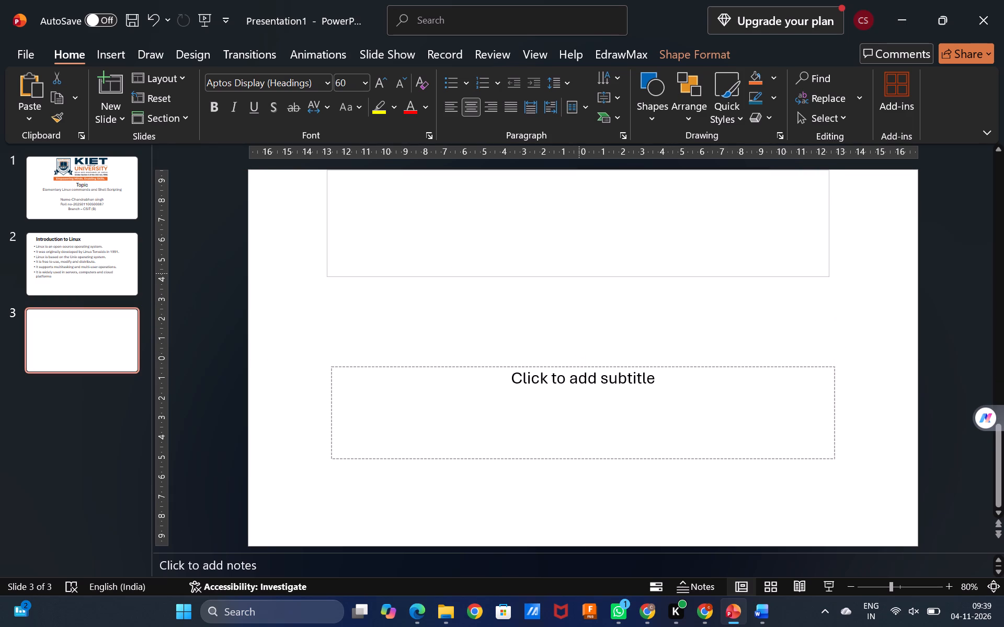
pyautogui.moveTo(579, 273); pyautogui.dragTo(573, 218)
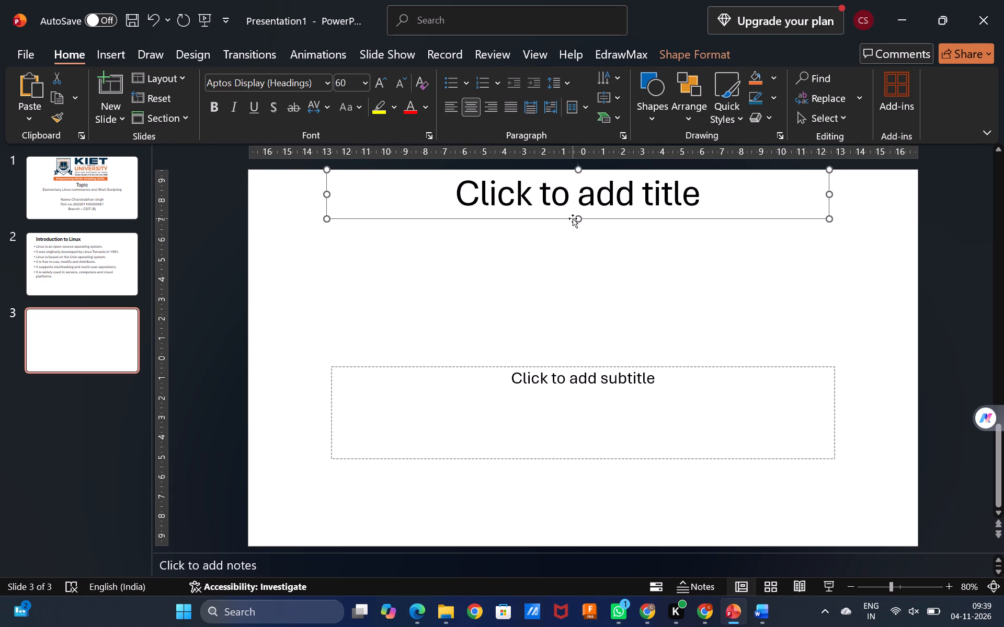
pyautogui.moveTo(433, 202); pyautogui.dragTo(380, 199)
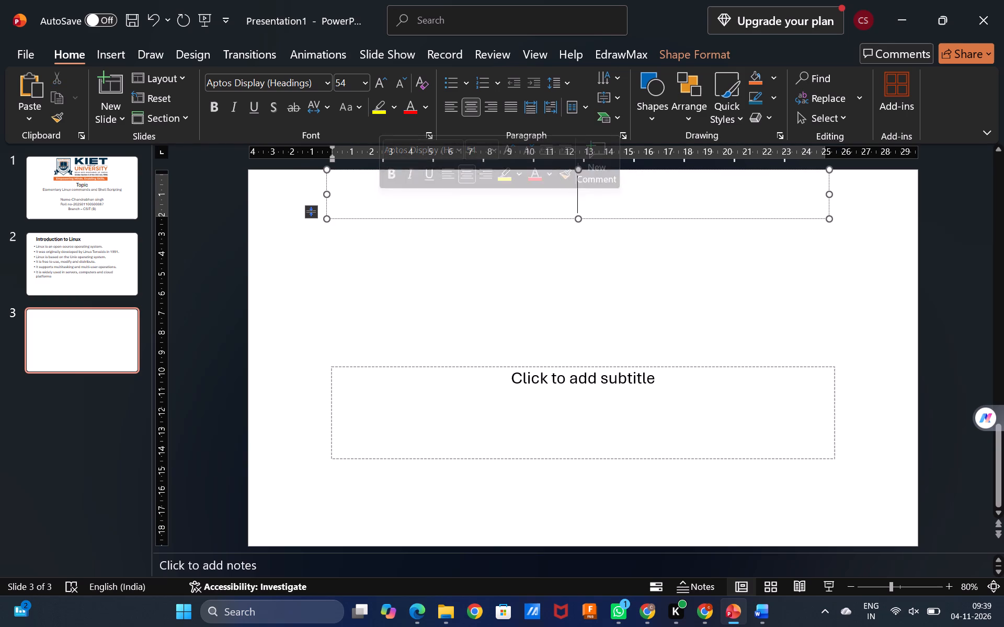
pyautogui.moveTo(326, 195); pyautogui.dragTo(250, 187)
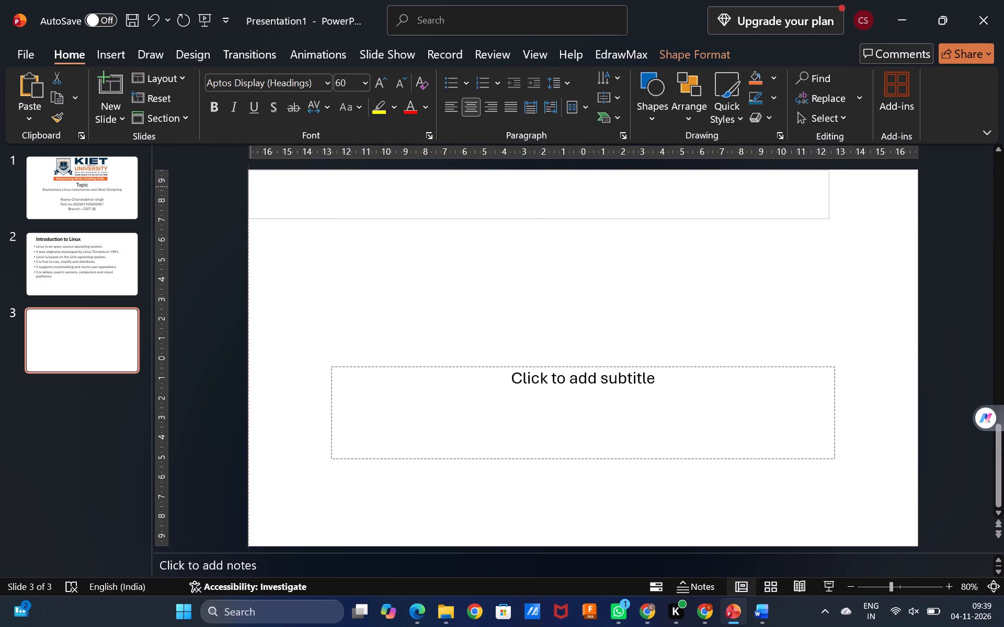
pyautogui.moveTo(250, 187); pyautogui.dragTo(247, 188)
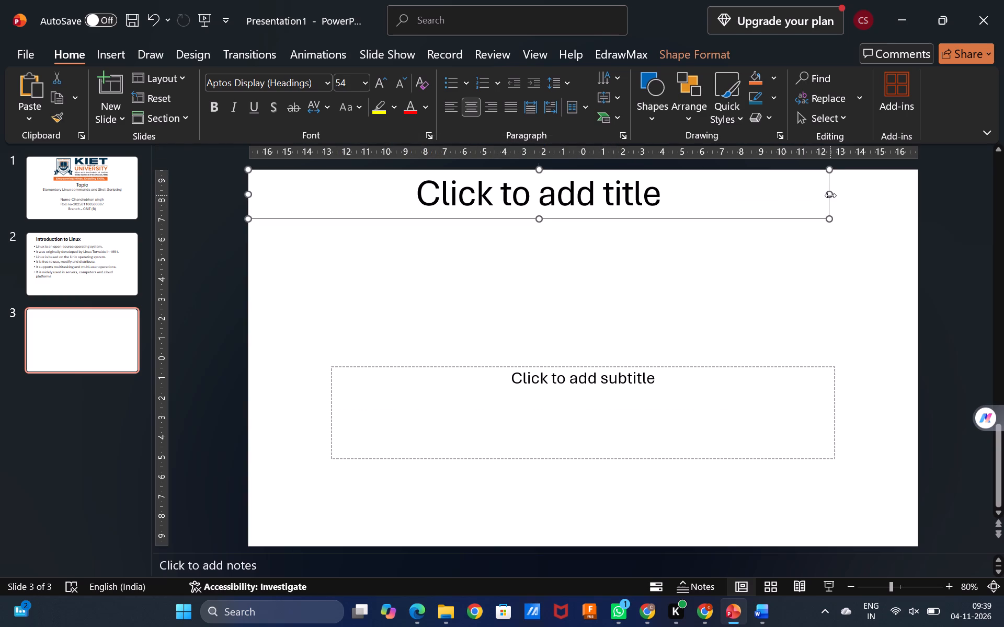
pyautogui.moveTo(830, 195); pyautogui.dragTo(706, 202)
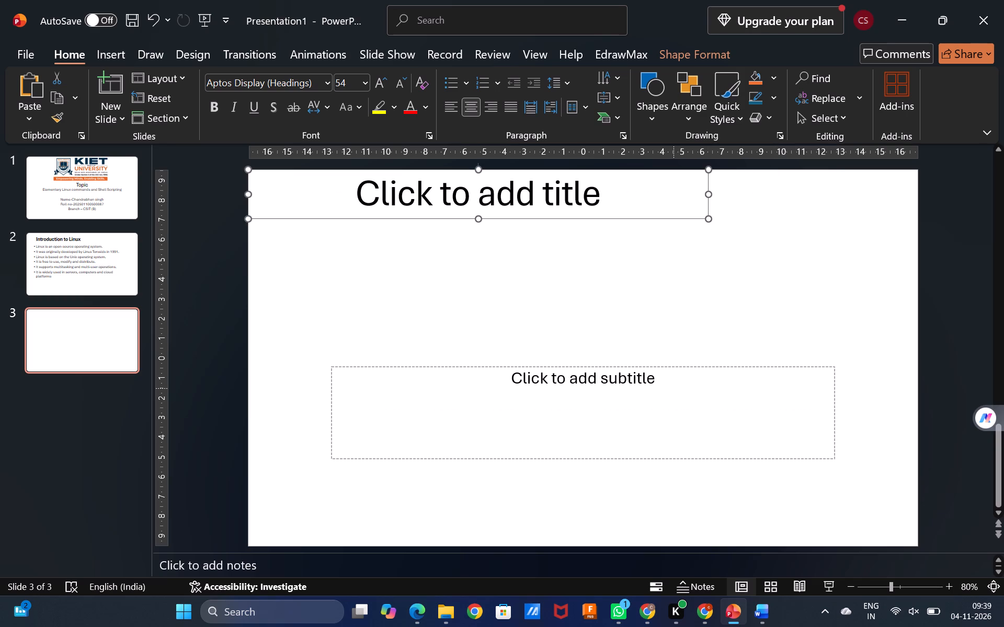
# Enlarge the subtitle placeholder to start just below the title, reaching the slide's left edge and bottom edge.
pyautogui.click(598, 410)
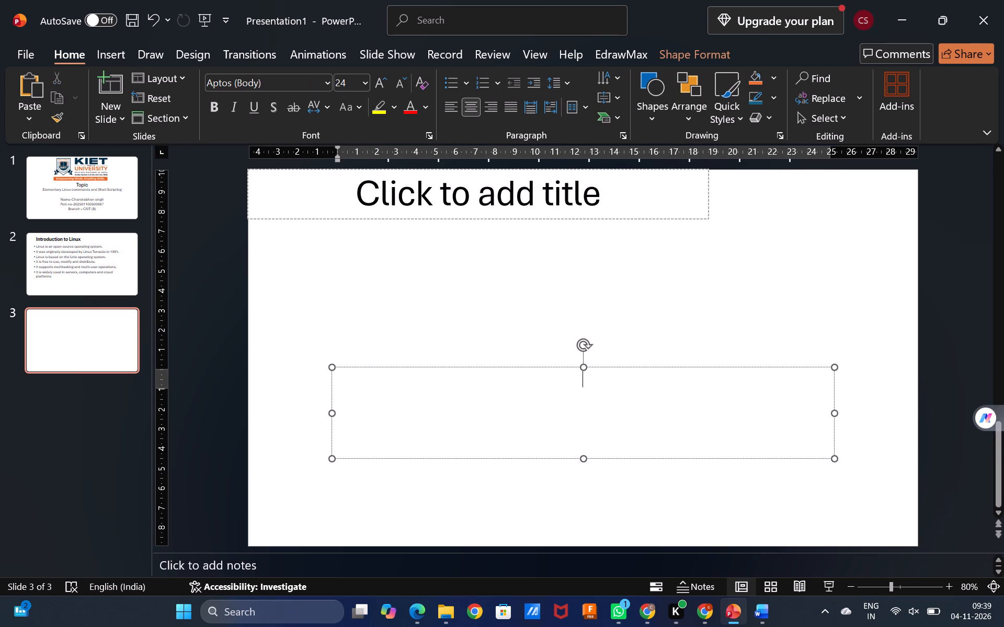
pyautogui.moveTo(584, 365); pyautogui.dragTo(504, 236)
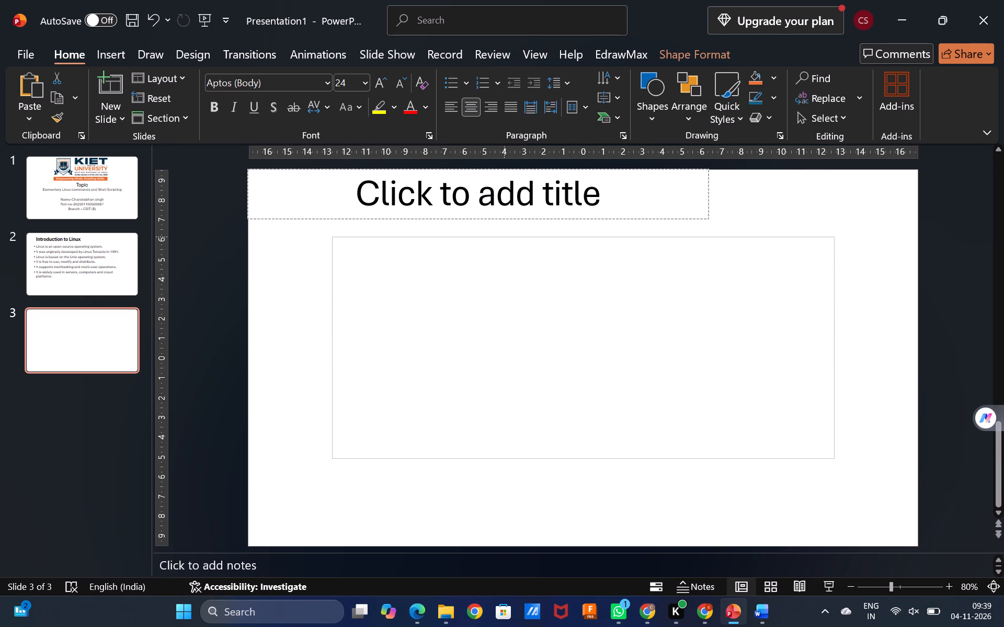
pyautogui.moveTo(504, 236); pyautogui.dragTo(500, 221)
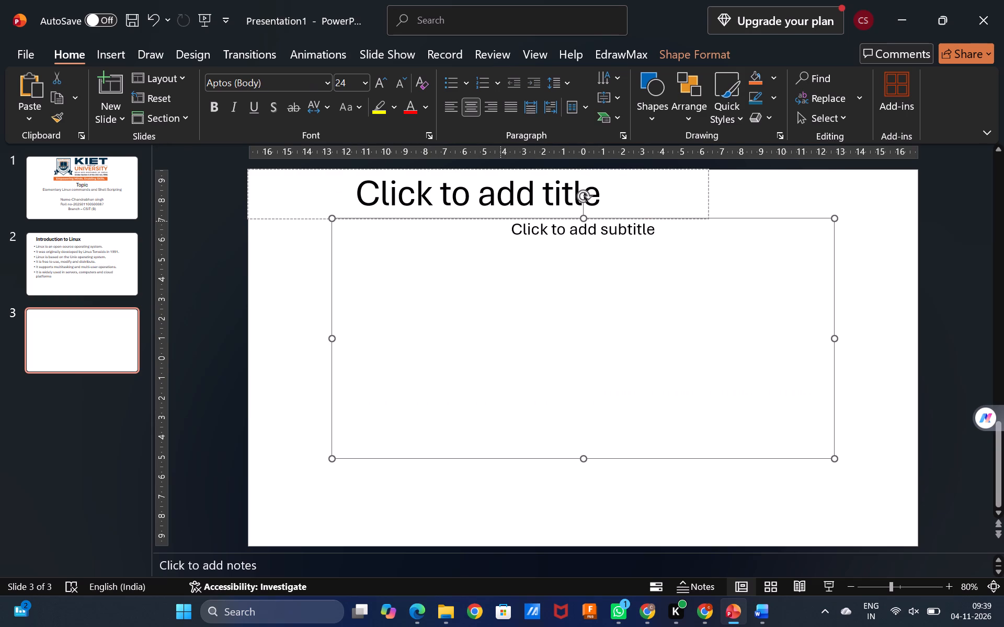
pyautogui.moveTo(330, 336); pyautogui.dragTo(297, 325)
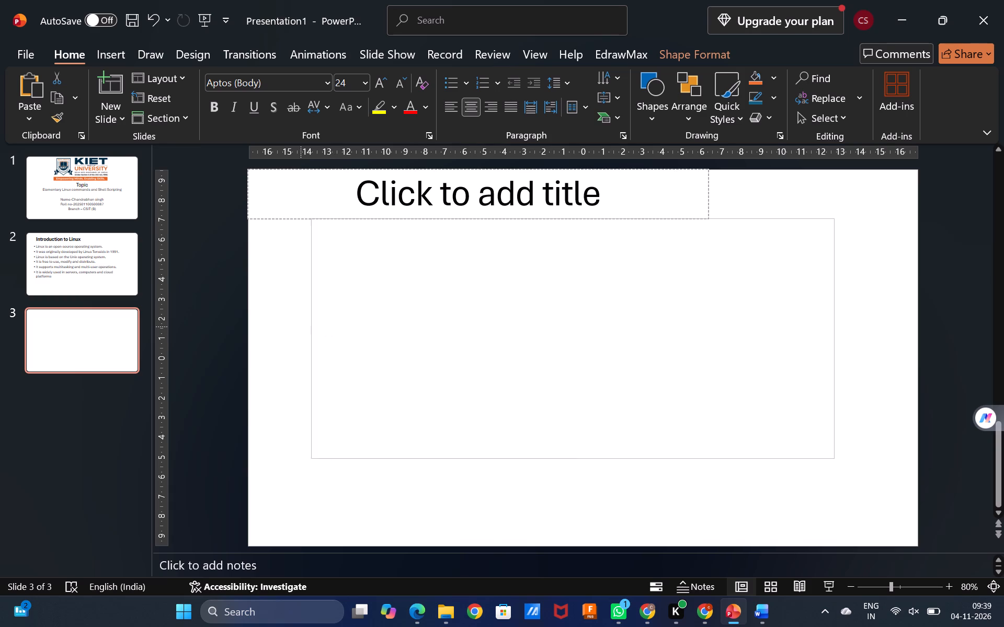
pyautogui.moveTo(297, 325); pyautogui.dragTo(247, 321)
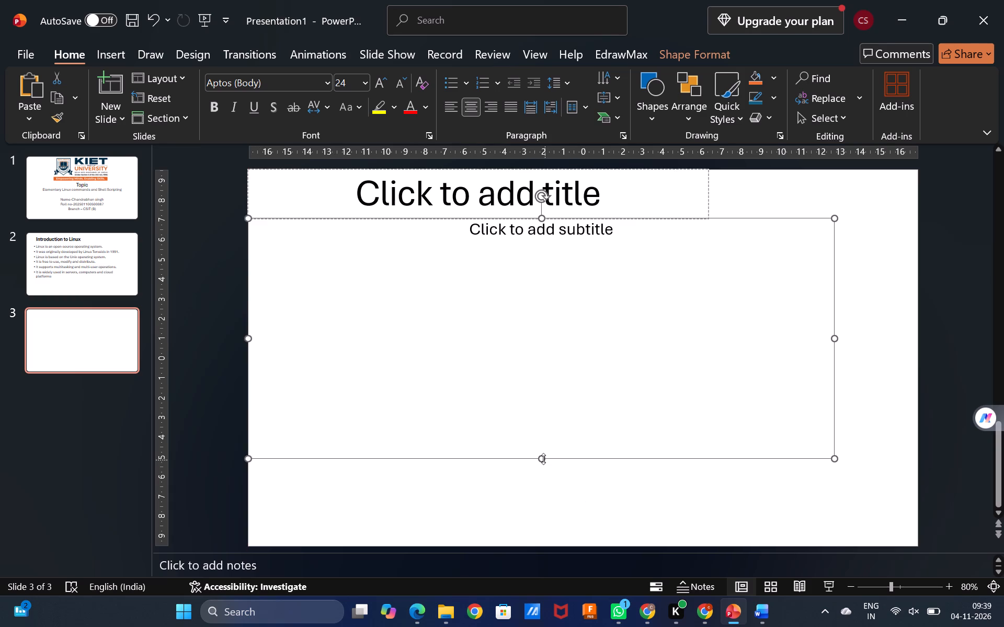
pyautogui.moveTo(544, 457); pyautogui.dragTo(544, 513)
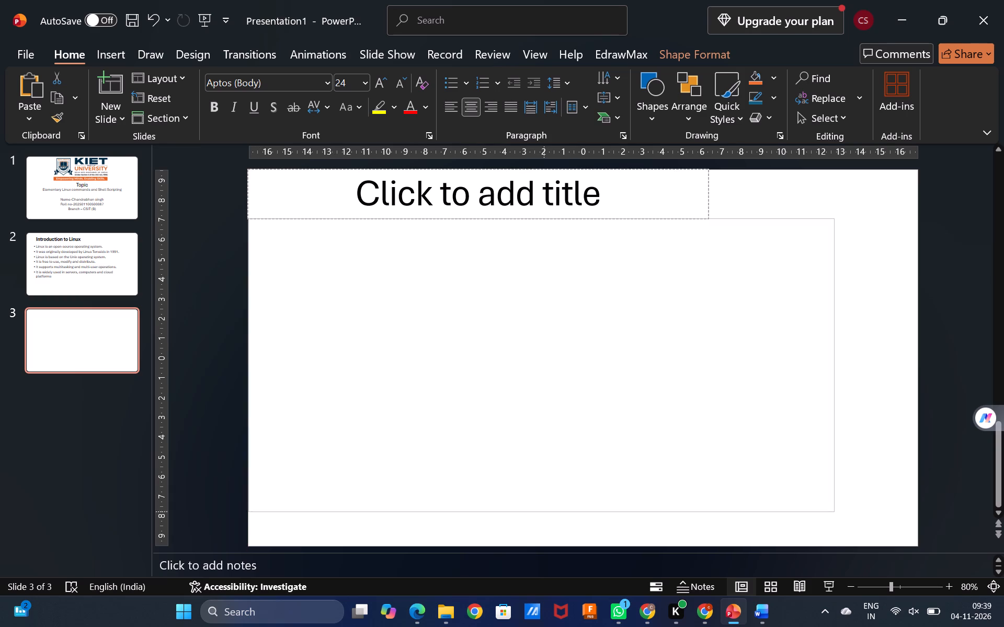
pyautogui.moveTo(544, 513); pyautogui.dragTo(547, 544)
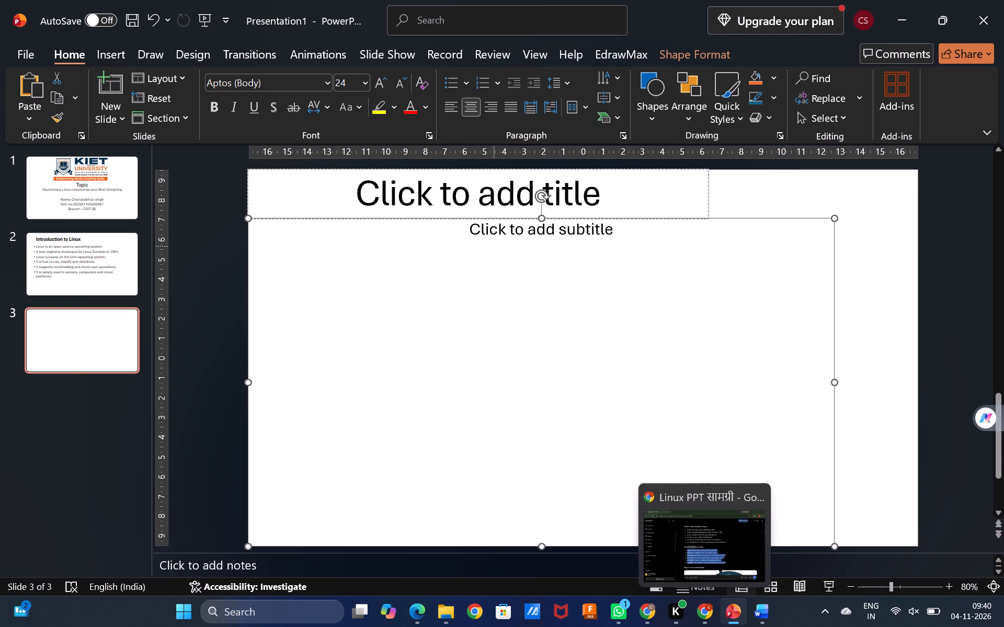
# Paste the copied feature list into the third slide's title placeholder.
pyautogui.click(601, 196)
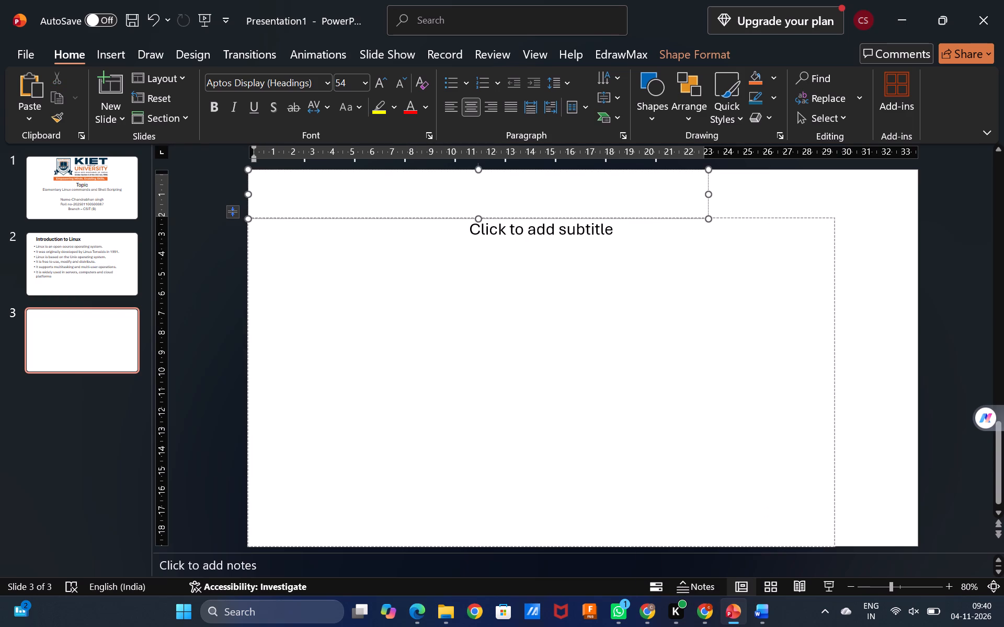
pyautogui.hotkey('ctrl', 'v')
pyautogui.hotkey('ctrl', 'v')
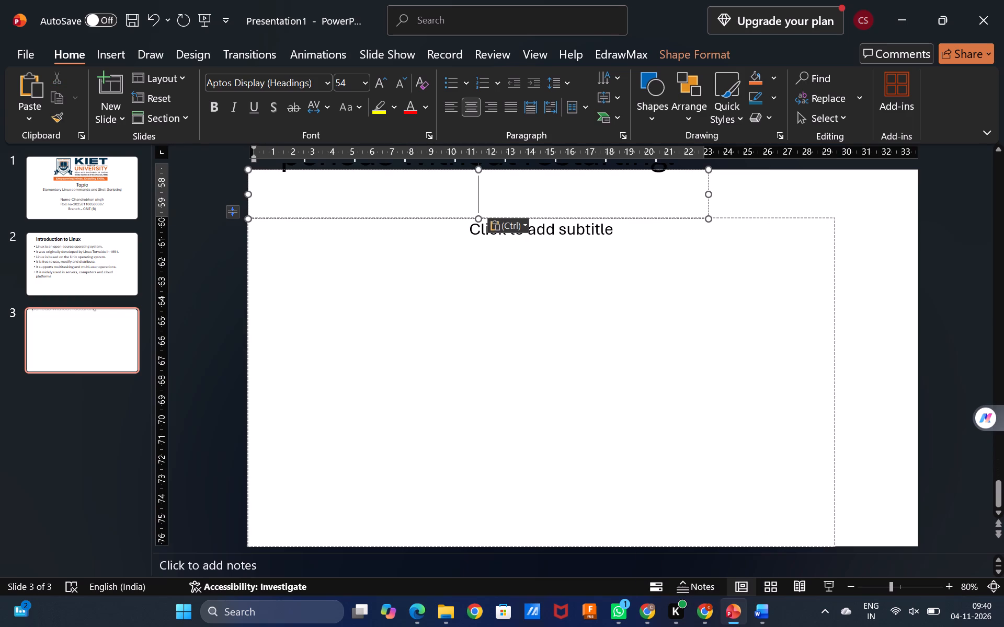
# Copy the heading "Features of Linux" from the ChatGPT outline and paste it into the third slide's title in PowerPoint.
pyautogui.click(699, 611)
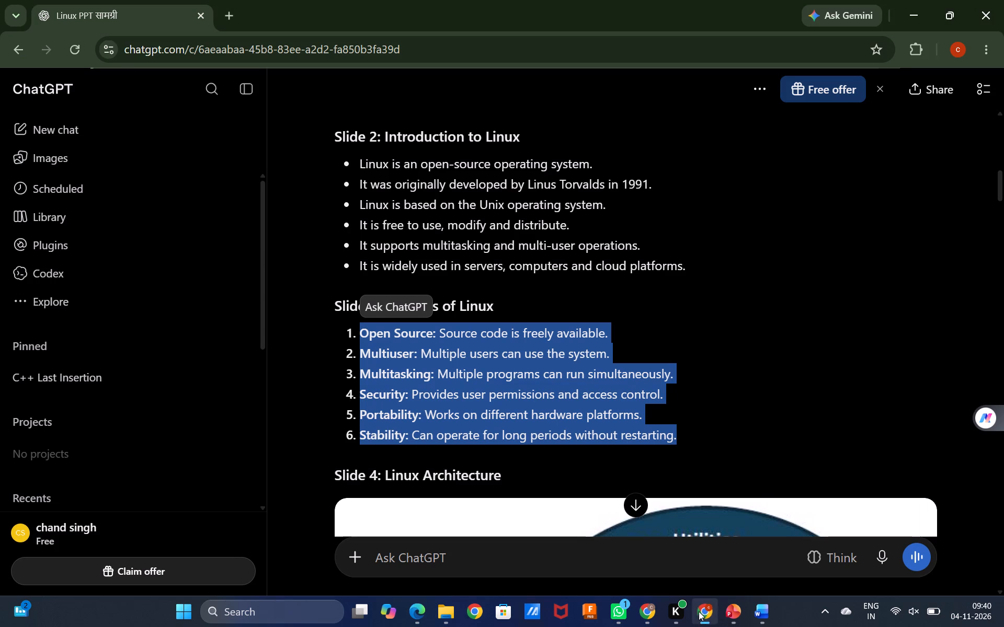
pyautogui.click(494, 308)
pyautogui.moveTo(493, 305); pyautogui.dragTo(383, 309)
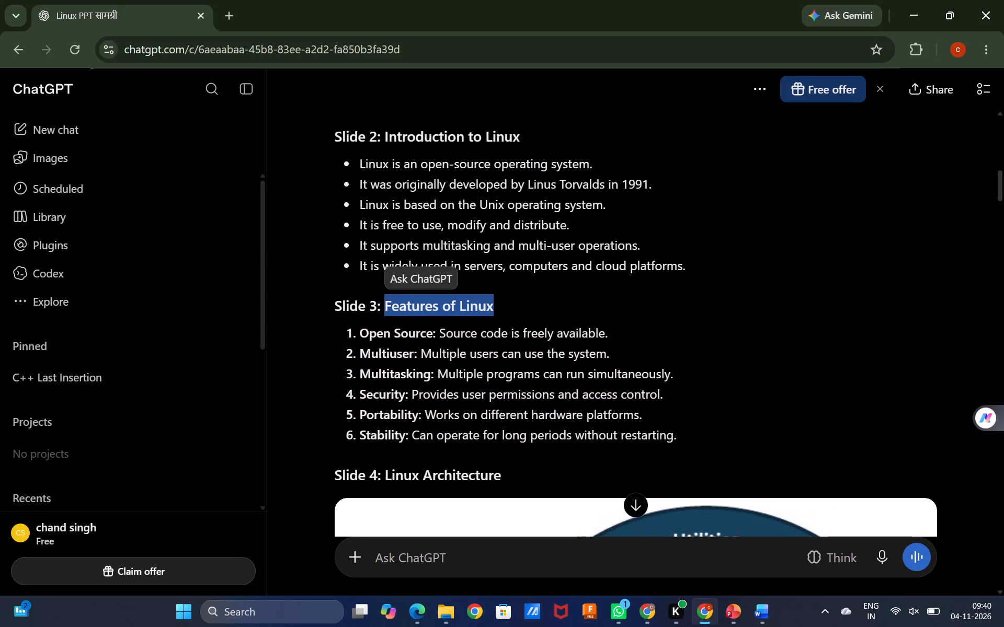
pyautogui.hotkey('ctrl', 'c')
pyautogui.click(733, 609)
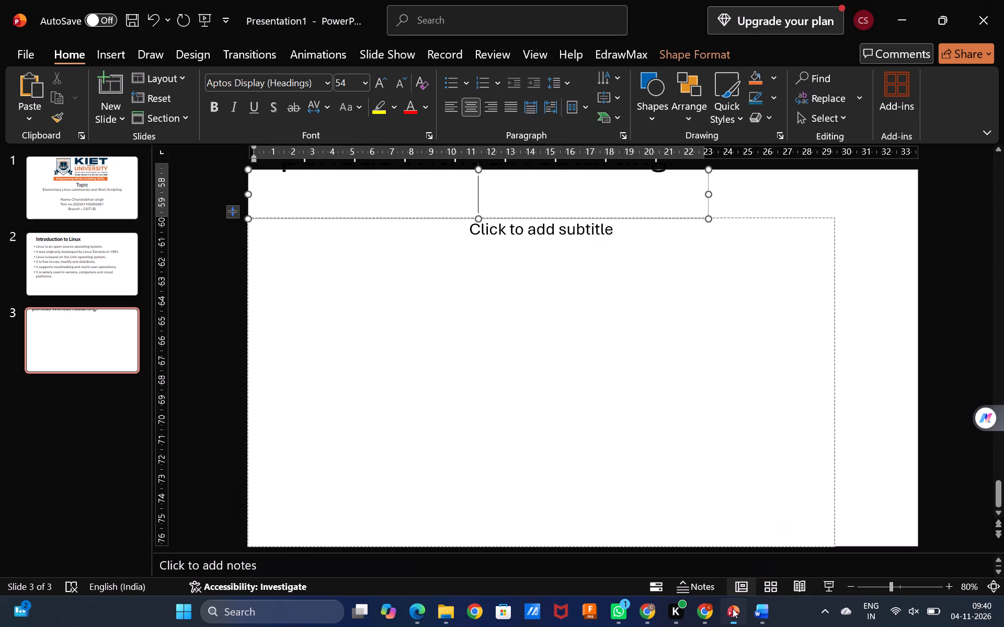
pyautogui.hotkey('ctrl', 'v')
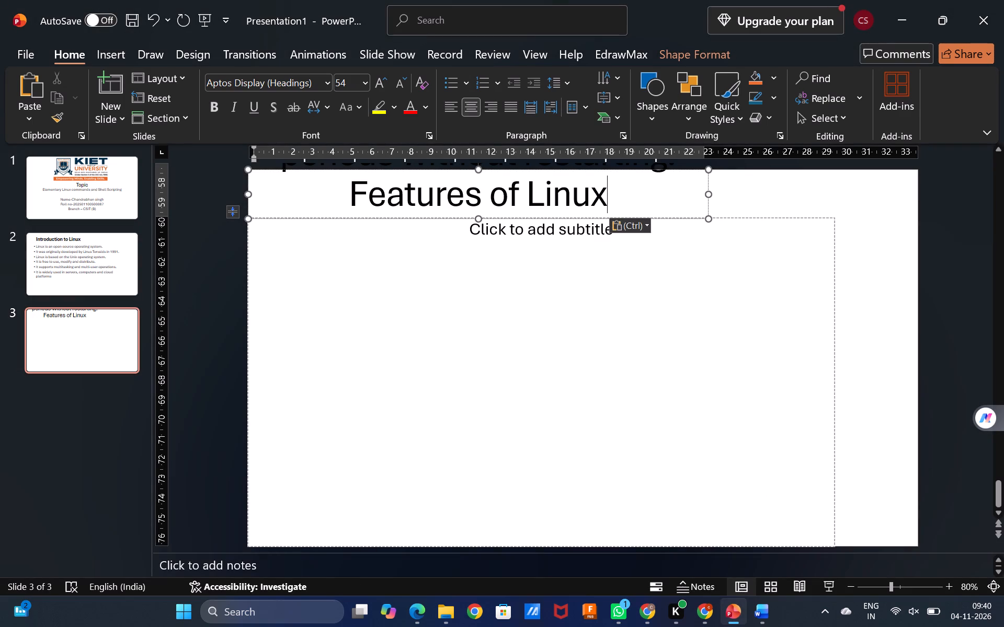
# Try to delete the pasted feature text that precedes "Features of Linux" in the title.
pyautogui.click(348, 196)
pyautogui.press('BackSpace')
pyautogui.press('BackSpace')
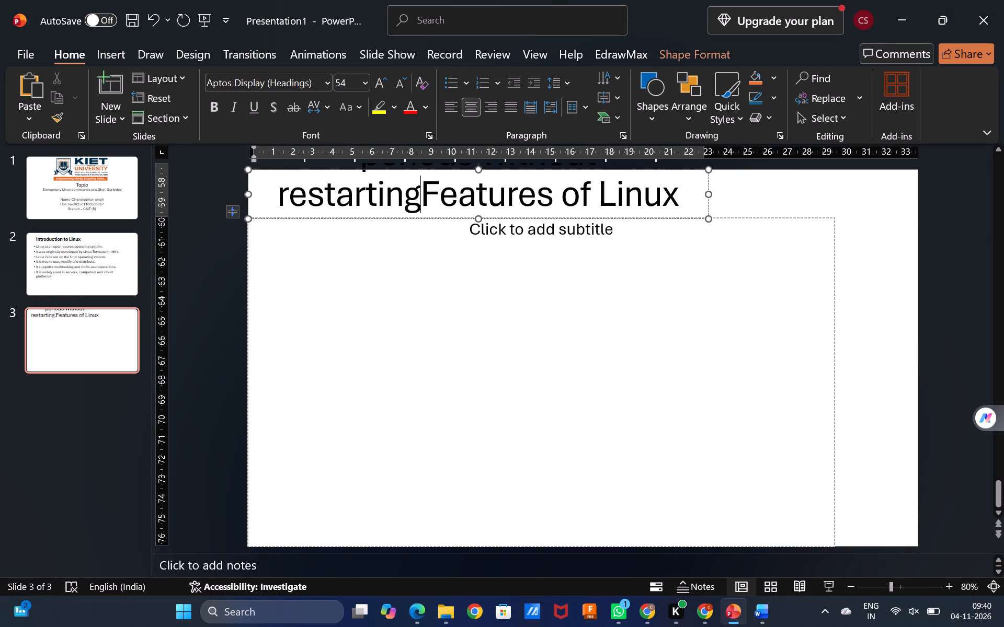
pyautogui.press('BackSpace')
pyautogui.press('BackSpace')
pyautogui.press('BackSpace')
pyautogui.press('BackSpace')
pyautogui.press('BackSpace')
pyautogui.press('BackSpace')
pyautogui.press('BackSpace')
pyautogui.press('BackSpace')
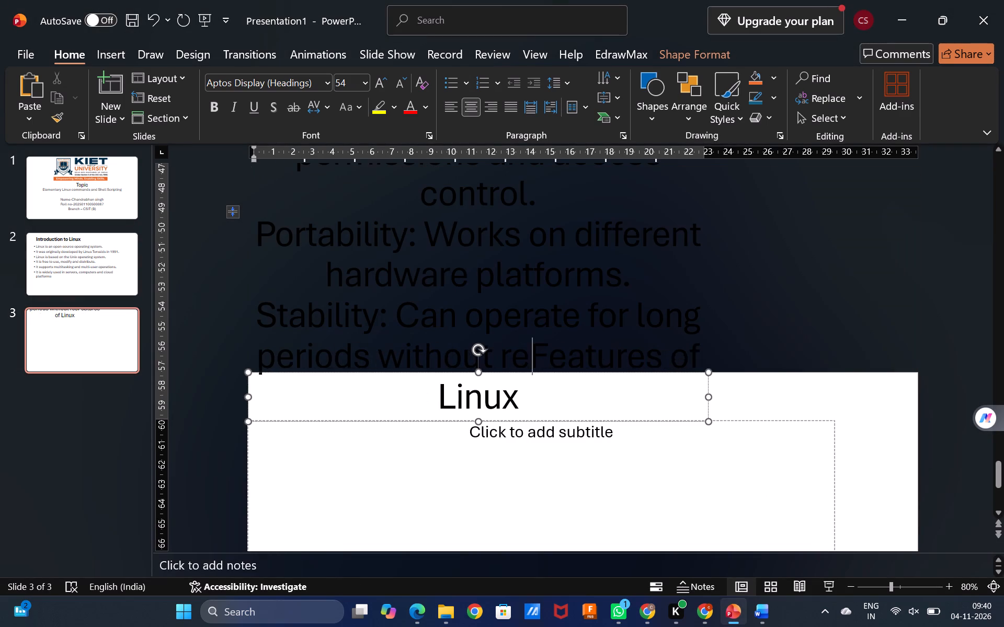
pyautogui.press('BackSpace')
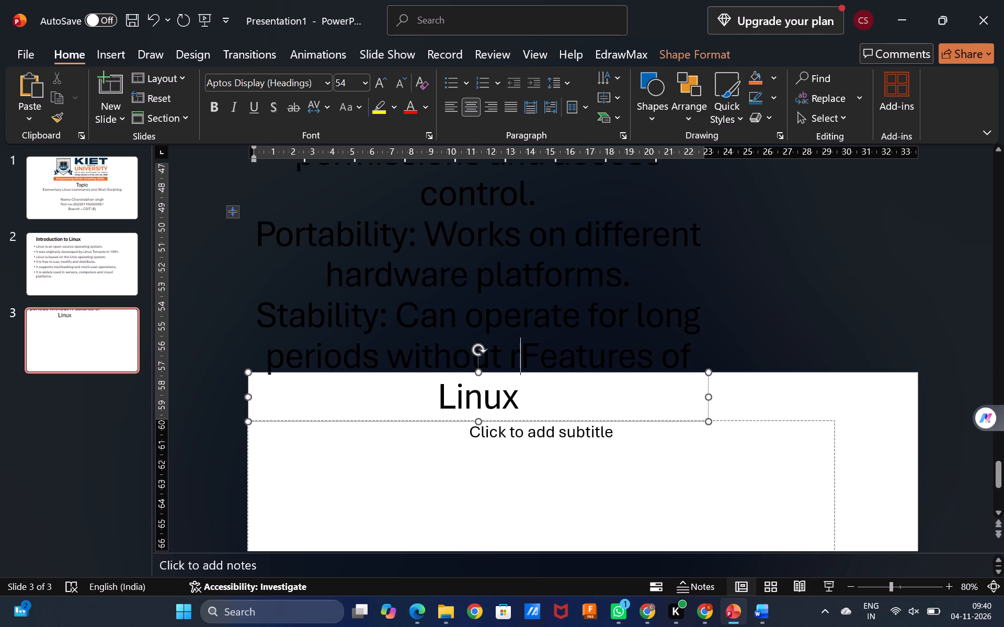
# Undo the deletions and pastes in the title placeholder, and paste only "Features of Linux" as the title.
pyautogui.hotkey('ctrl', 'z')
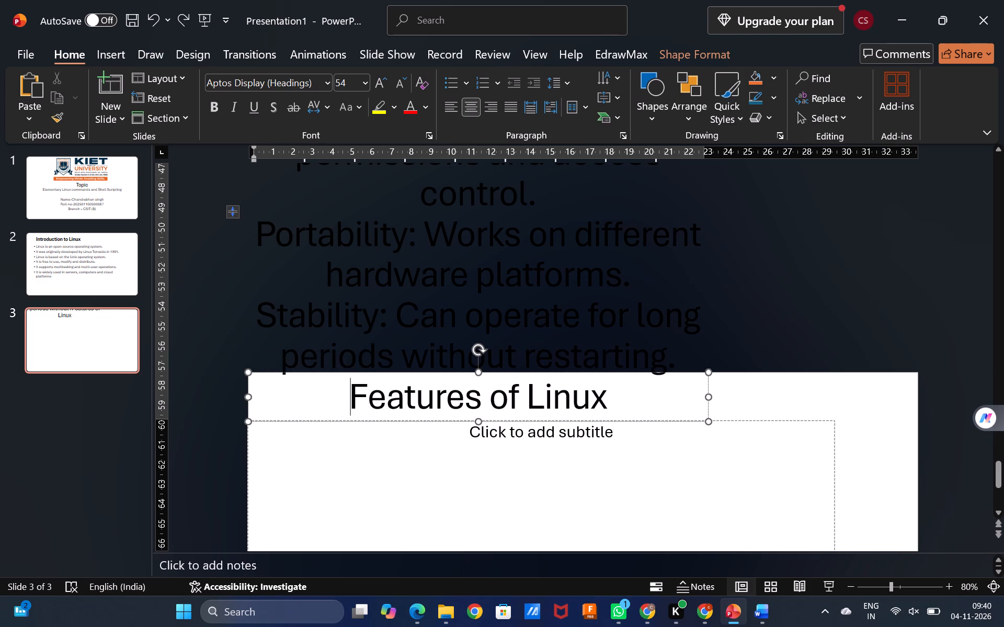
pyautogui.hotkey('ctrl', 'z')
pyautogui.hotkey('ctrl', 'z')
pyautogui.hotkey('ctrl', 'z')
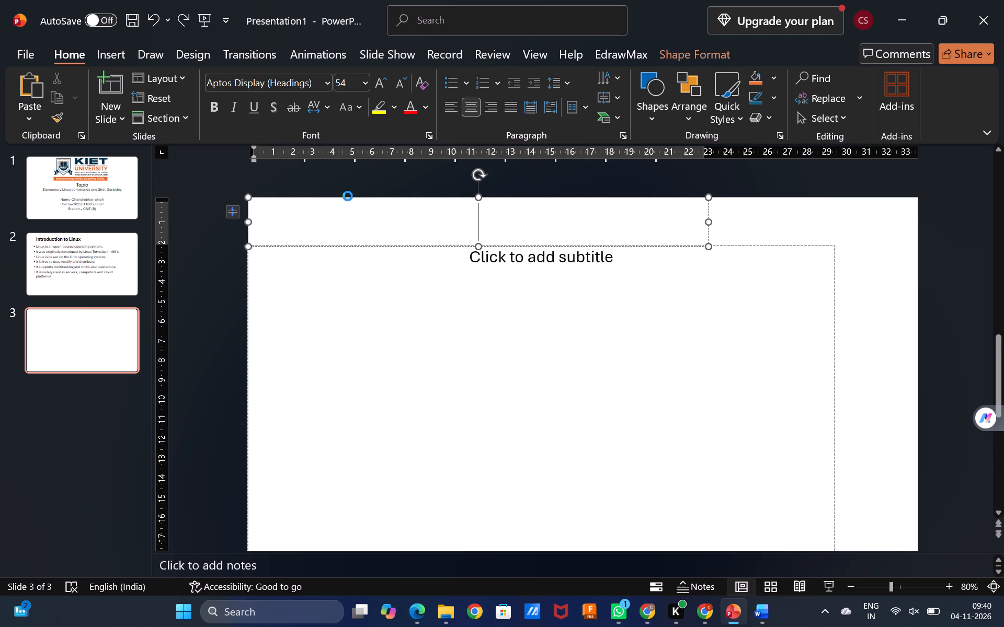
pyautogui.hotkey('ctrl', 'v')
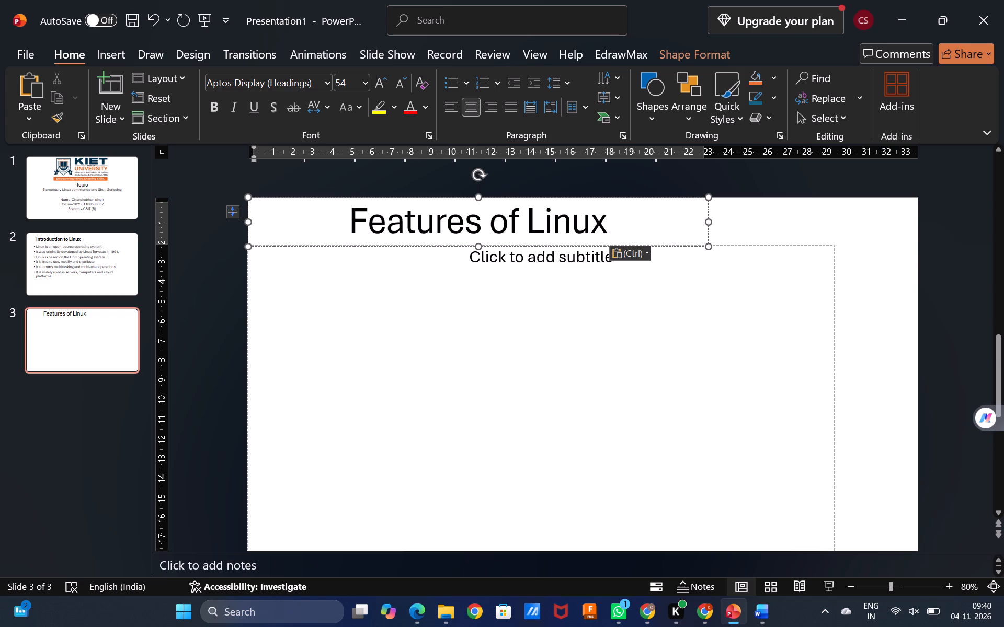
pyautogui.moveTo(610, 231); pyautogui.dragTo(373, 202)
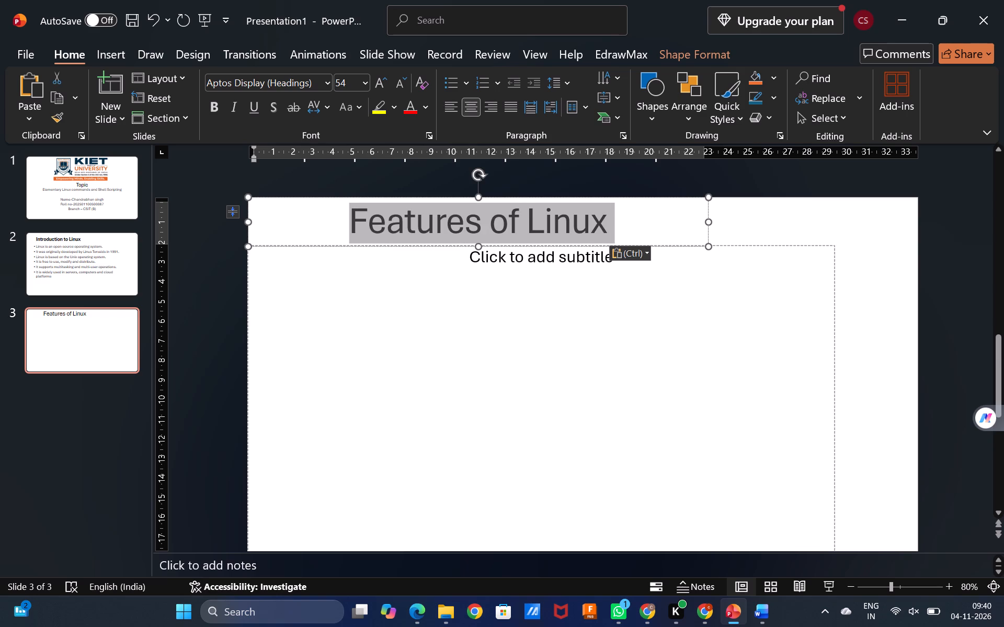
pyautogui.moveTo(373, 202); pyautogui.dragTo(296, 197)
pyautogui.press('Left')
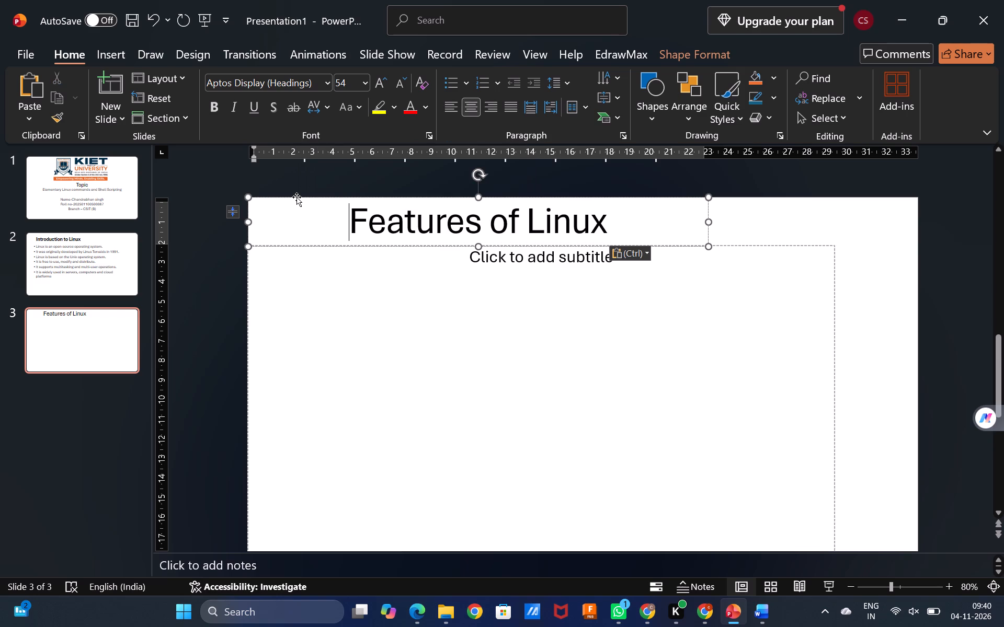
# Copy the six Linux features, Open Source through Stability, from ChatGPT and paste them into the slide's subtitle placeholder.
pyautogui.click(657, 266)
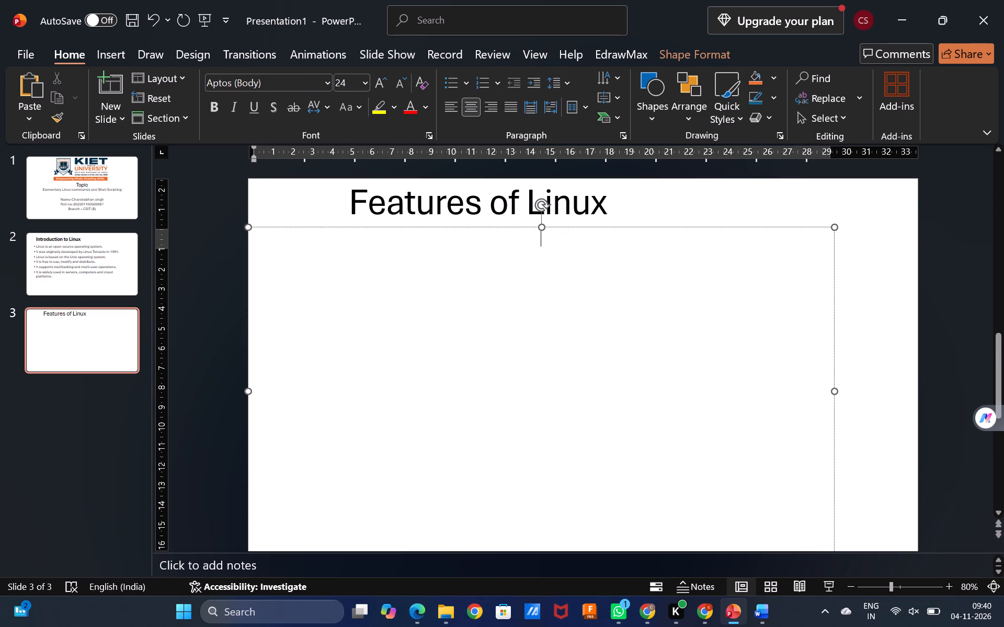
pyautogui.click(705, 613)
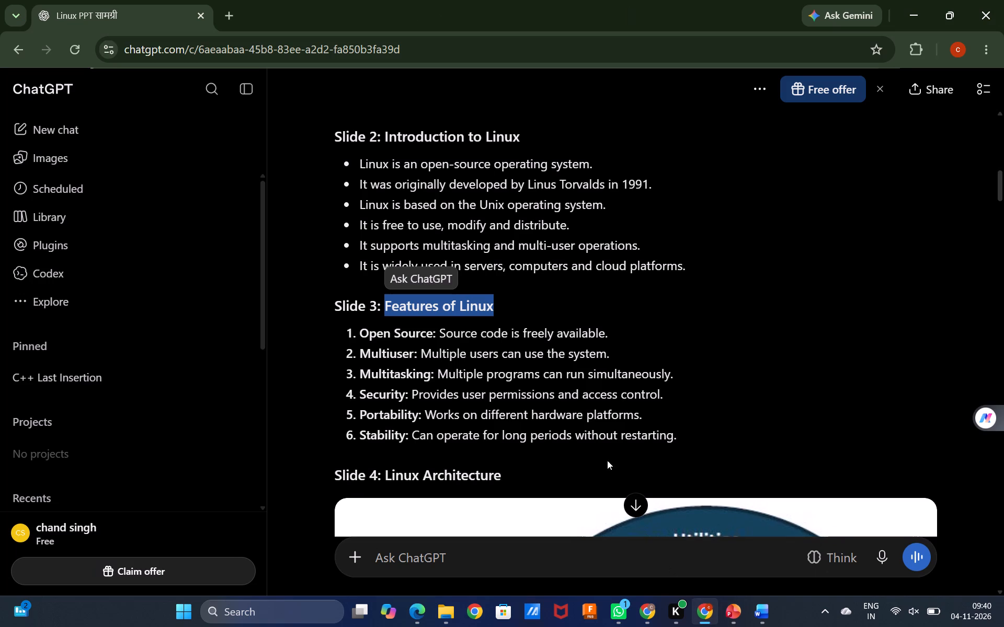
pyautogui.moveTo(680, 437); pyautogui.dragTo(351, 333)
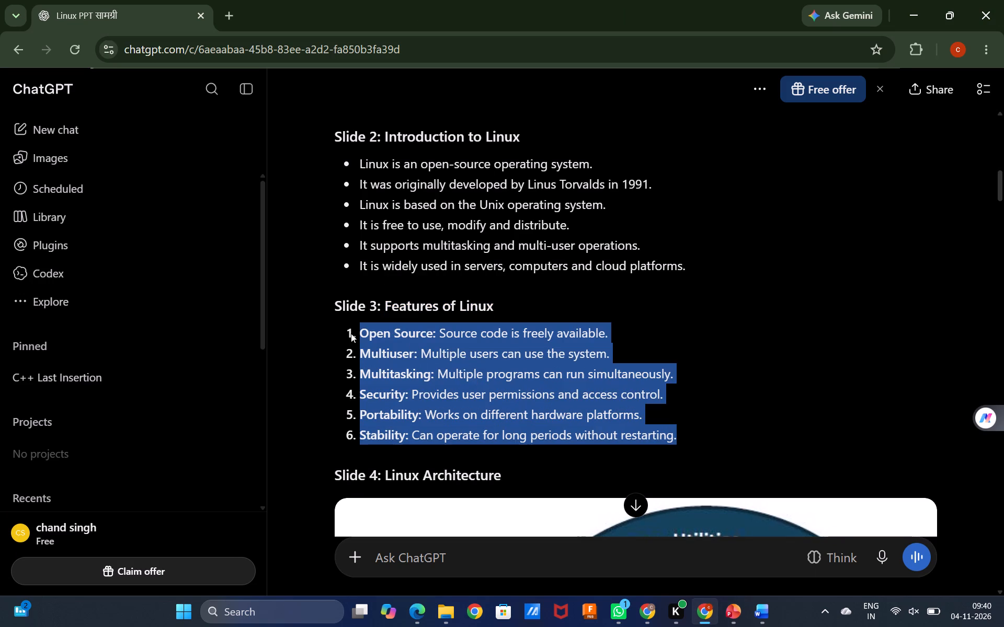
pyautogui.moveTo(351, 333); pyautogui.dragTo(333, 327)
pyautogui.hotkey('ctrl', 'c')
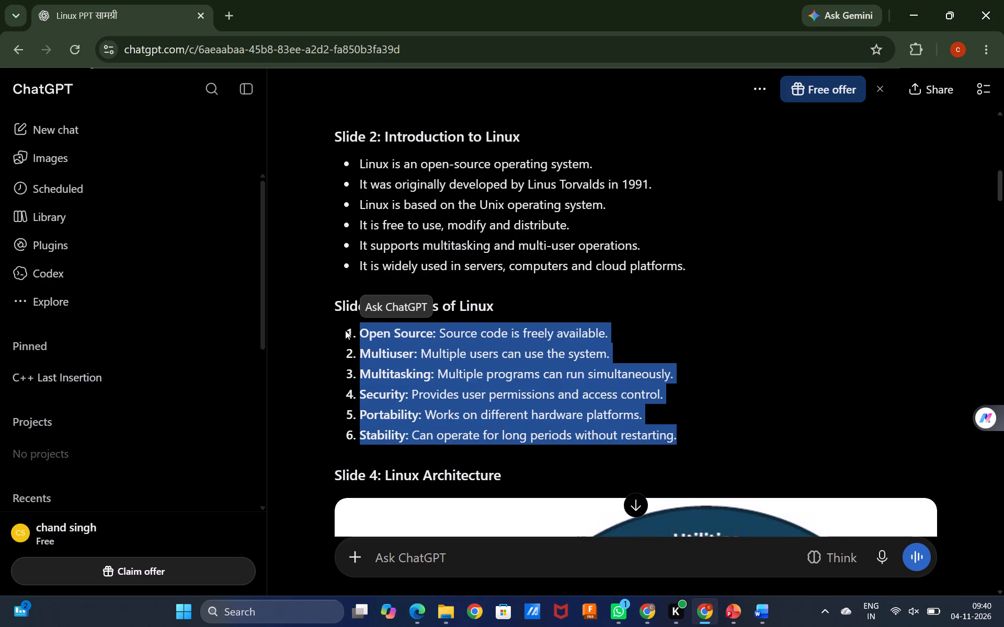
pyautogui.click(711, 608)
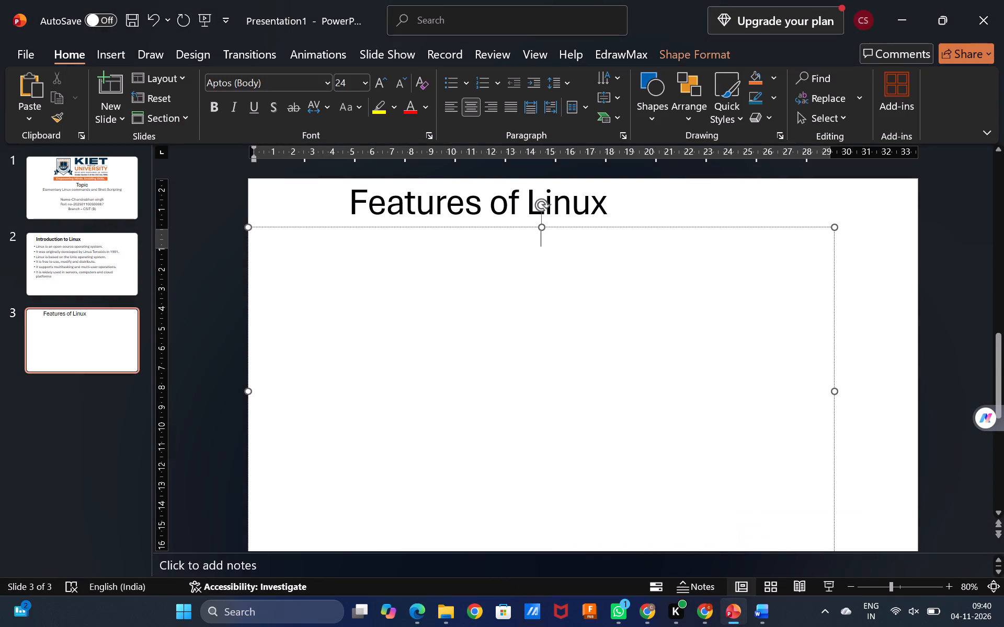
pyautogui.hotkey('ctrl', 'v')
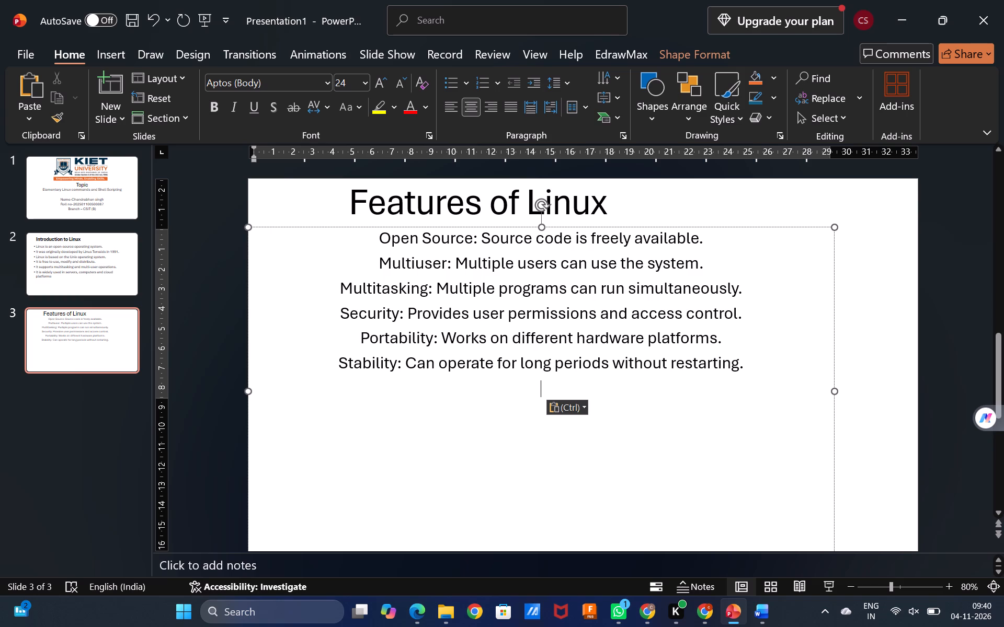
# Reduce the six feature lines to font size 20 and left-align them.
pyautogui.moveTo(746, 369); pyautogui.dragTo(357, 235)
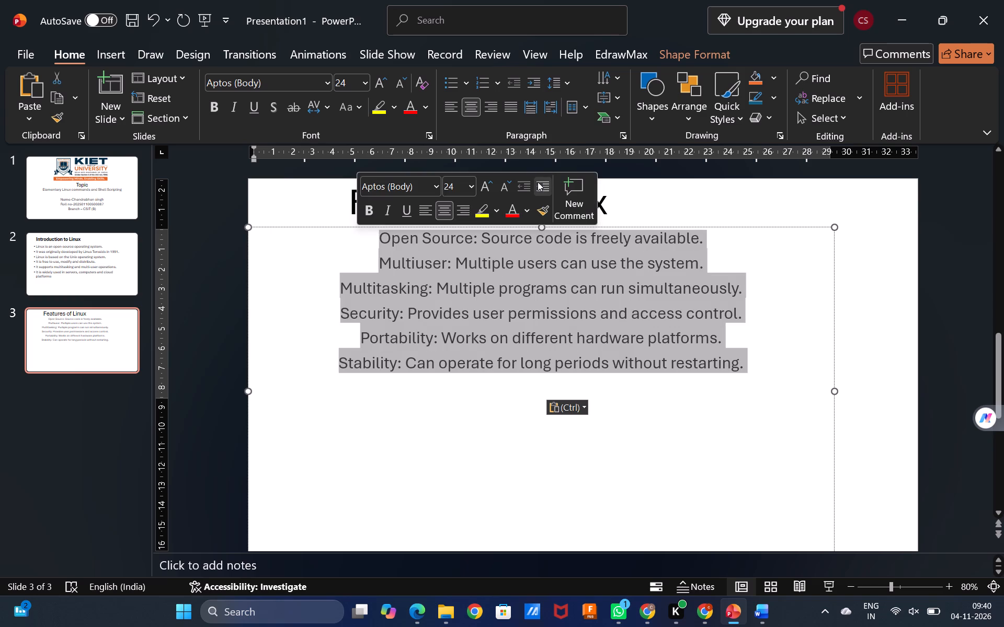
pyautogui.click(522, 184)
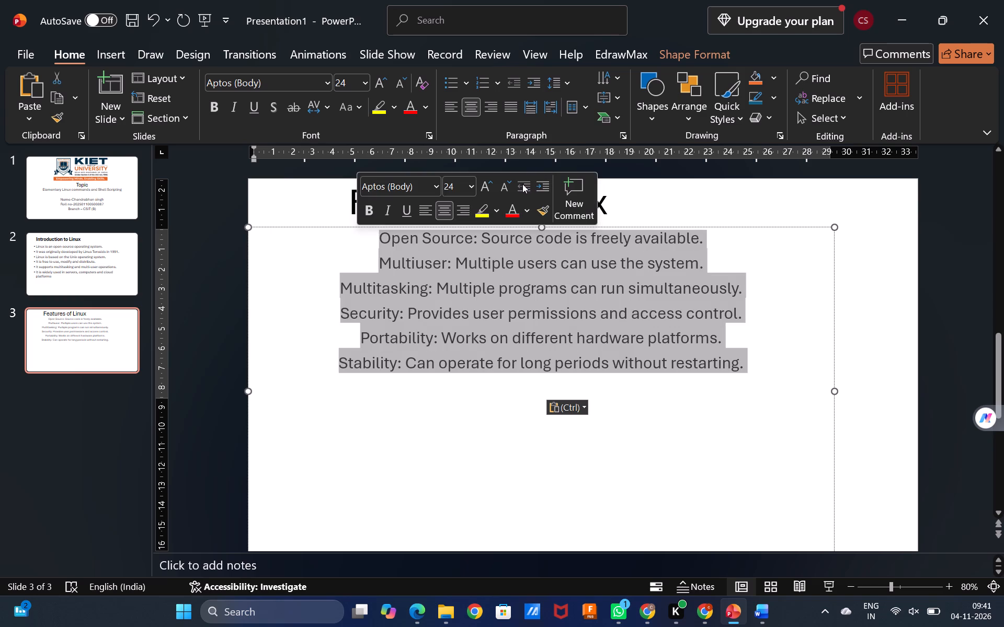
pyautogui.click(522, 184)
pyautogui.click(506, 182)
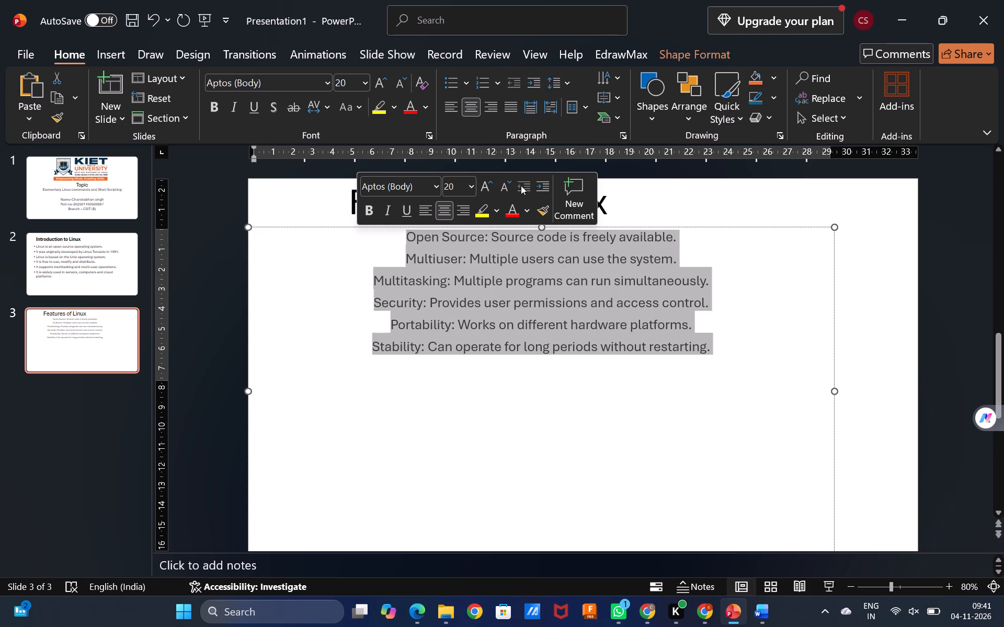
pyautogui.click(521, 185)
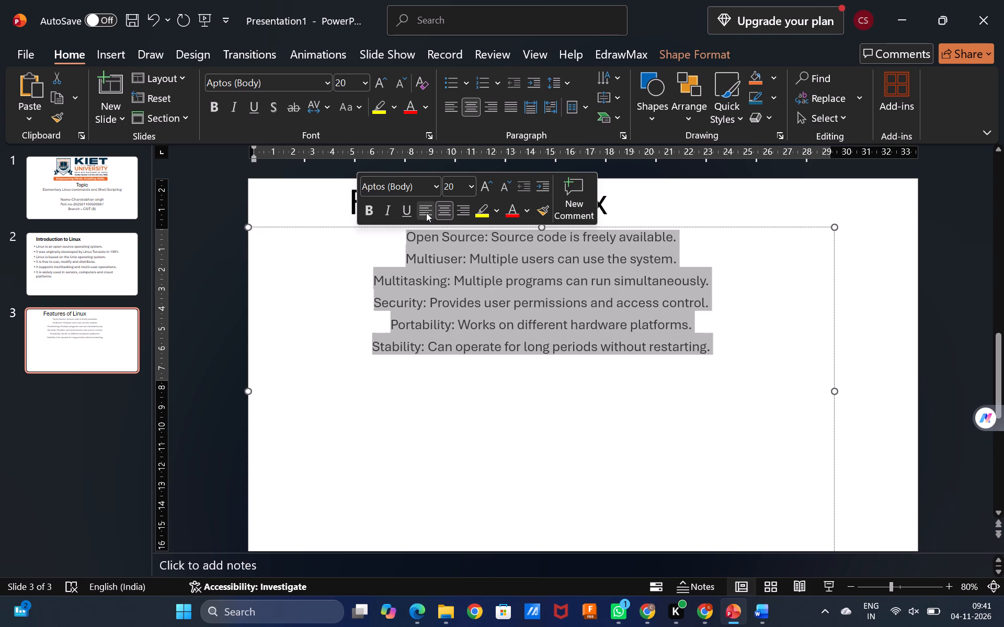
pyautogui.click(425, 212)
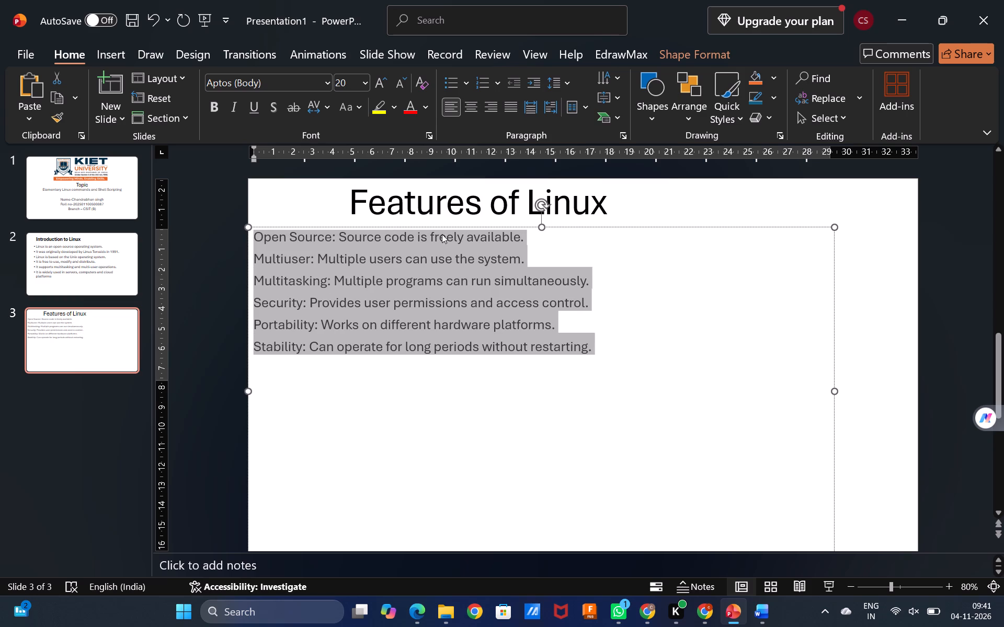
# Set the font size of the six feature lines to 32.
pyautogui.click(367, 82)
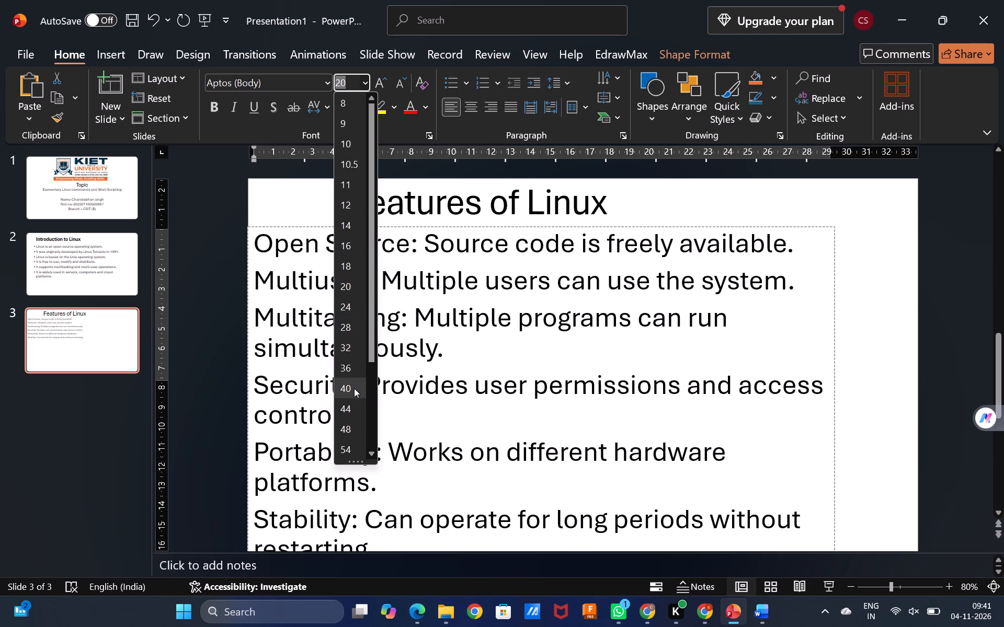
pyautogui.click(345, 344)
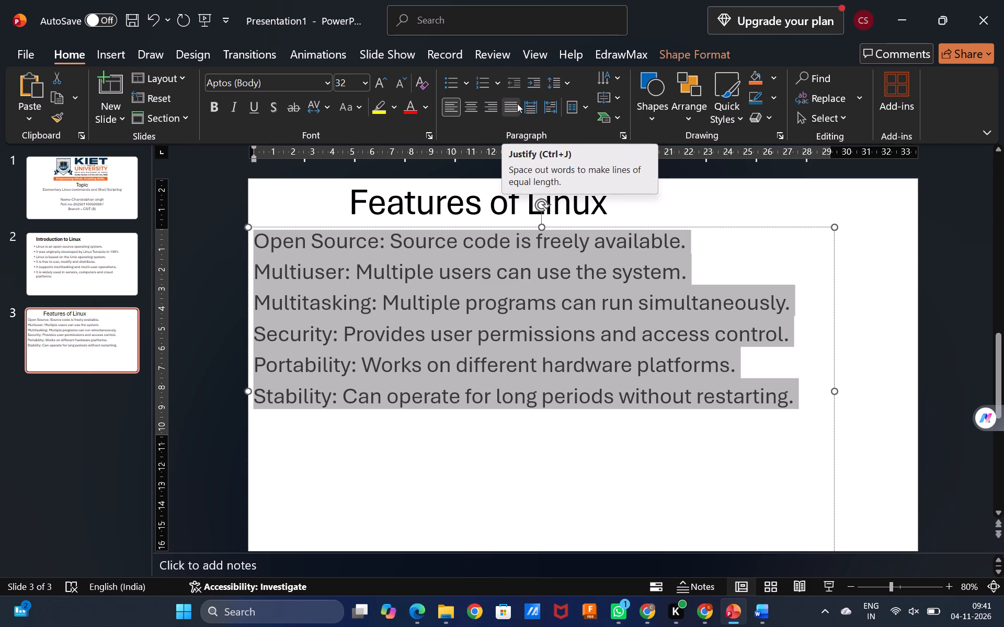
# Keep the six feature lines in one column and apply 1., 2., 3. numbering to them.
pyautogui.click(584, 106)
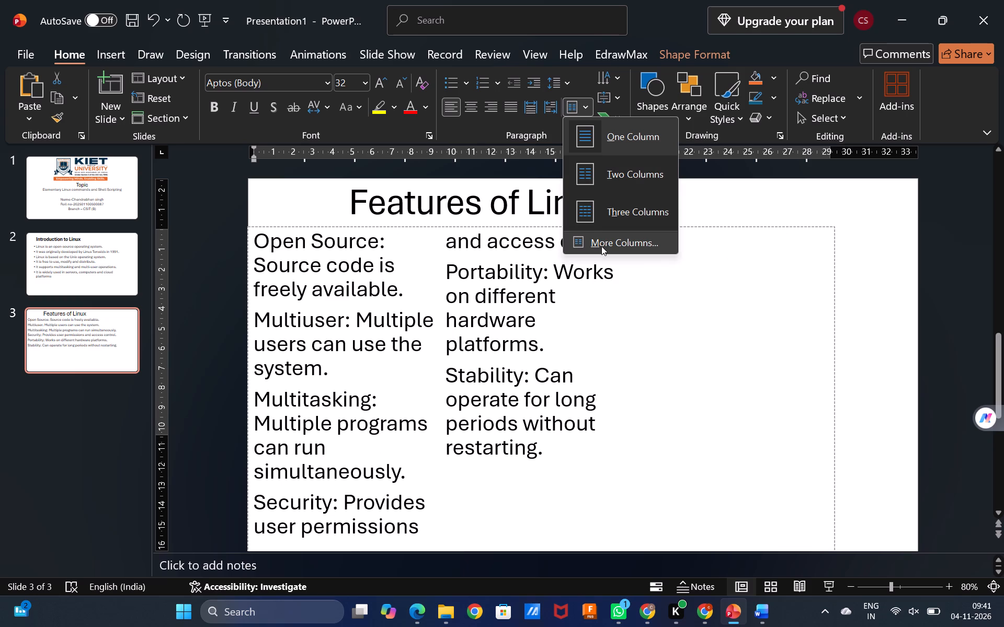
pyautogui.click(577, 140)
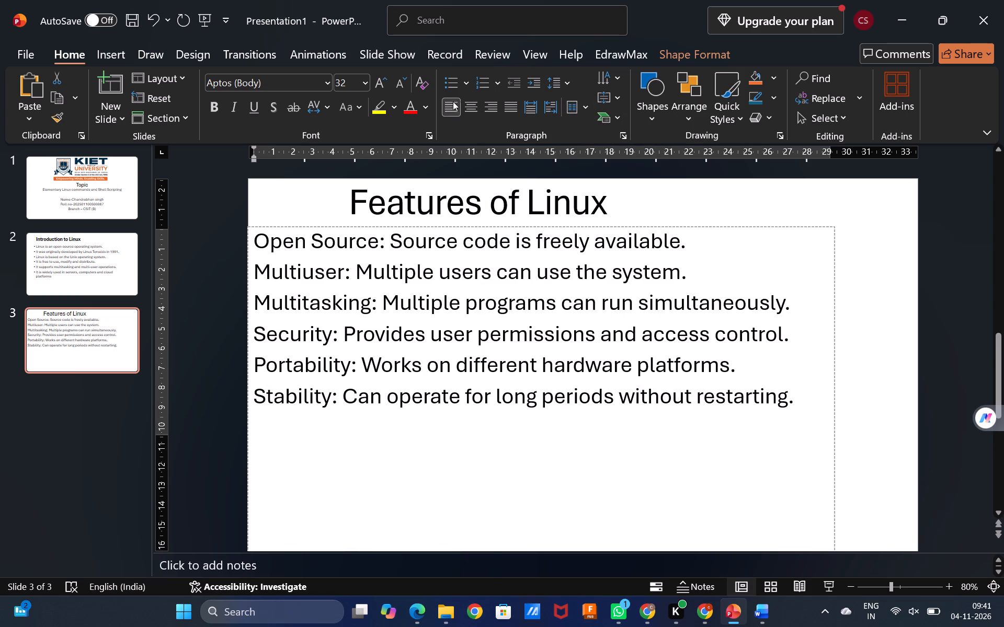
pyautogui.click(477, 80)
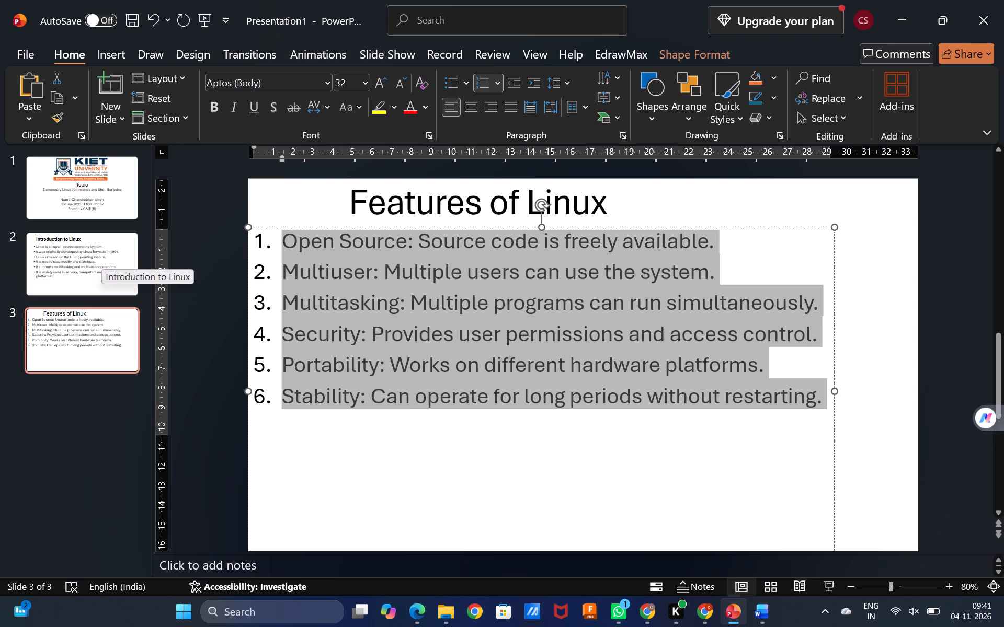
pyautogui.click(496, 84)
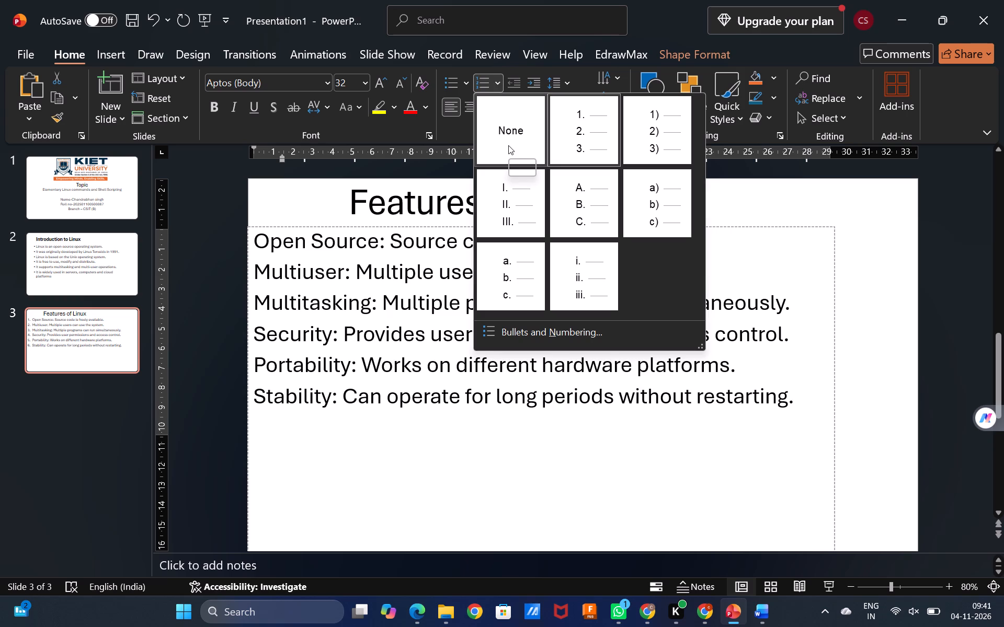
pyautogui.click(594, 140)
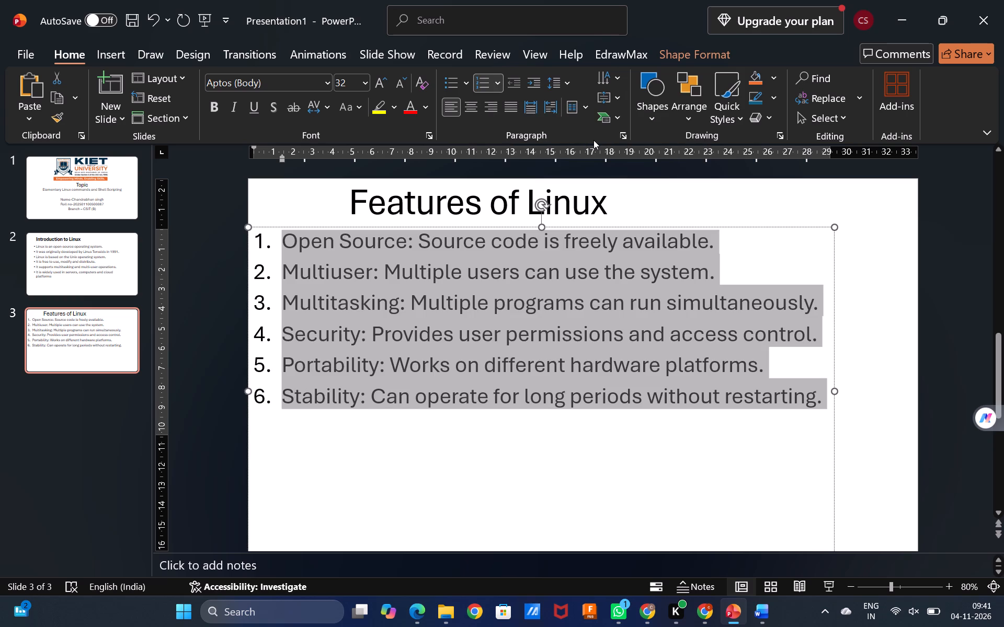
pyautogui.click(550, 444)
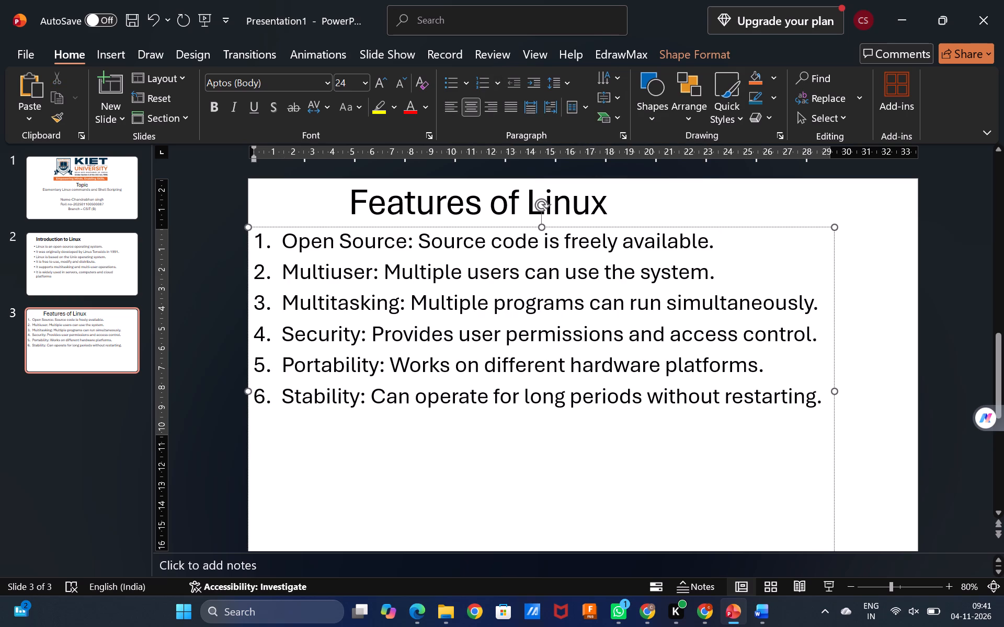
# Narrow the "Features of Linux" title box to about 13.5 cm so the title starts at the slide's left edge.
pyautogui.click(346, 204)
pyautogui.press('BackSpace')
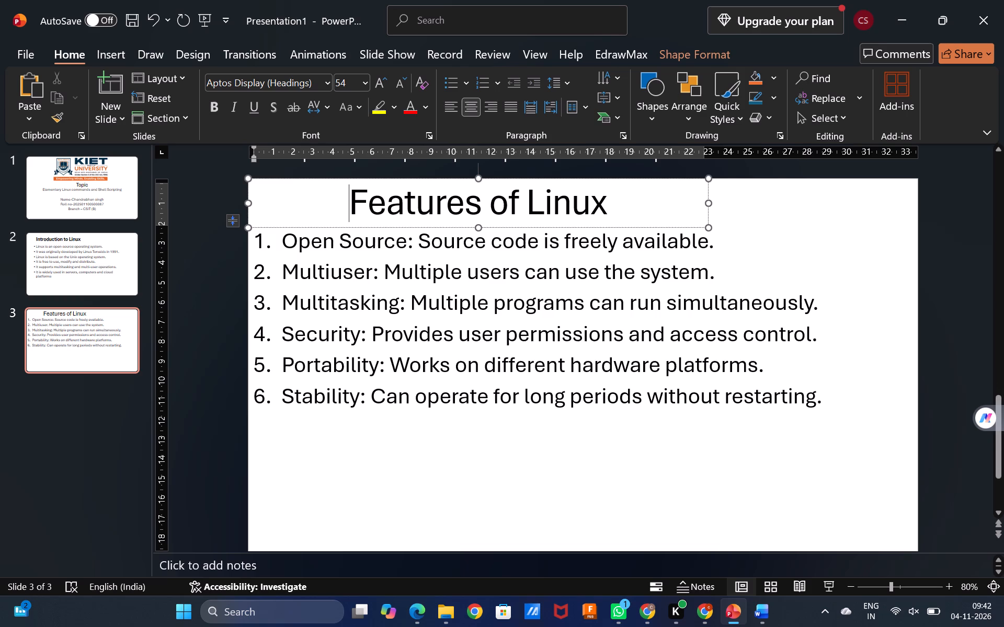
pyautogui.press('BackSpace')
pyautogui.press('BackSpace')
pyautogui.press('BackSpace')
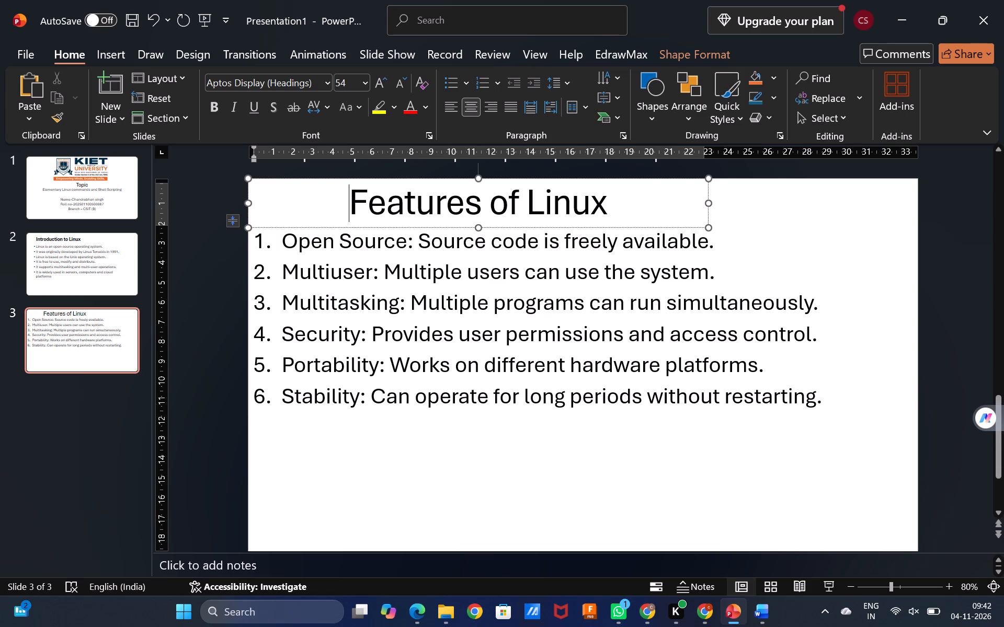
pyautogui.moveTo(710, 201); pyautogui.dragTo(620, 197)
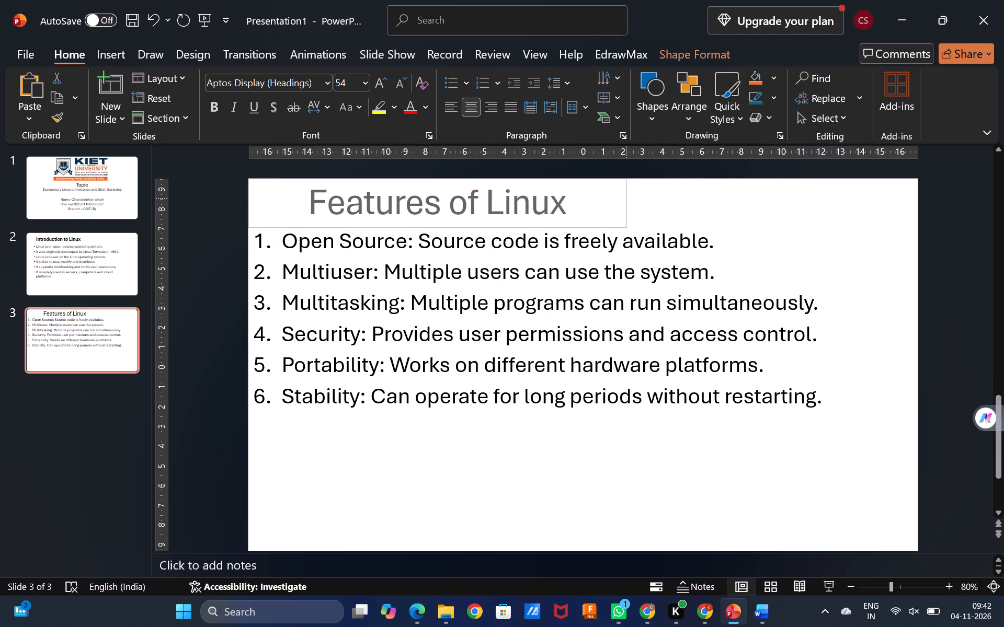
pyautogui.moveTo(620, 197); pyautogui.dragTo(518, 208)
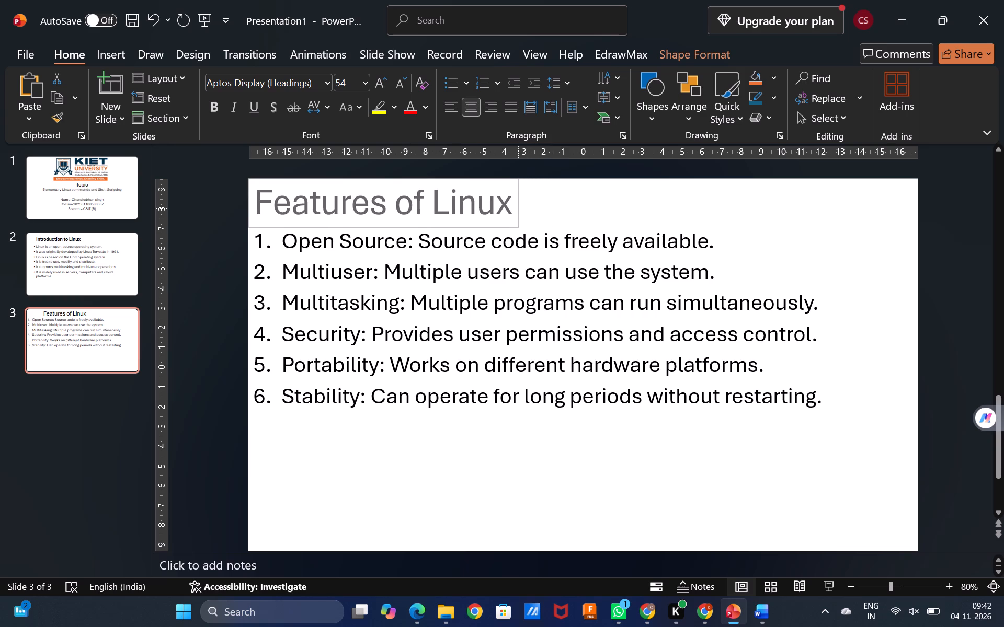
pyautogui.moveTo(518, 208); pyautogui.dragTo(517, 208)
pyautogui.click(577, 225)
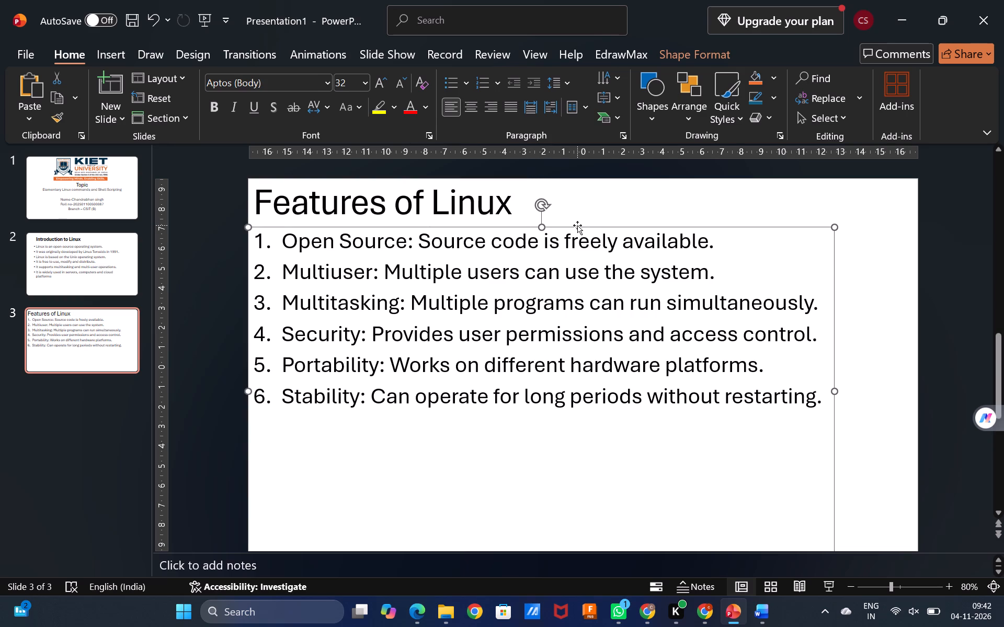
pyautogui.click(526, 463)
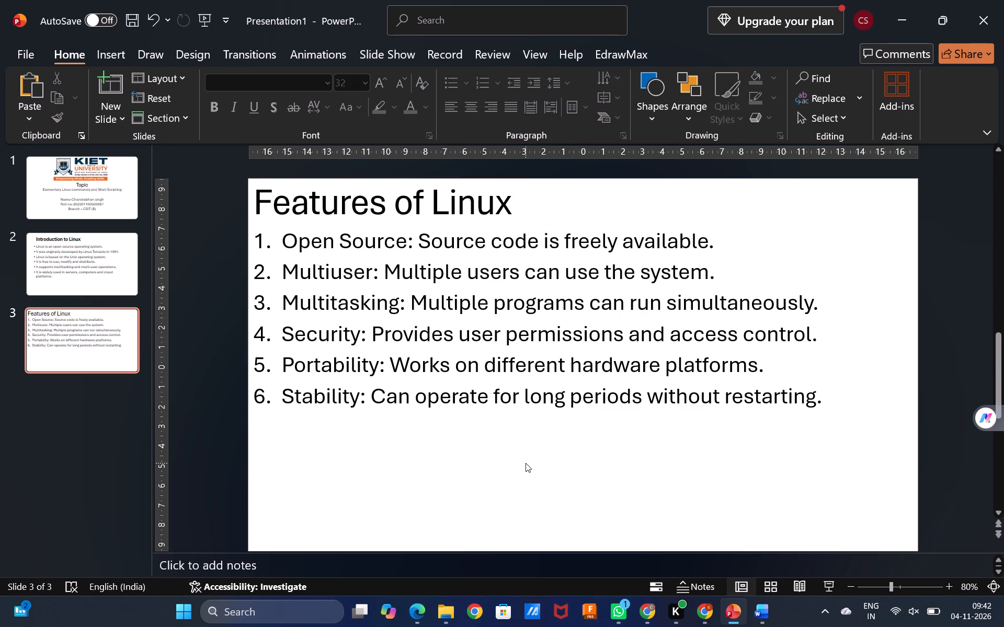
# On slide 2, resize the "Introduction to Linux" title box to start at the slide's top-left corner, about 27 cm wide and 3.5 cm high.
pyautogui.click(60, 287)
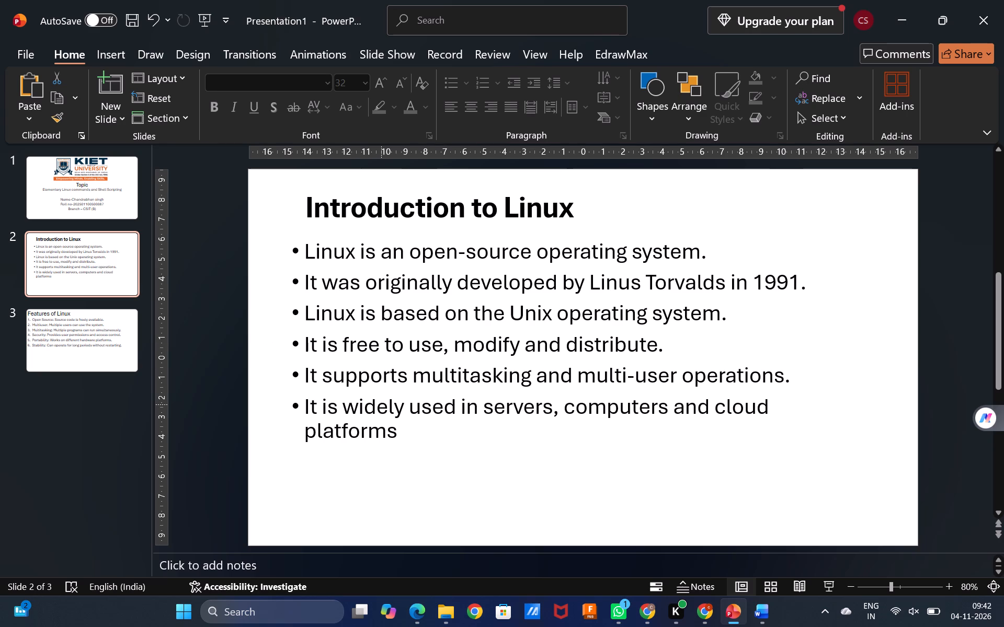
pyautogui.click(585, 207)
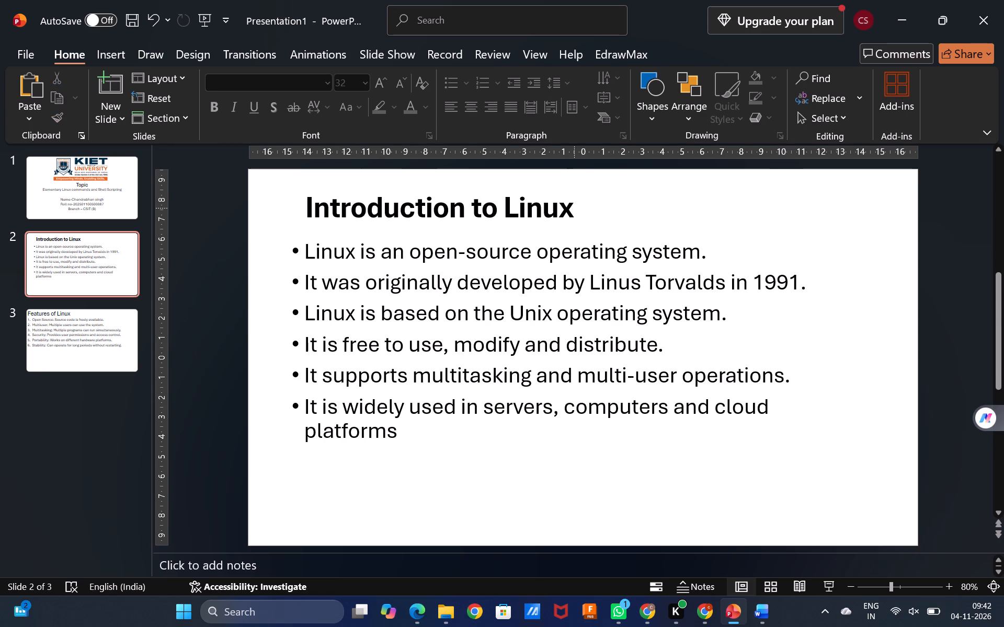
pyautogui.click(574, 208)
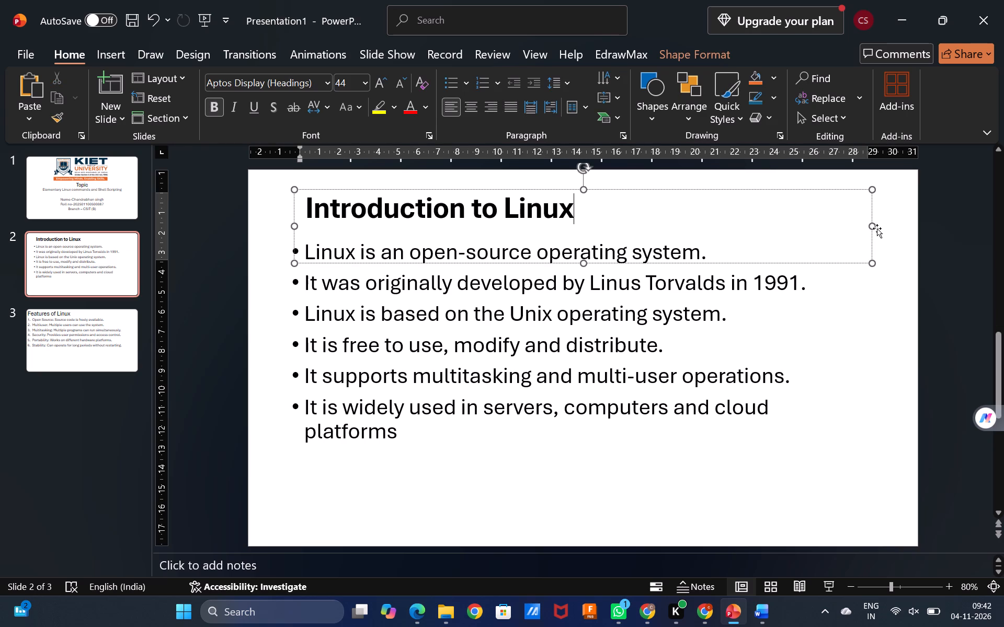
pyautogui.moveTo(875, 227); pyautogui.dragTo(809, 217)
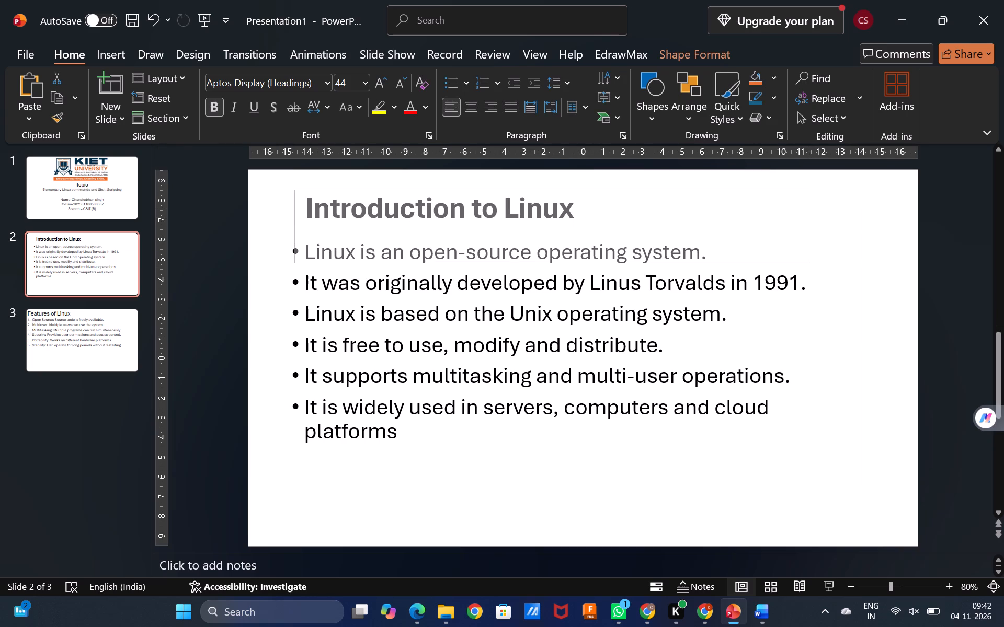
pyautogui.moveTo(809, 217); pyautogui.dragTo(786, 192)
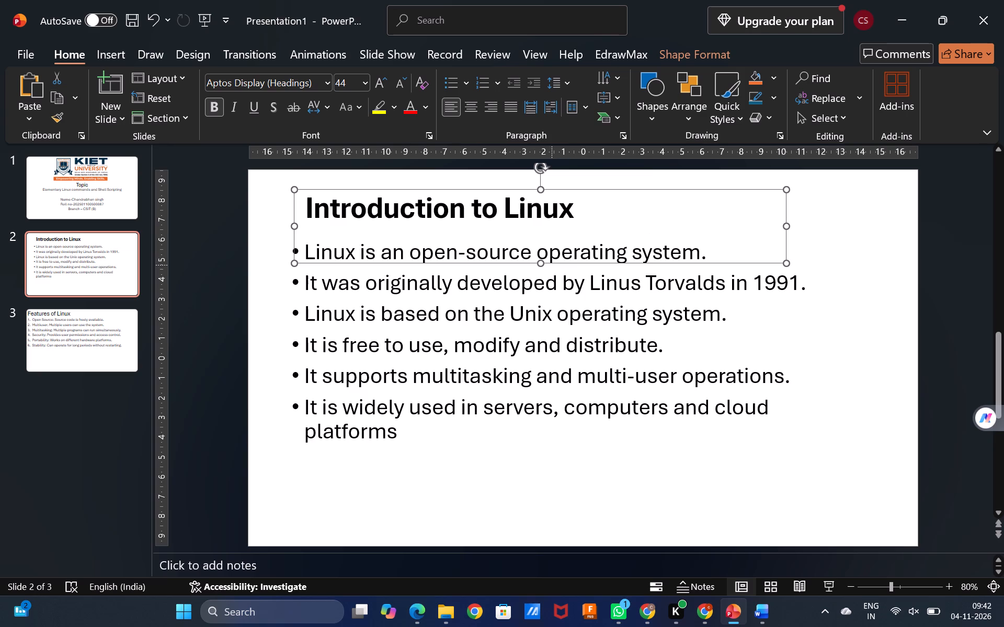
pyautogui.moveTo(540, 263); pyautogui.dragTo(533, 236)
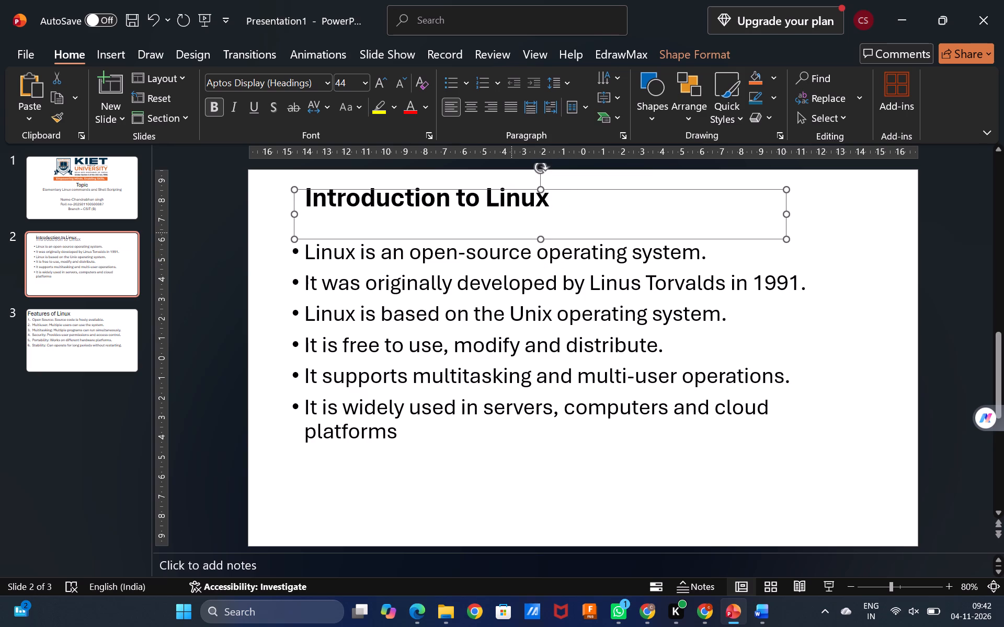
pyautogui.click(304, 203)
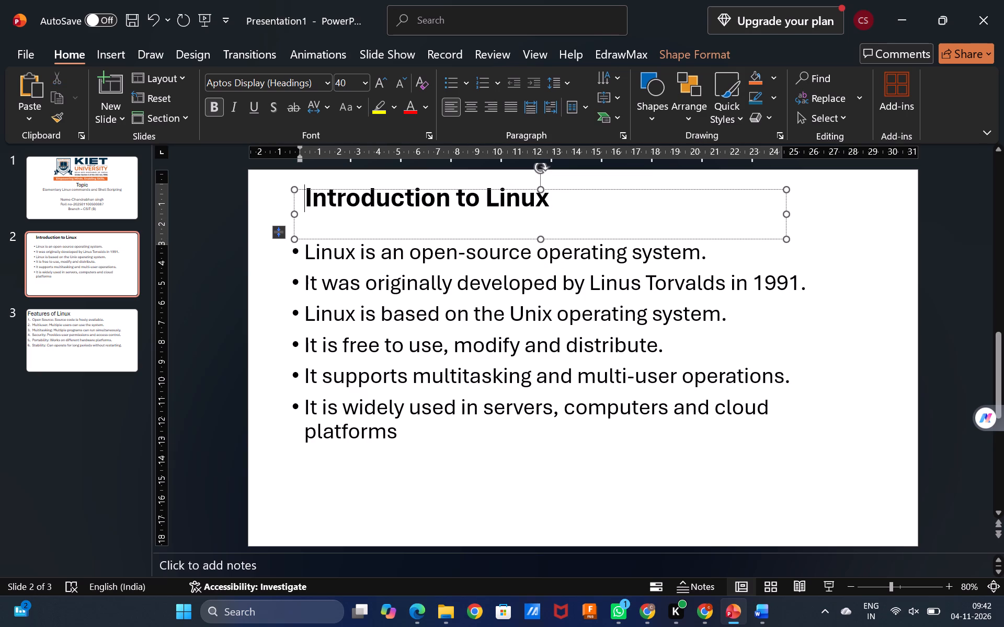
pyautogui.moveTo(296, 216); pyautogui.dragTo(266, 214)
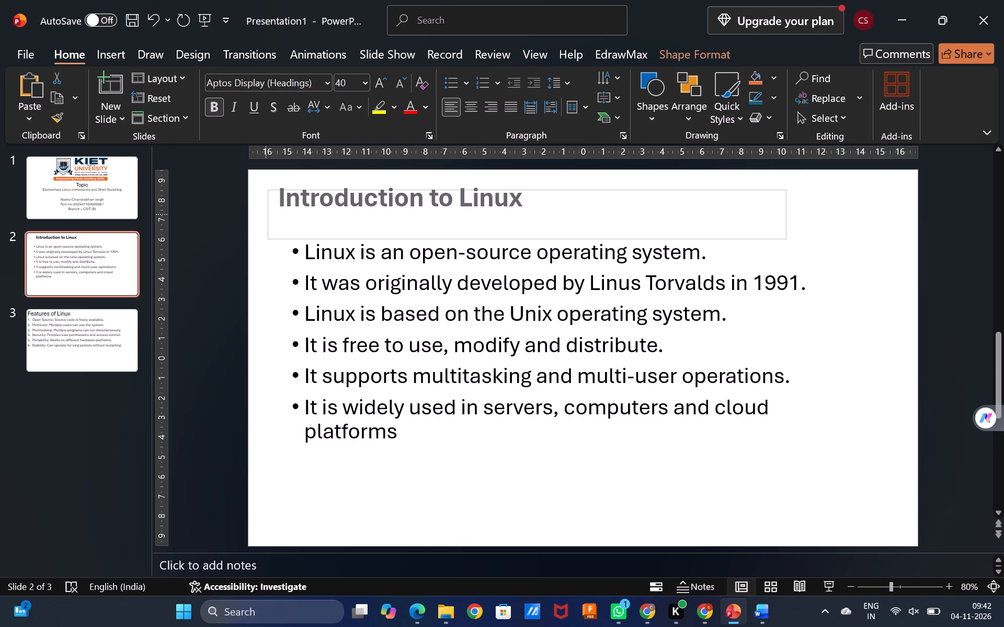
pyautogui.moveTo(266, 214); pyautogui.dragTo(248, 213)
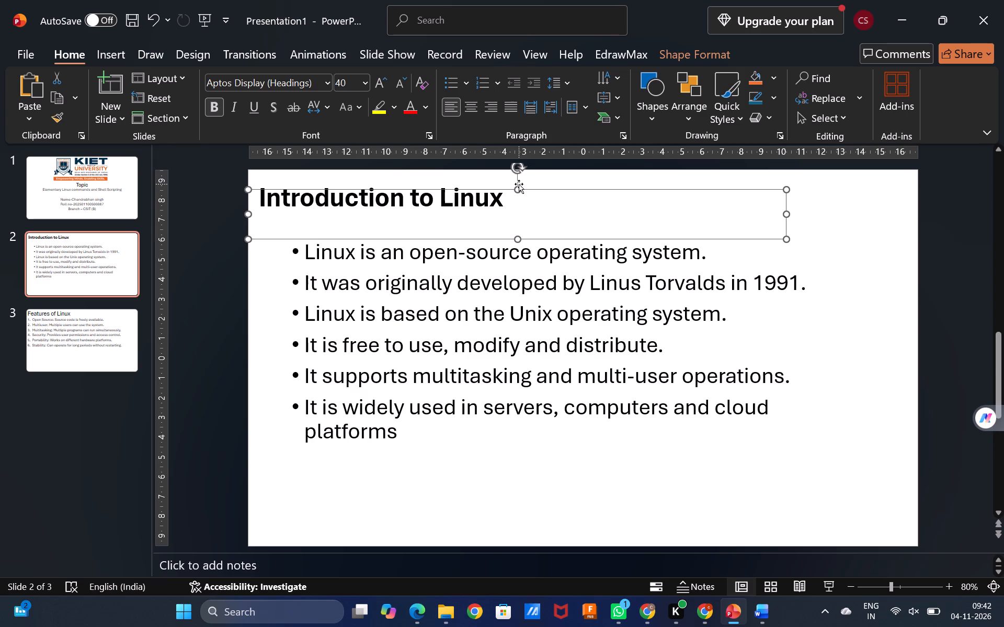
pyautogui.moveTo(518, 190); pyautogui.dragTo(512, 166)
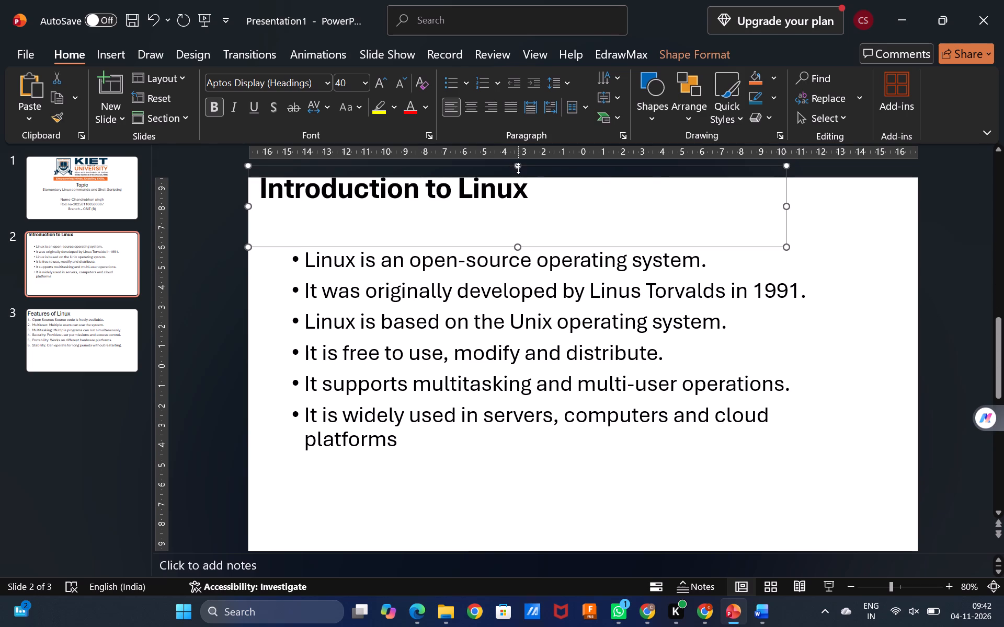
pyautogui.moveTo(518, 168); pyautogui.dragTo(516, 181)
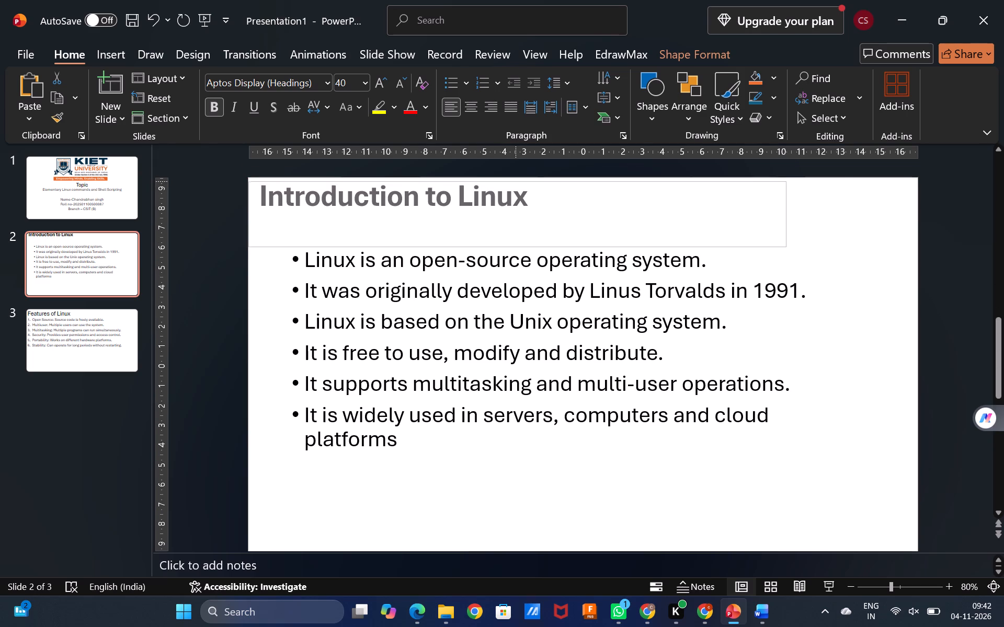
pyautogui.moveTo(516, 181); pyautogui.dragTo(516, 179)
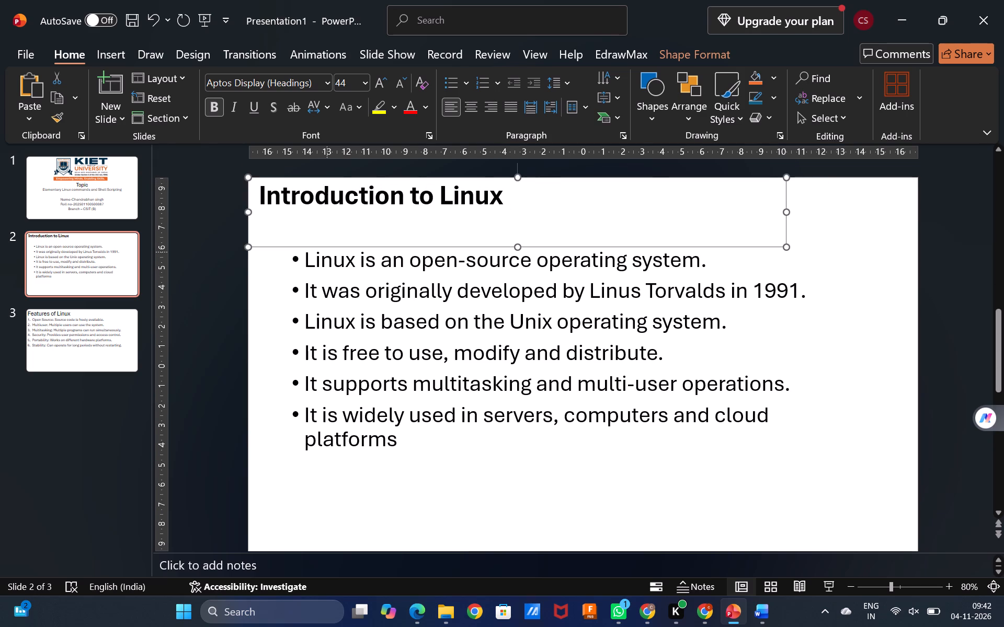
# Extend slide 2's bulleted text box to the slide's left edge and up to just below the title.
pyautogui.click(402, 440)
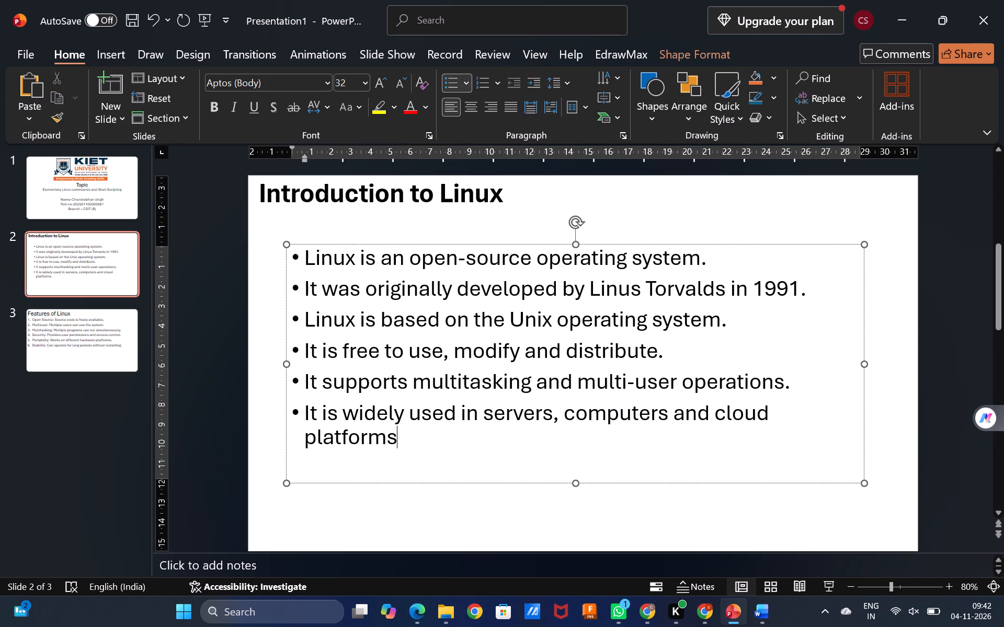
pyautogui.moveTo(288, 365); pyautogui.dragTo(257, 357)
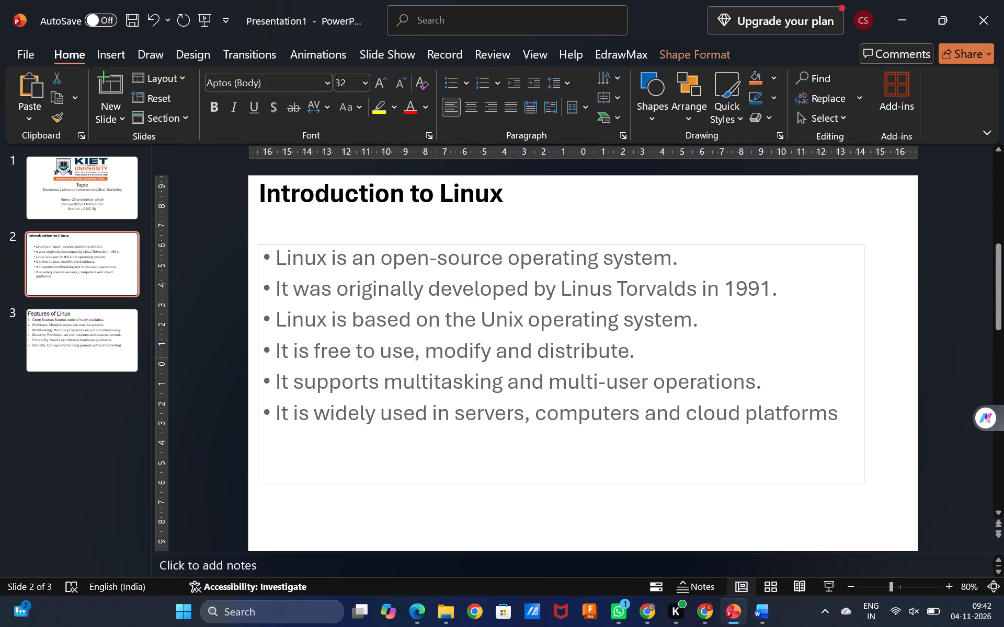
pyautogui.moveTo(257, 357); pyautogui.dragTo(250, 356)
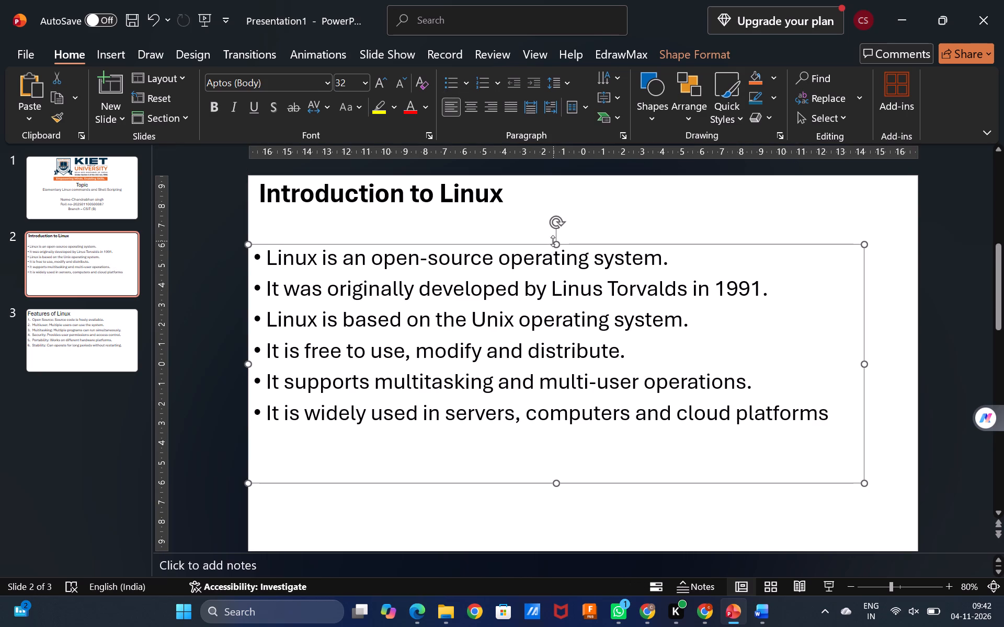
pyautogui.moveTo(557, 243); pyautogui.dragTo(556, 218)
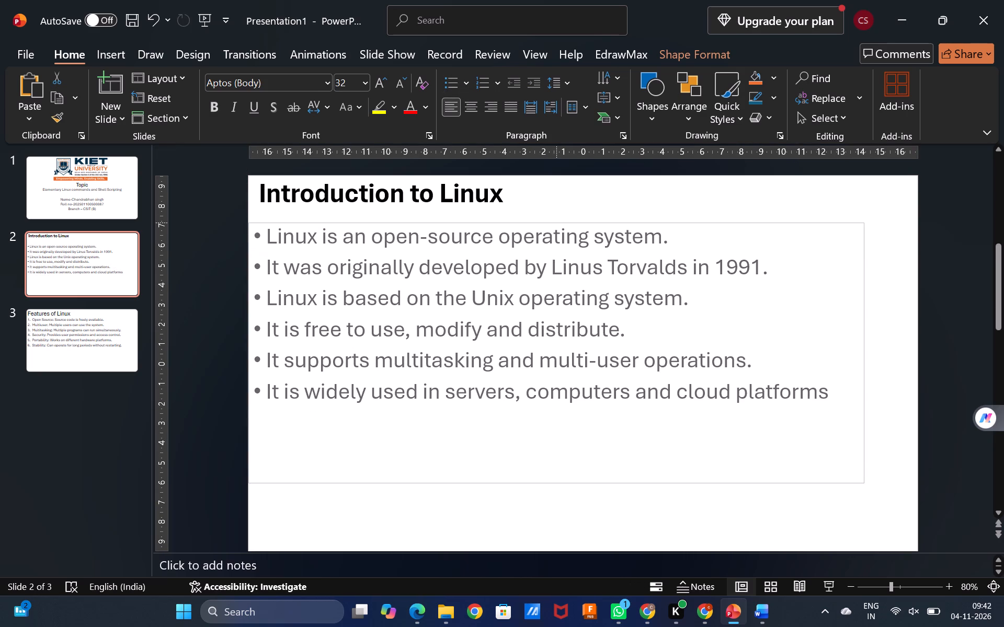
pyautogui.moveTo(556, 218); pyautogui.dragTo(555, 217)
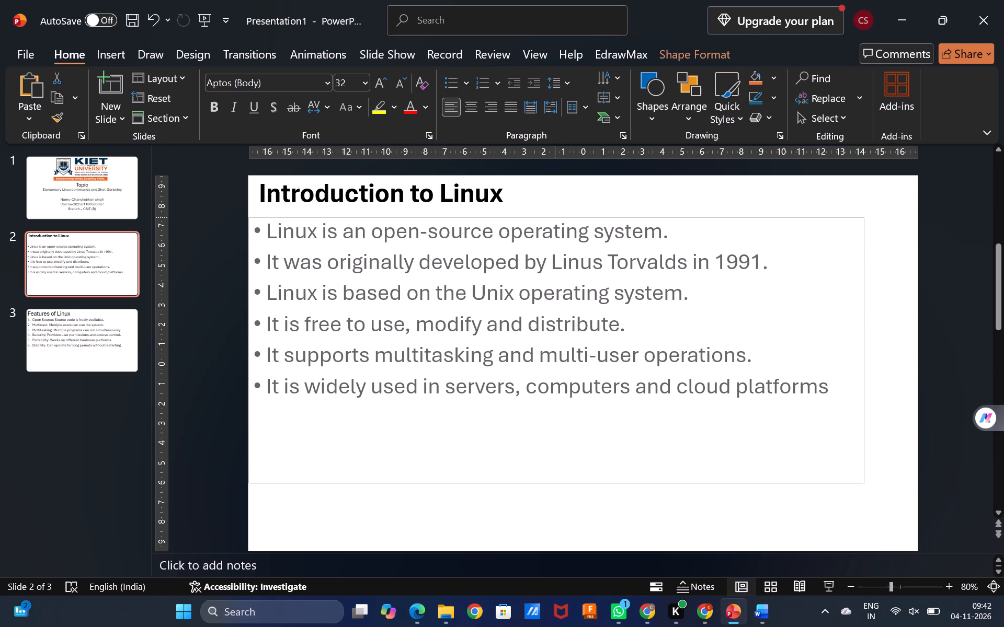
pyautogui.moveTo(555, 217); pyautogui.dragTo(553, 219)
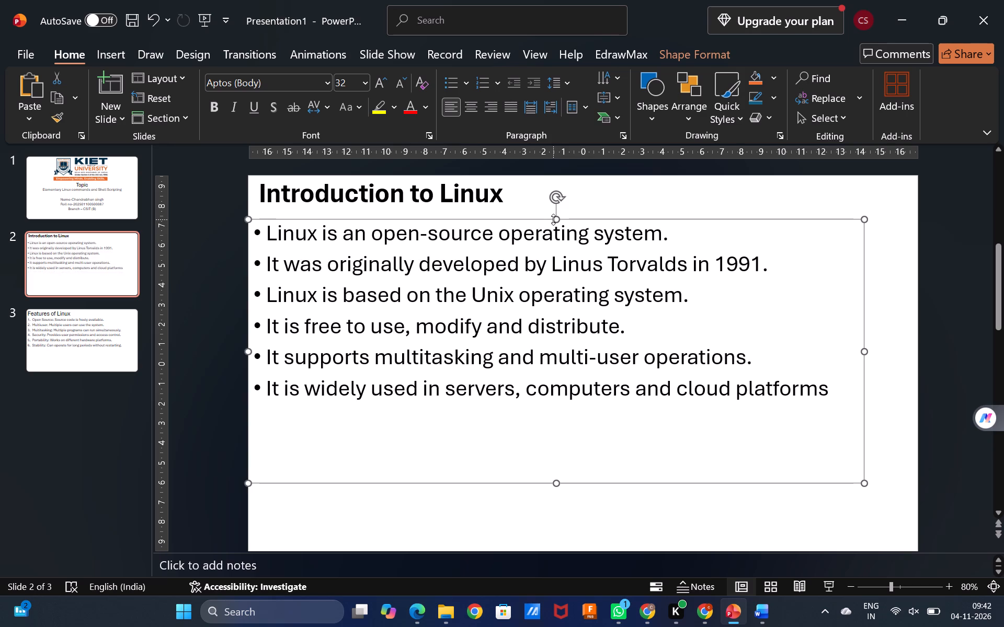
pyautogui.click(543, 428)
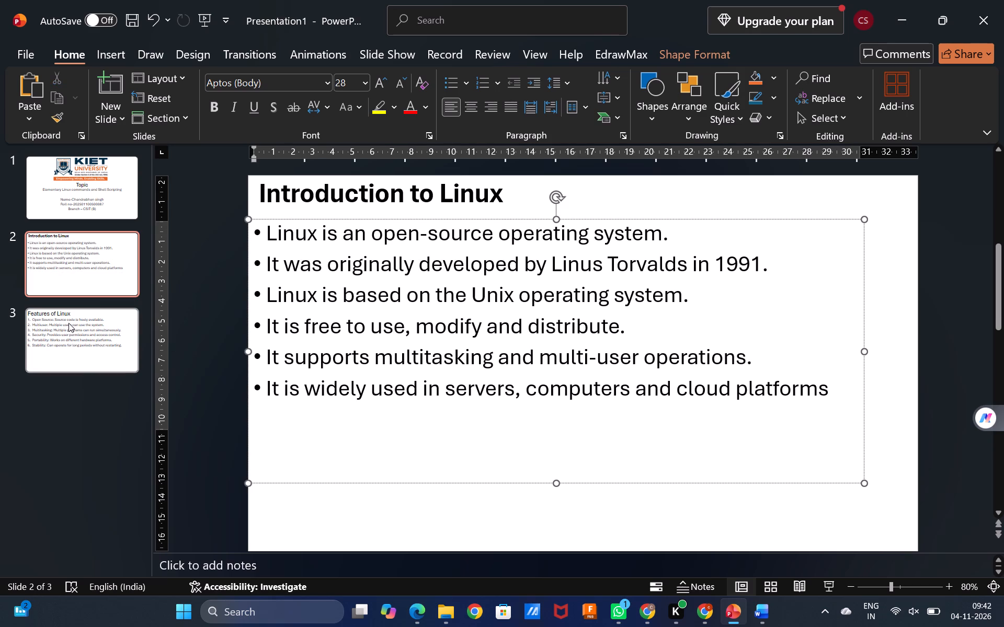
# Add a fourth slide with the Title Slide layout after the "Features of Linux" slide.
pyautogui.click(69, 323)
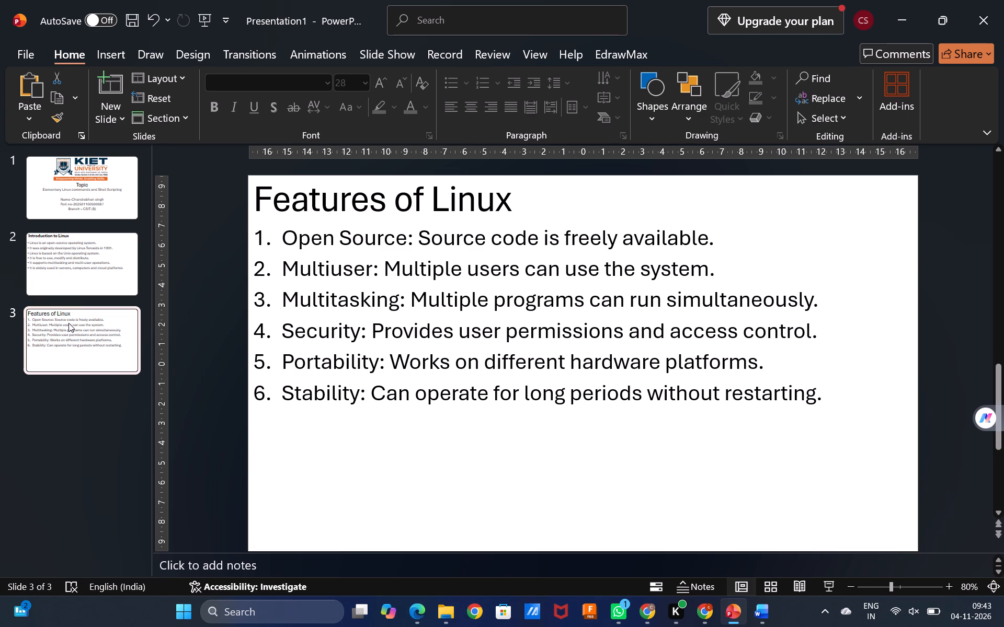
pyautogui.click(123, 119)
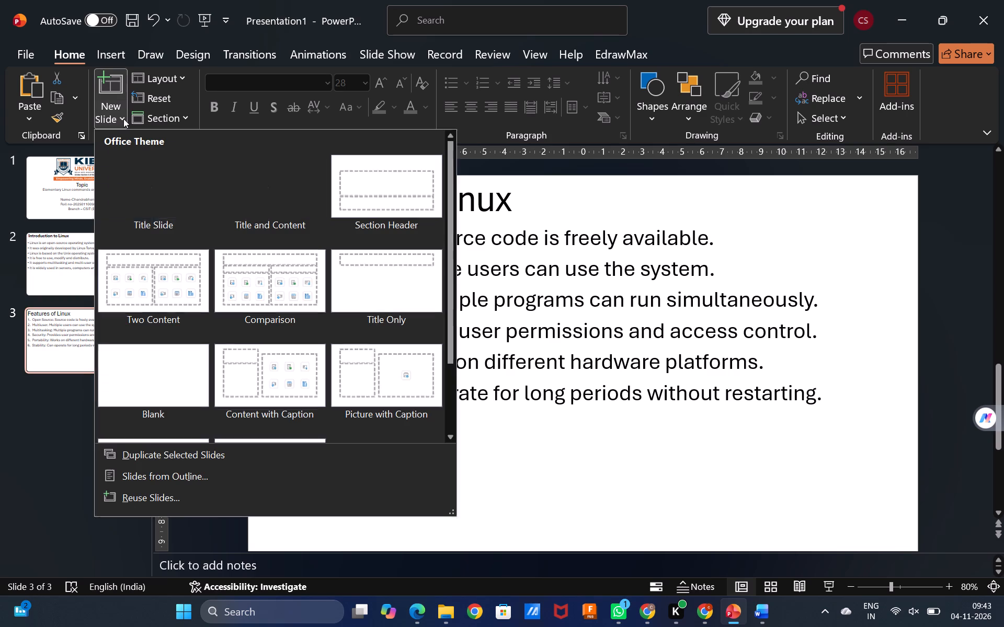
pyautogui.click(135, 191)
# Resize slide 4's empty title box to start at the slide's top-left corner, about 22 cm wide and 3.2 cm high.
pyautogui.click(539, 329)
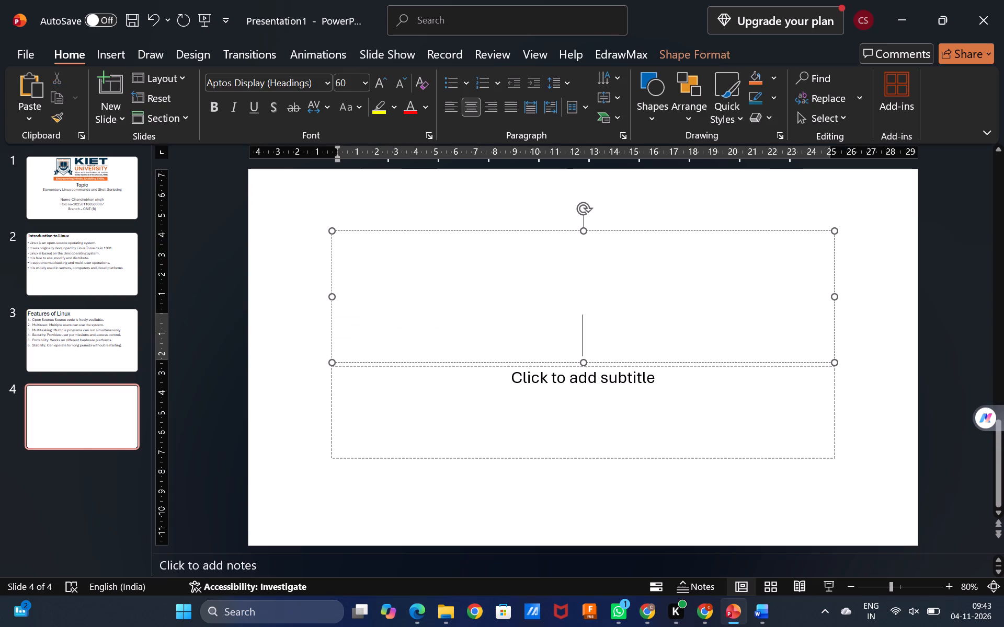
pyautogui.moveTo(584, 361); pyautogui.dragTo(573, 272)
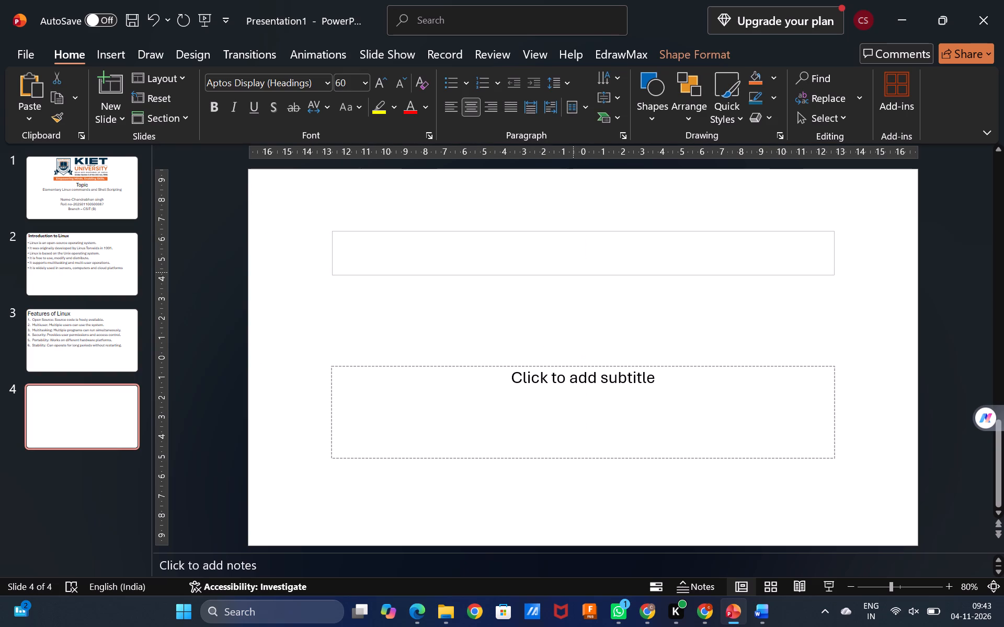
pyautogui.moveTo(573, 272); pyautogui.dragTo(573, 271)
pyautogui.moveTo(584, 231); pyautogui.dragTo(578, 178)
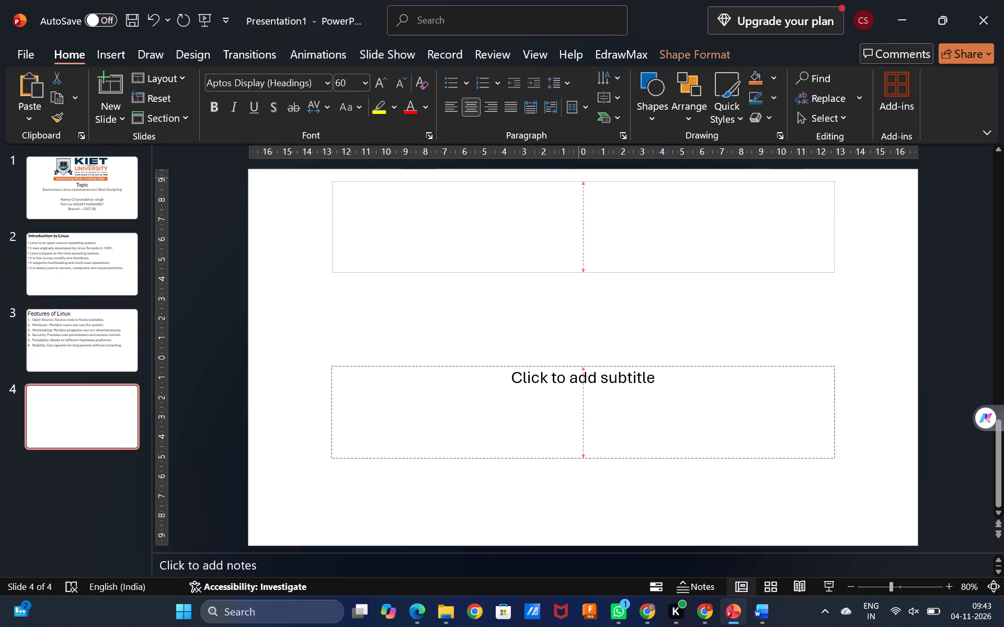
pyautogui.moveTo(578, 178); pyautogui.dragTo(577, 169)
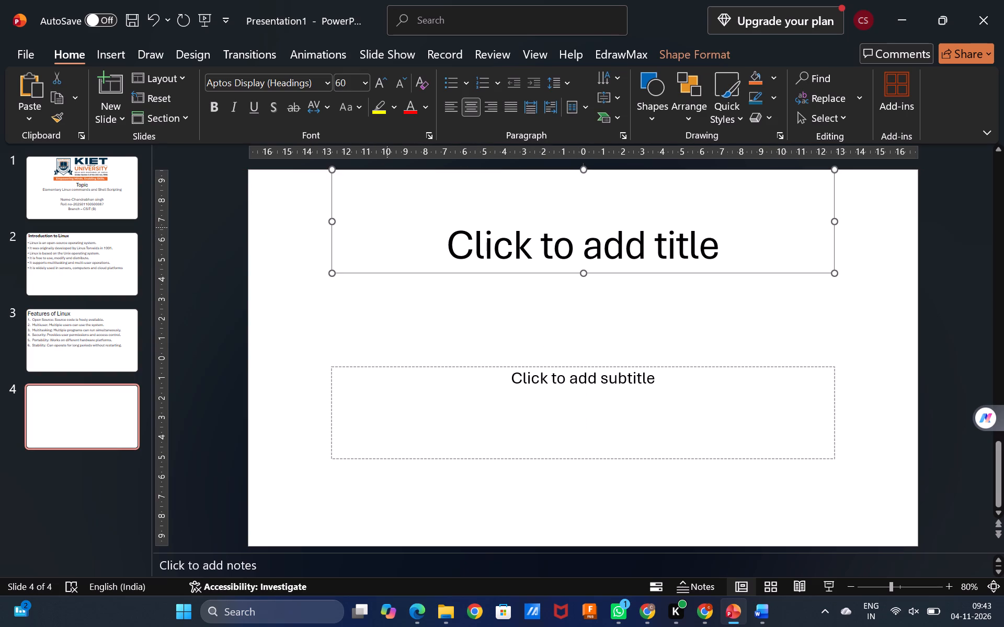
pyautogui.moveTo(330, 222); pyautogui.dragTo(246, 223)
pyautogui.moveTo(834, 221); pyautogui.dragTo(787, 222)
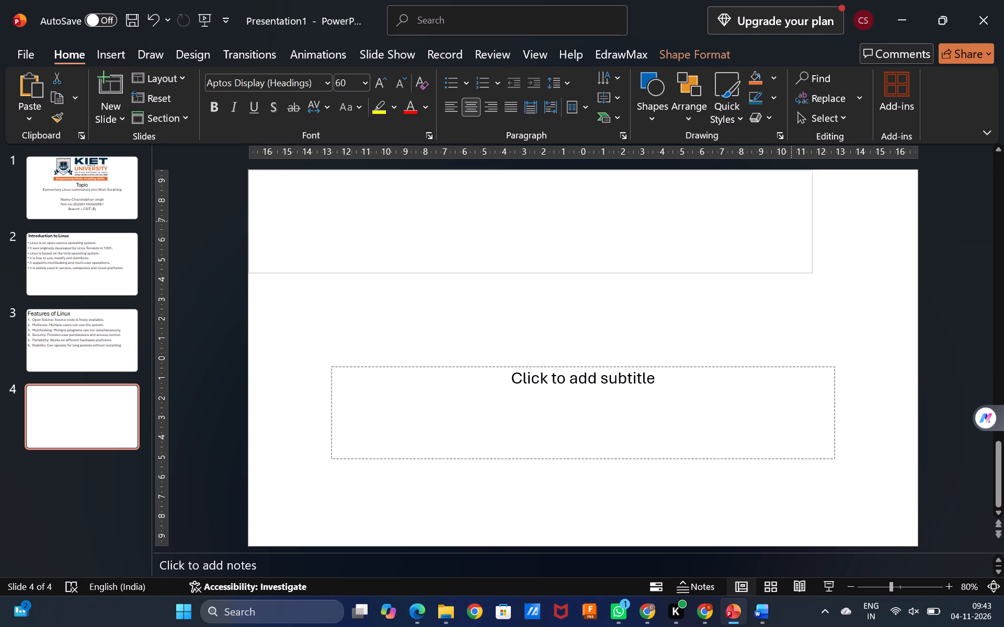
pyautogui.moveTo(787, 222); pyautogui.dragTo(682, 220)
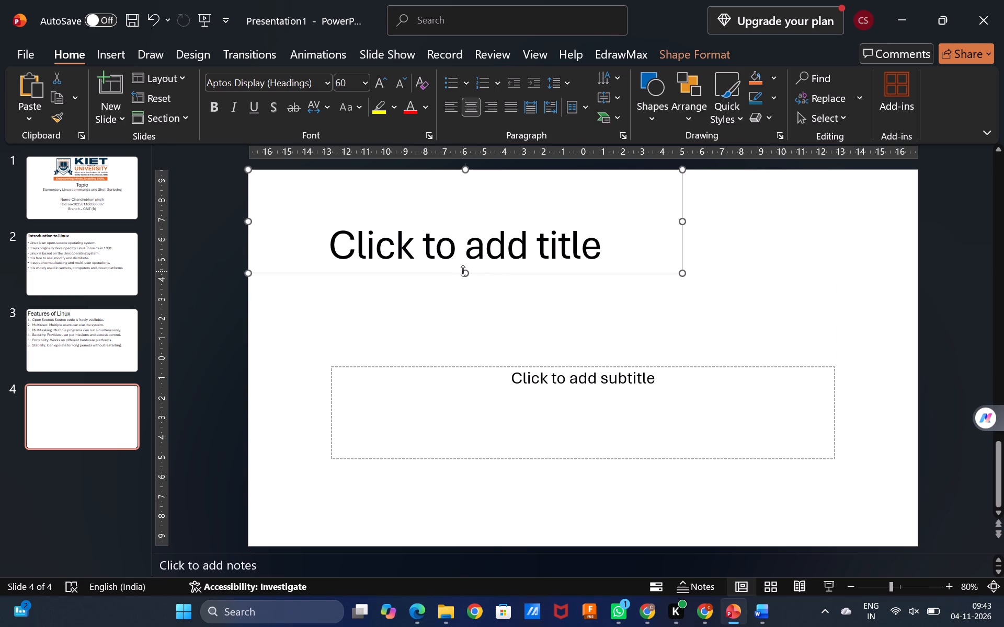
pyautogui.moveTo(464, 275); pyautogui.dragTo(464, 249)
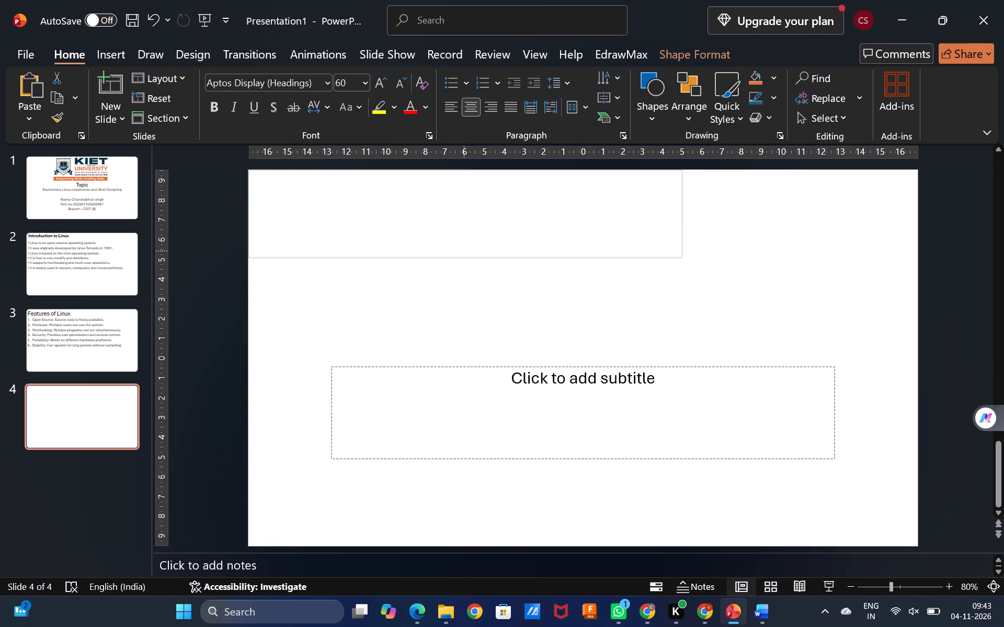
pyautogui.moveTo(464, 249); pyautogui.dragTo(461, 231)
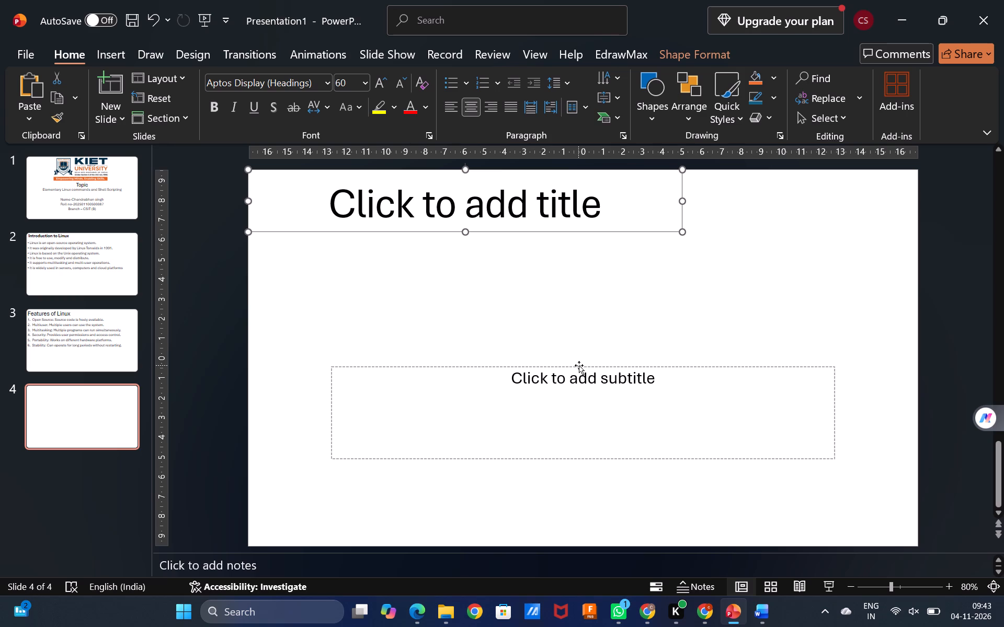
# Extend slide 4's subtitle box to the slide's left edge, from just below the title box down to the slide's bottom edge.
pyautogui.click(585, 384)
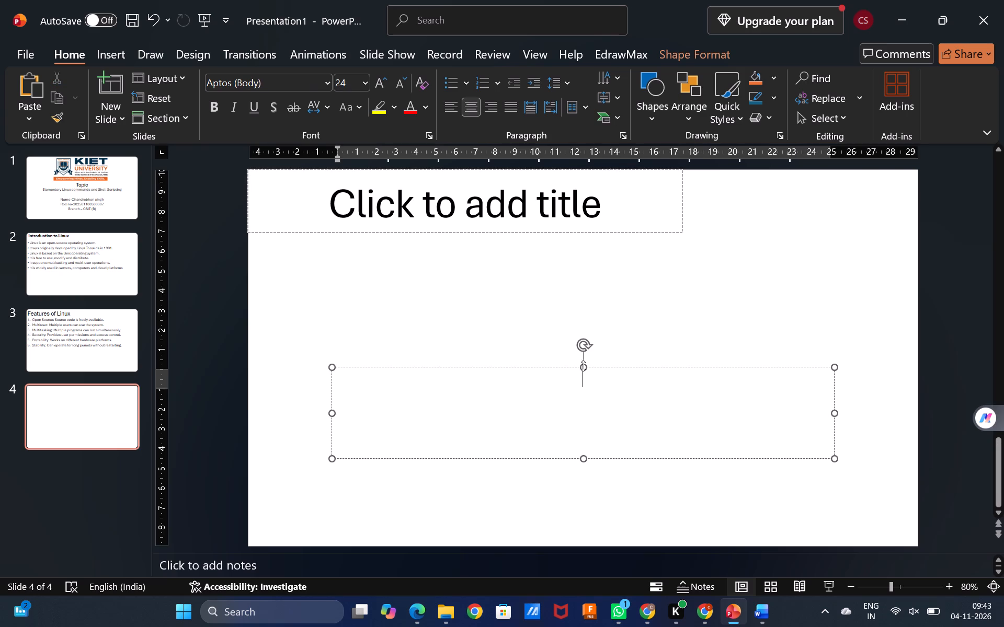
pyautogui.moveTo(583, 366); pyautogui.dragTo(551, 235)
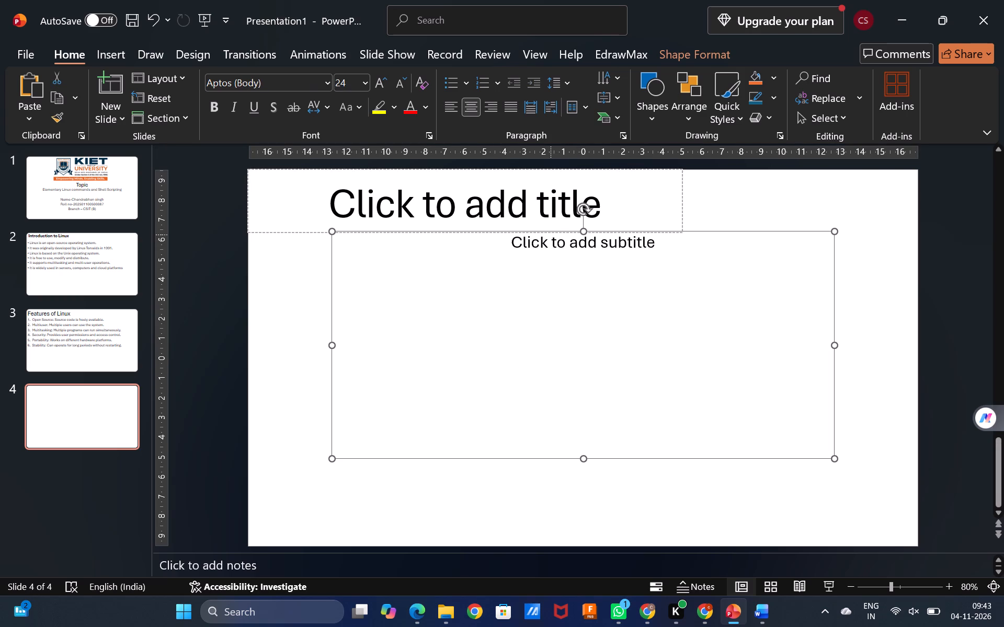
pyautogui.moveTo(332, 345); pyautogui.dragTo(254, 334)
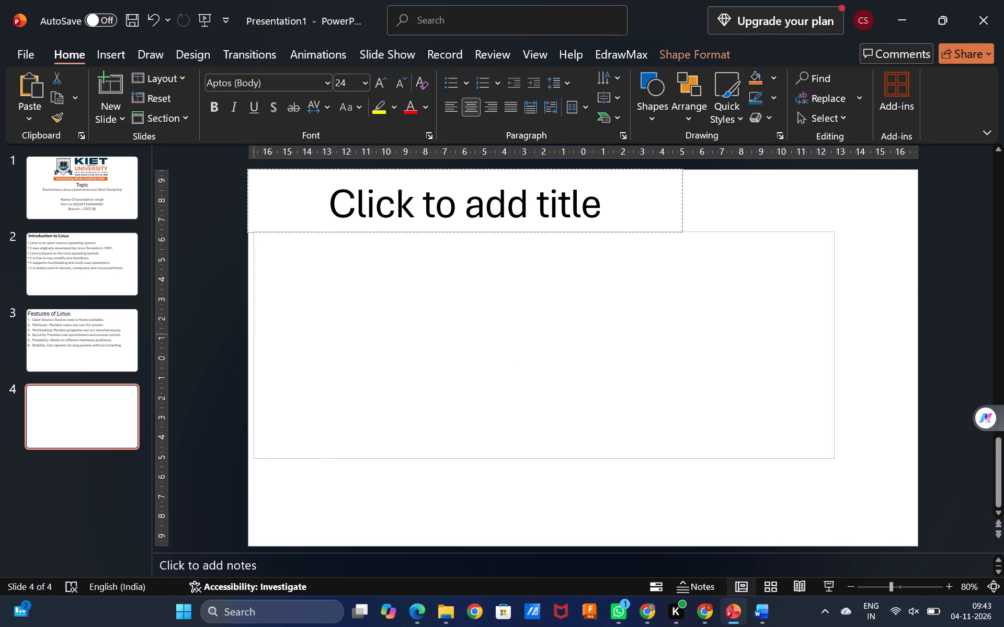
pyautogui.moveTo(254, 334); pyautogui.dragTo(249, 333)
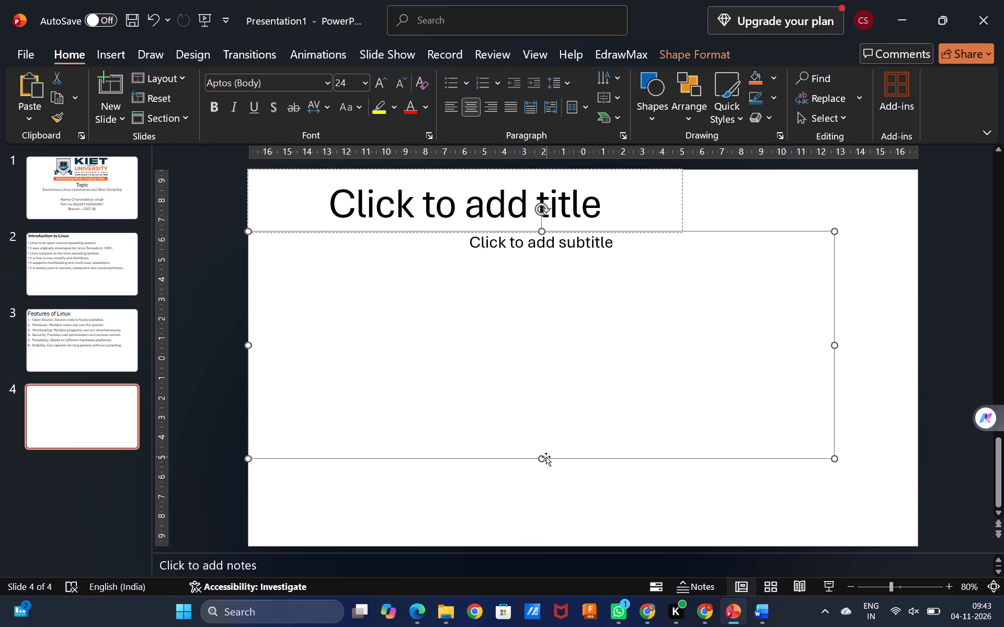
pyautogui.moveTo(540, 458); pyautogui.dragTo(548, 546)
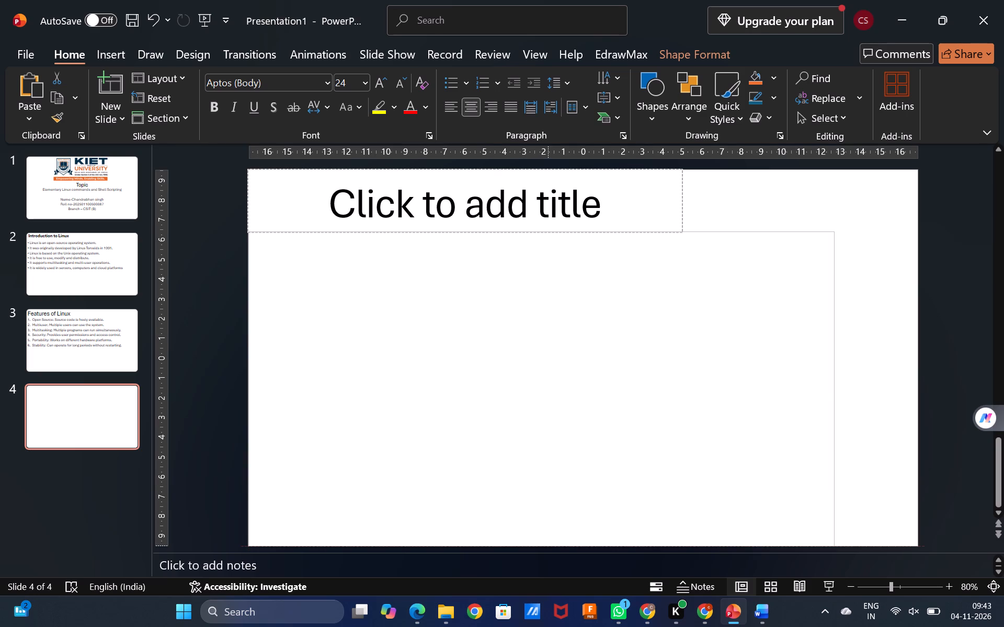
pyautogui.moveTo(548, 546); pyautogui.dragTo(548, 547)
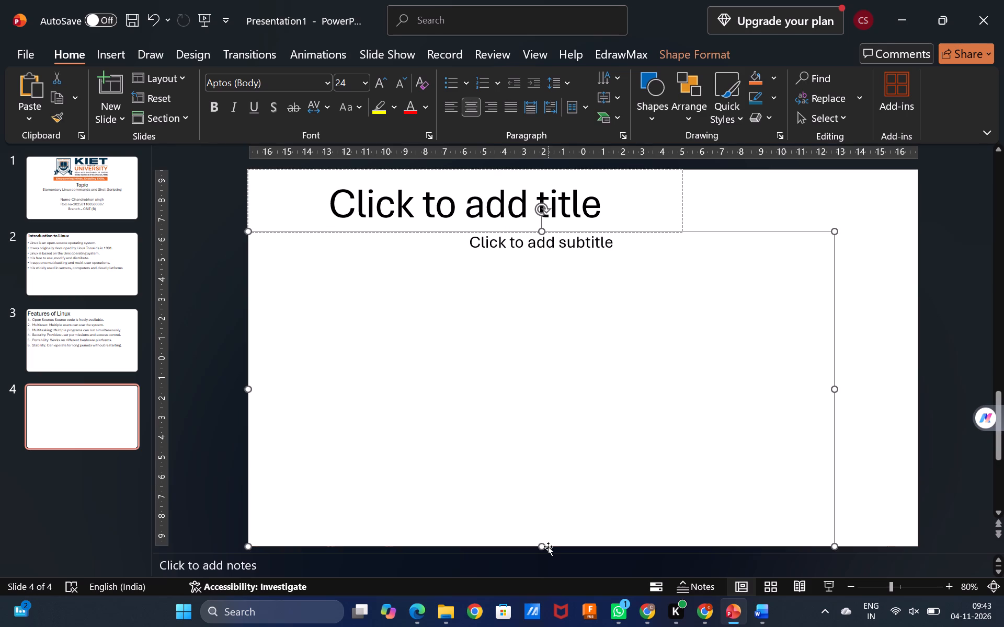
pyautogui.click(708, 613)
pyautogui.click(269, 414)
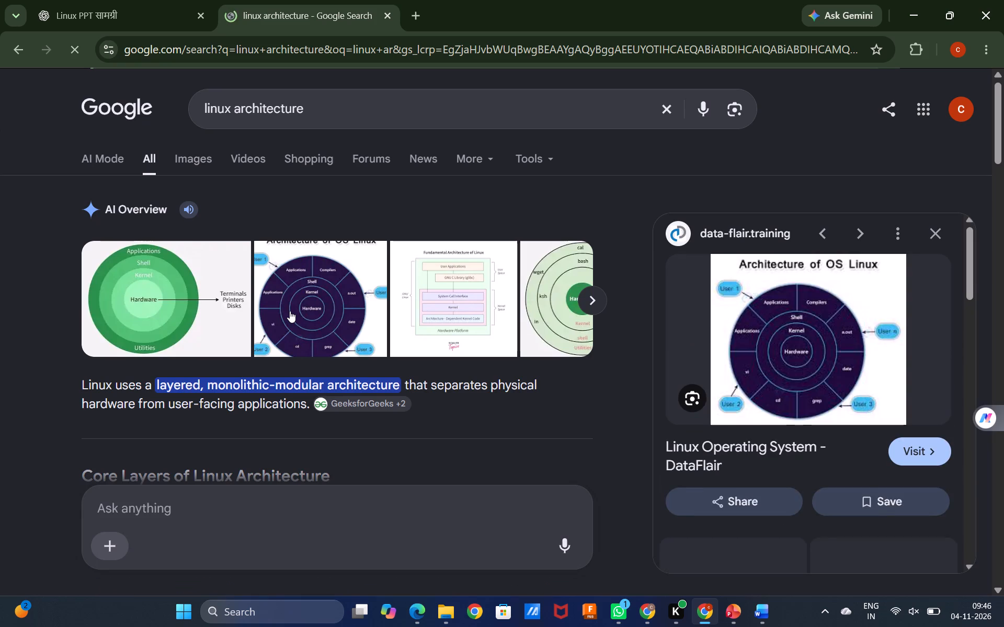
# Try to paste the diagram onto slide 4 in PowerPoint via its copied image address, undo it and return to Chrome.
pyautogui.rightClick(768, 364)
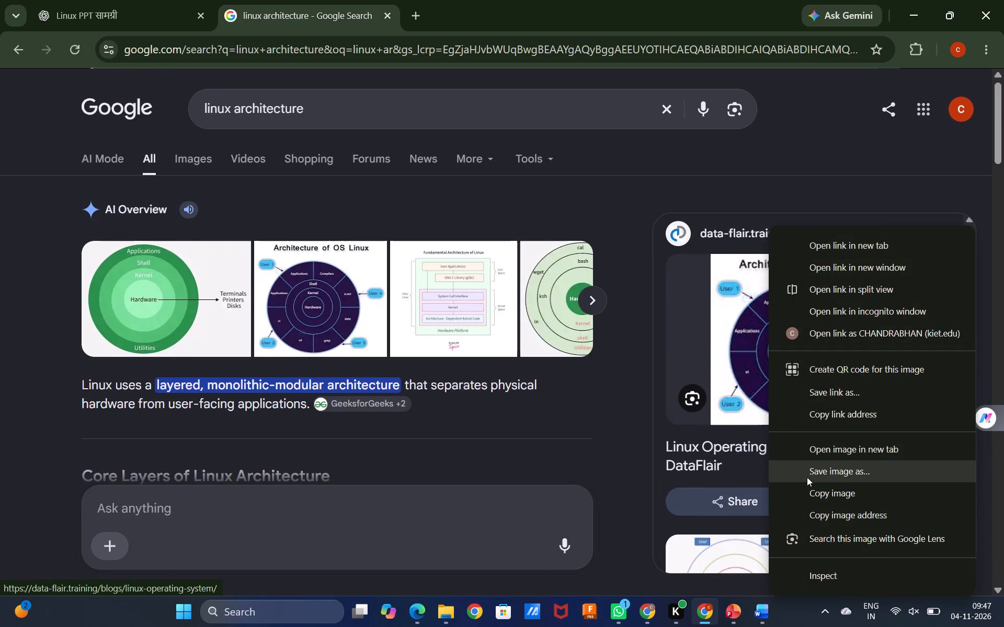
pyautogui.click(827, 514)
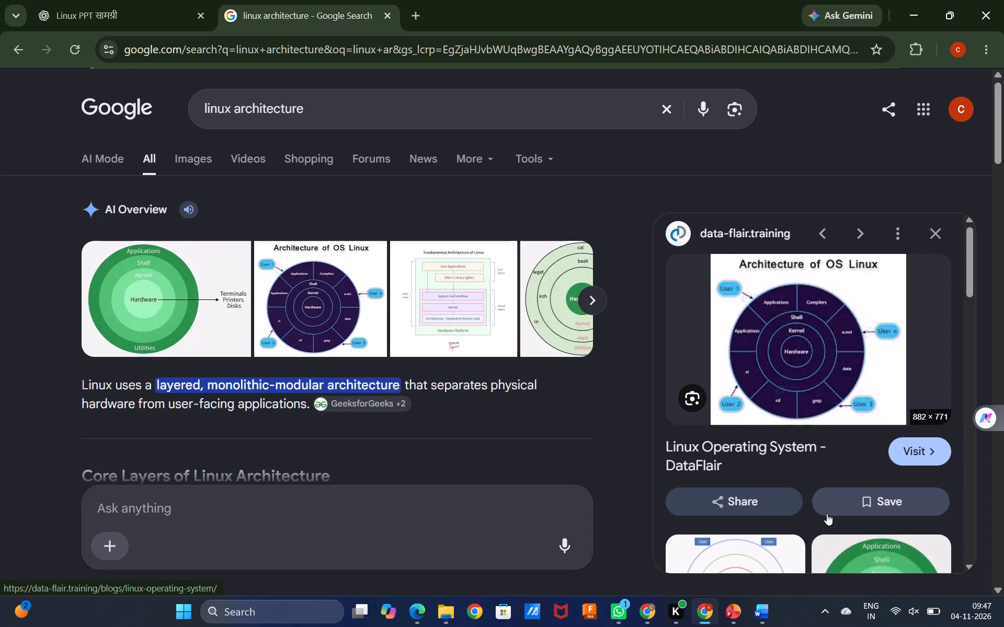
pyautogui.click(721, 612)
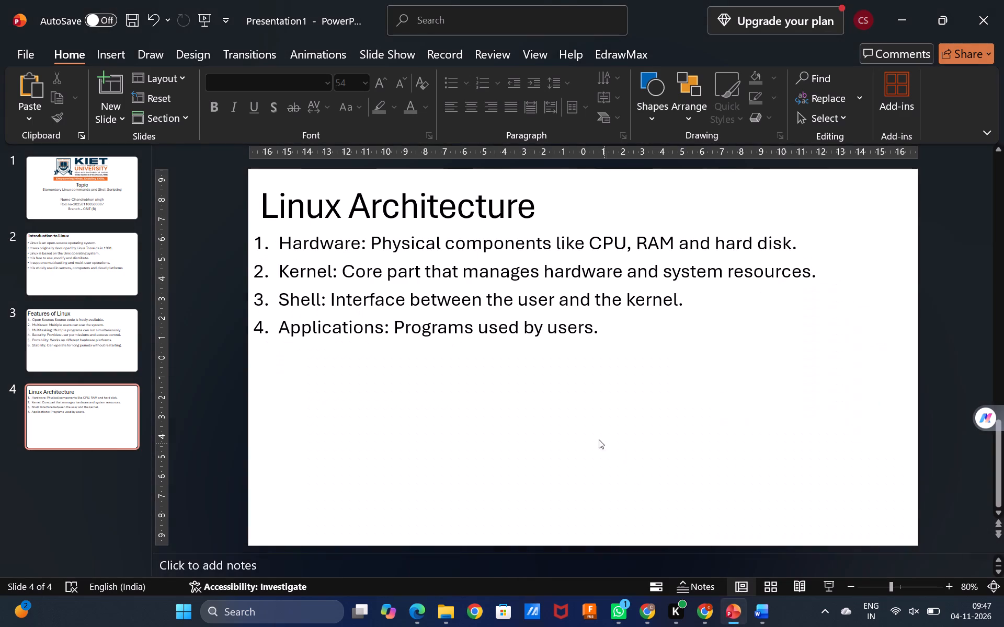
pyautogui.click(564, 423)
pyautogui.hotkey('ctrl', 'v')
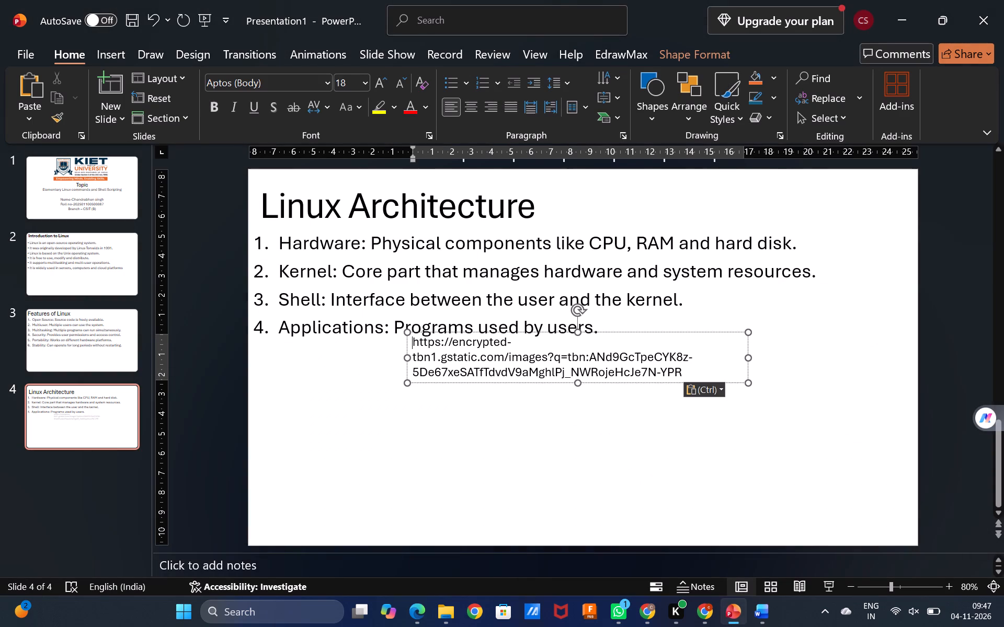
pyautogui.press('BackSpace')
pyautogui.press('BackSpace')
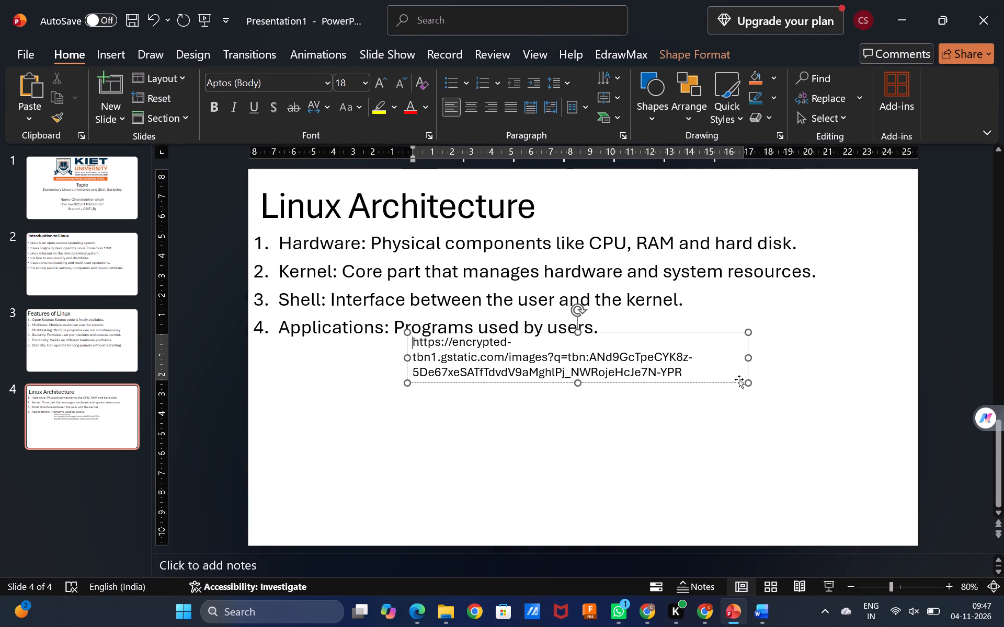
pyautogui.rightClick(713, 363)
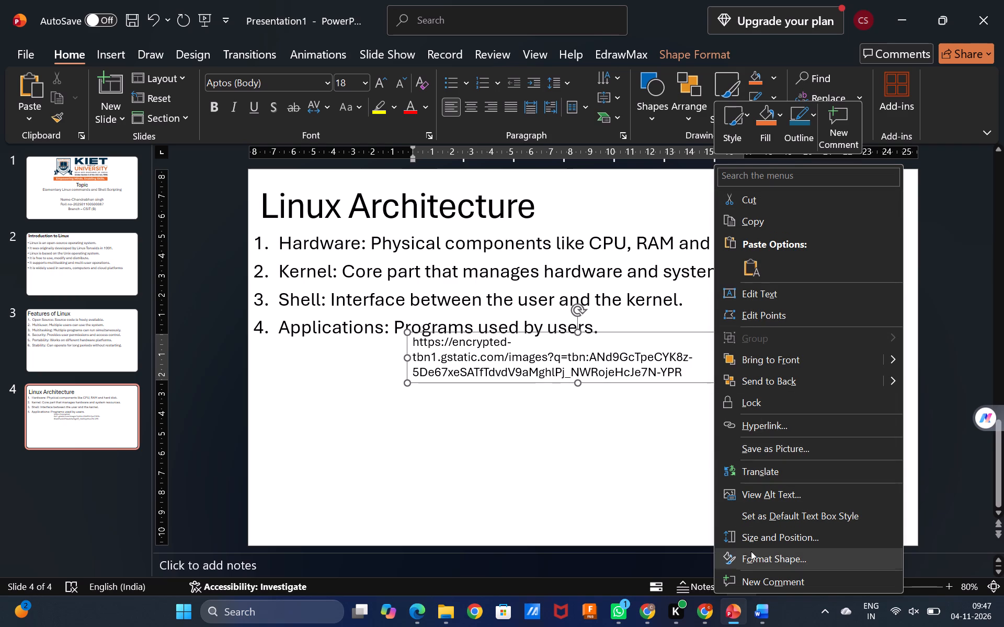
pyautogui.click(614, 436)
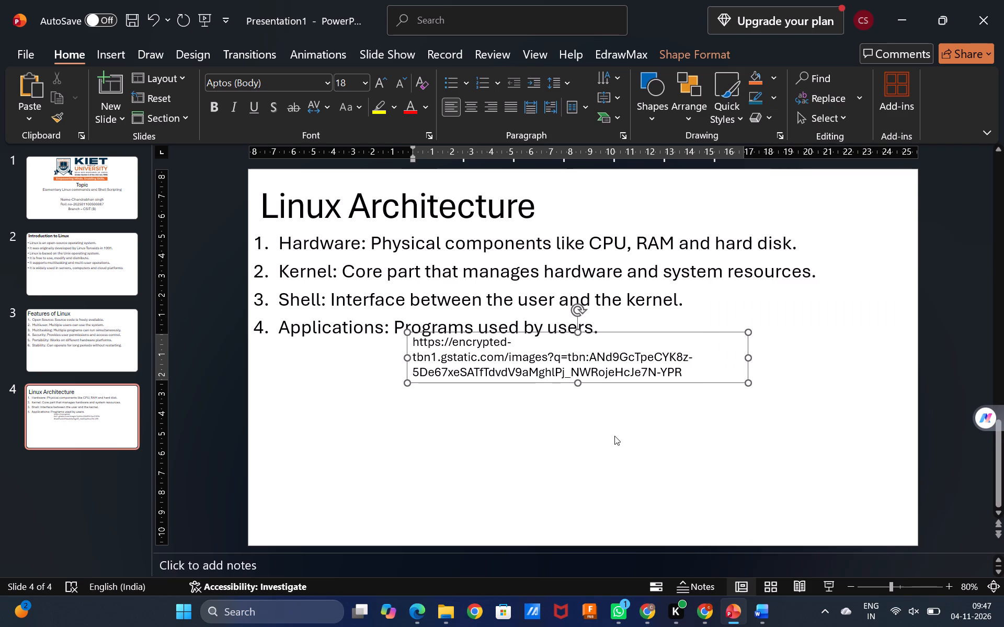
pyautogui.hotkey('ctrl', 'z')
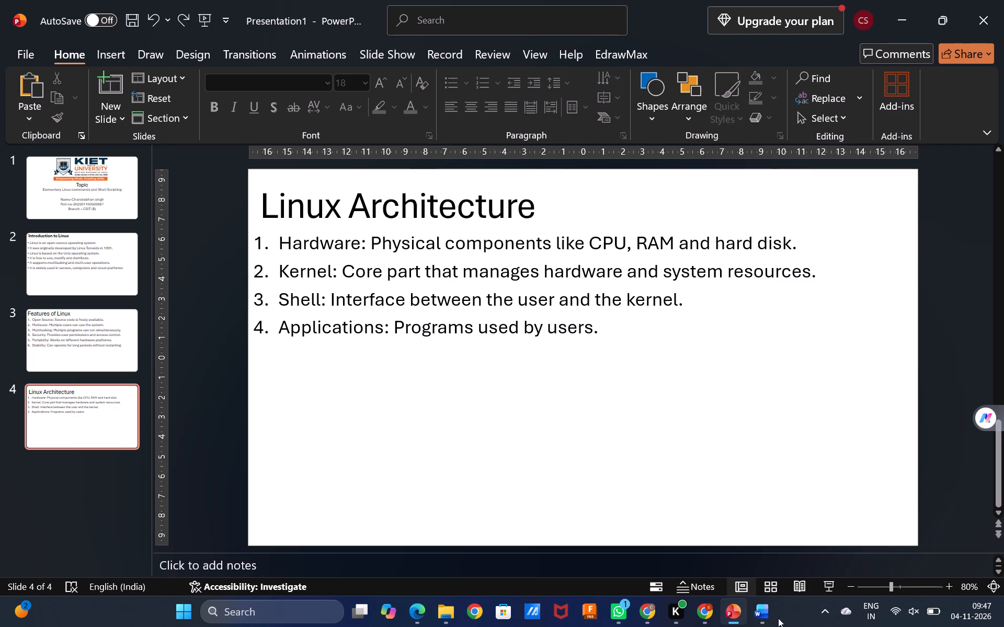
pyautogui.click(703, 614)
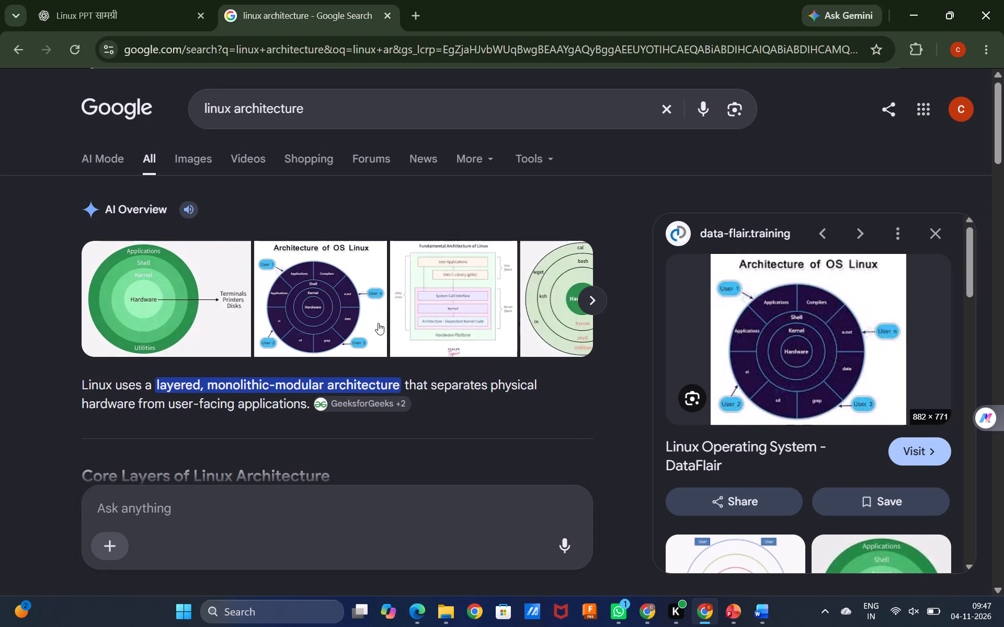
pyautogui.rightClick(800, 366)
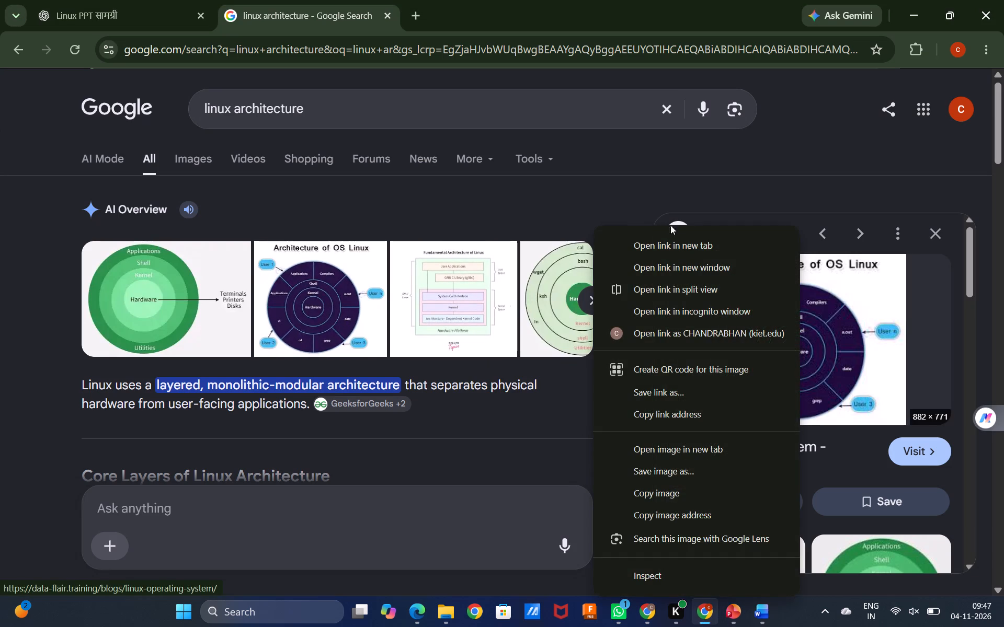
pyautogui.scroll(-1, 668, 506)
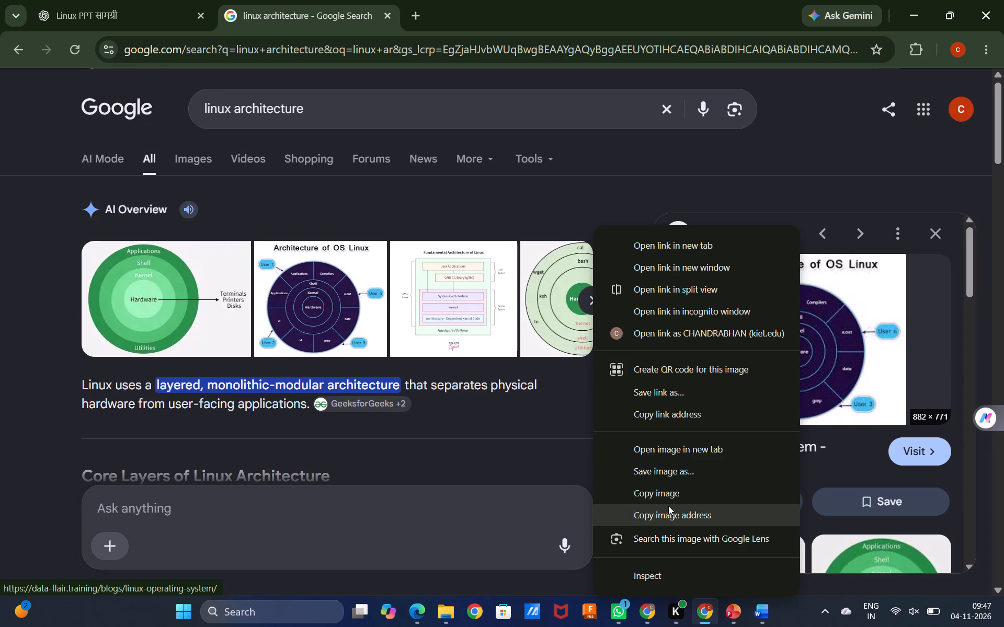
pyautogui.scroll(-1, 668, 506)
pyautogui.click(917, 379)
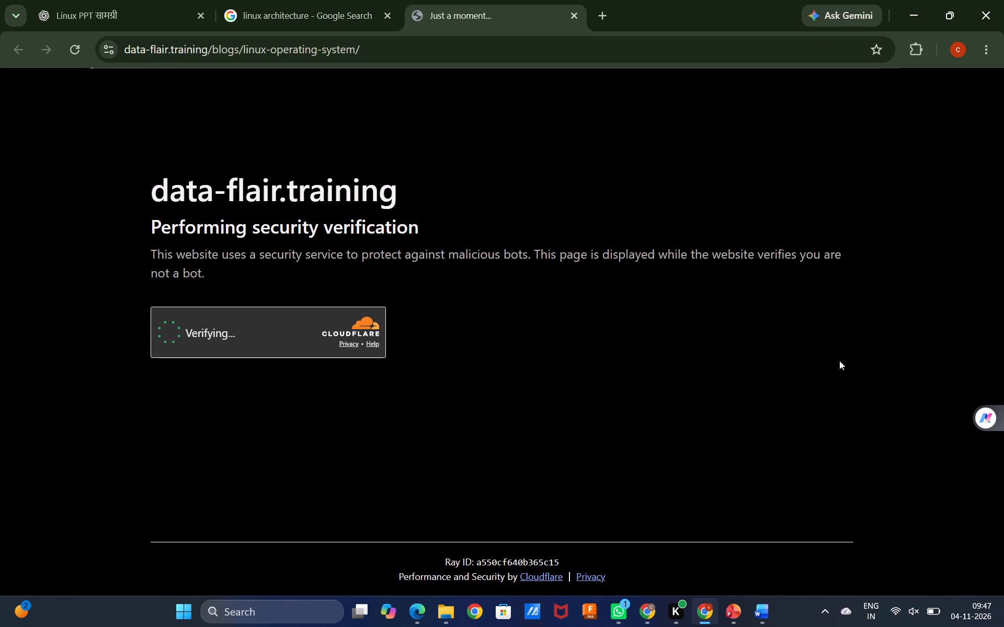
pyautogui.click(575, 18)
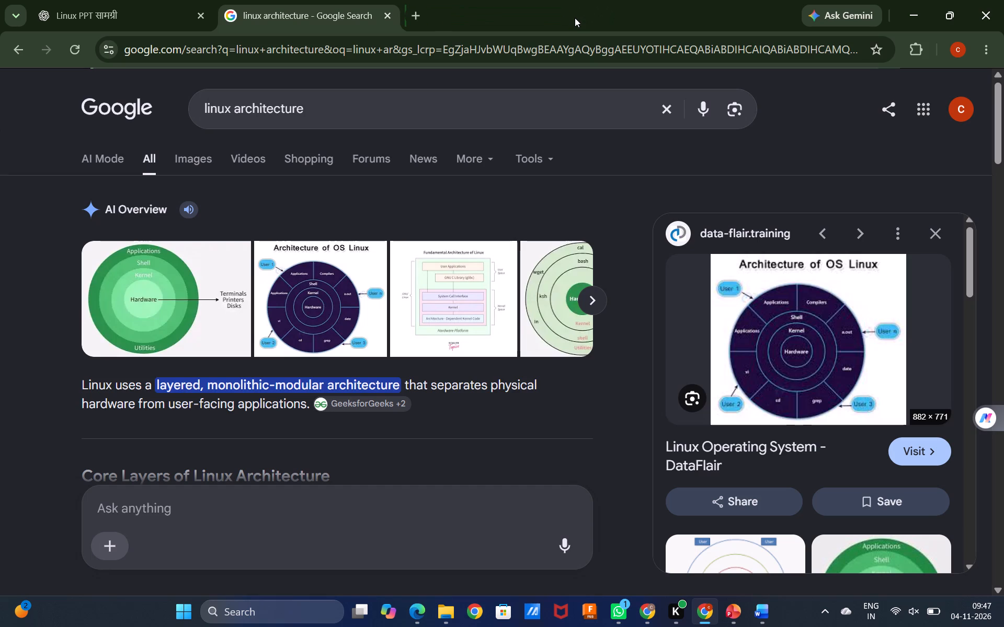
# Open the data-flair.training article behind the preview and open its "Architecture of OS Linux" diagram as a standalone image.
pyautogui.click(737, 390)
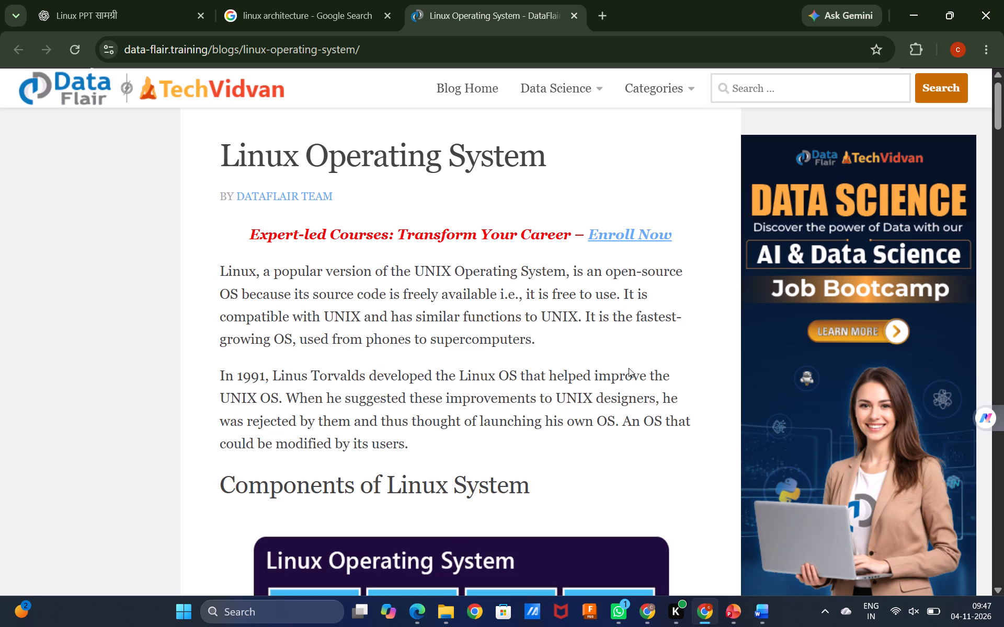
pyautogui.scroll(-9, 516, 372)
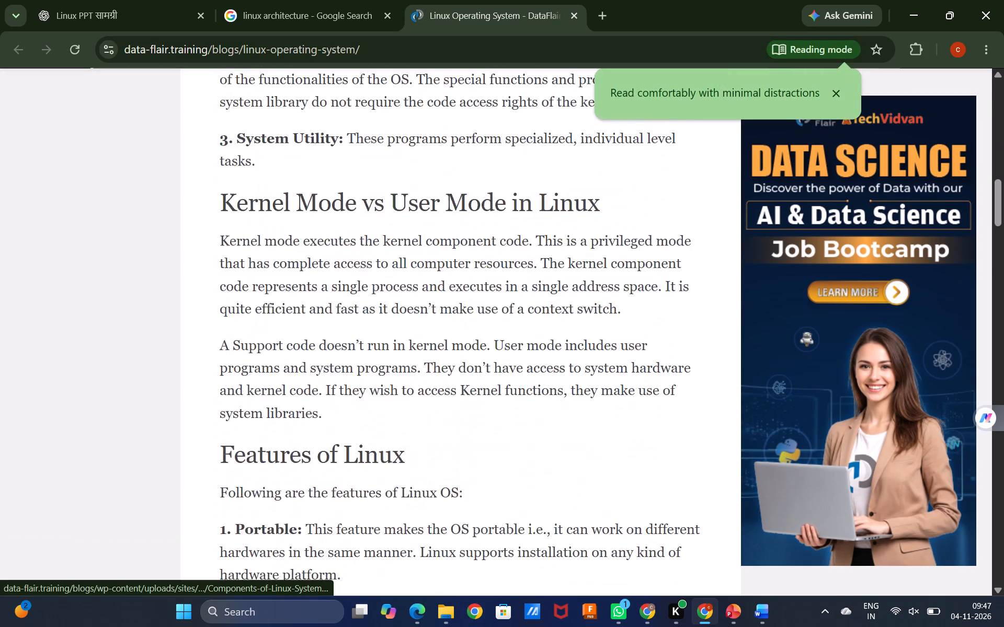
pyautogui.scroll(-3, 516, 372)
pyautogui.scroll(1, 516, 372)
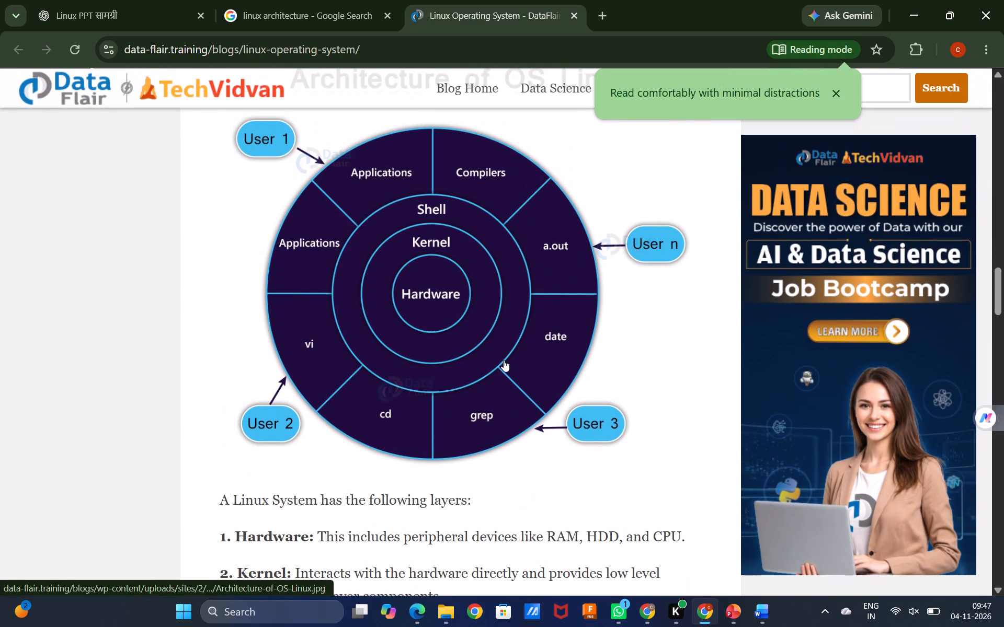
pyautogui.rightClick(499, 358)
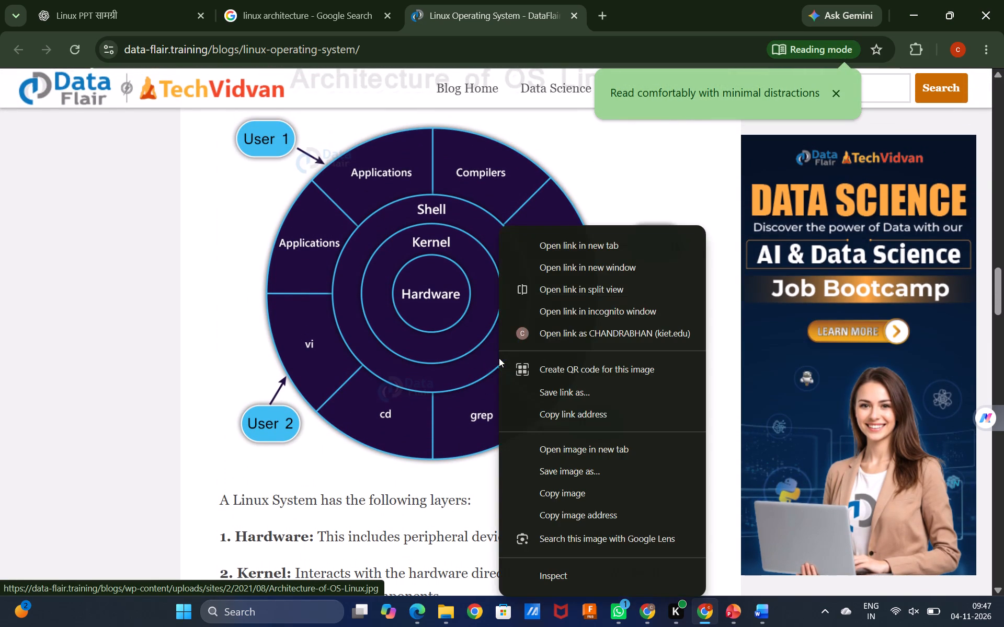
pyautogui.click(420, 337)
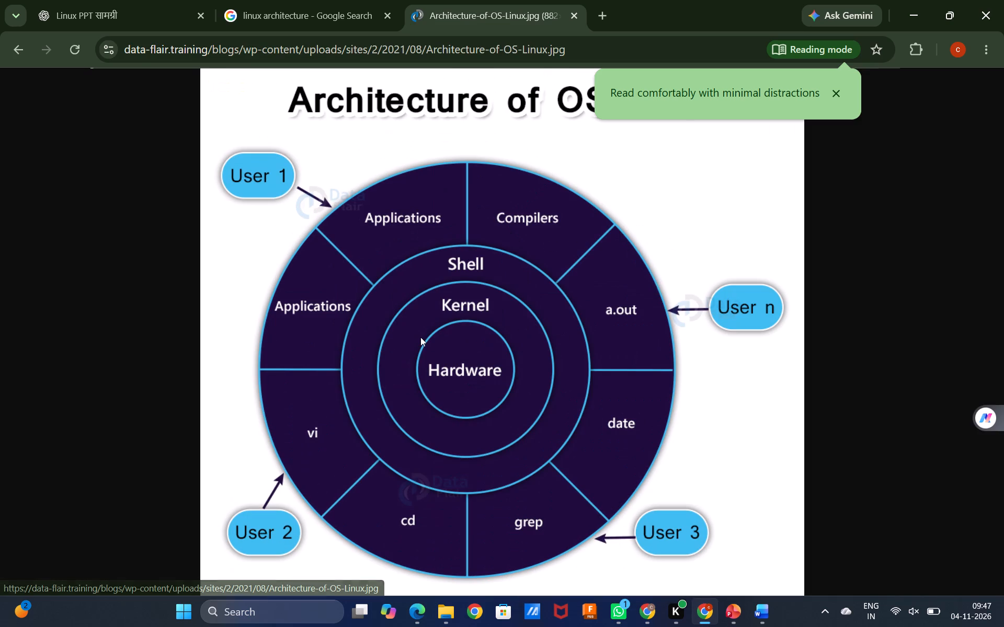
# Enlarge the Architecture of OS Linux diagram and capture a full-screen screenshot of it.
pyautogui.rightClick(702, 258)
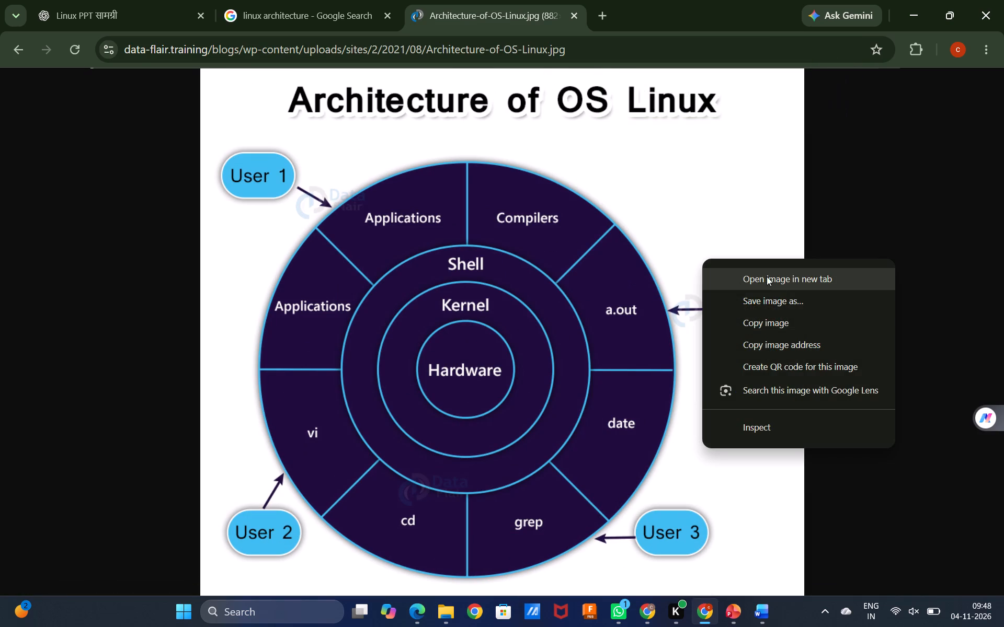
pyautogui.click(761, 503)
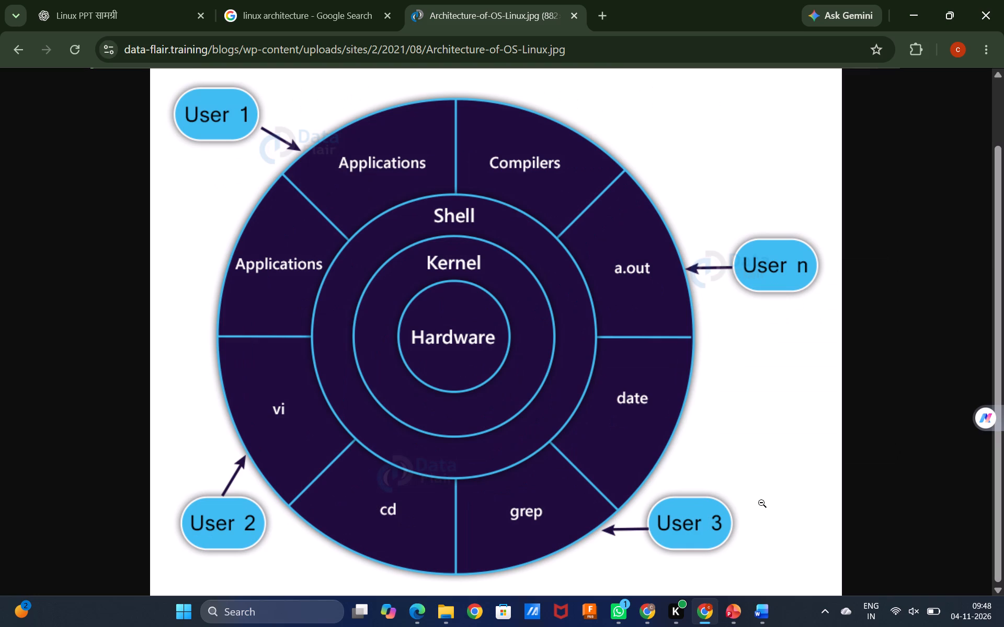
pyautogui.press('super+Insert')
pyautogui.press('super+Print')
# Switch to File Explorer and open the new diagram screenshot from the Gallery in Photos.
pyautogui.click(443, 618)
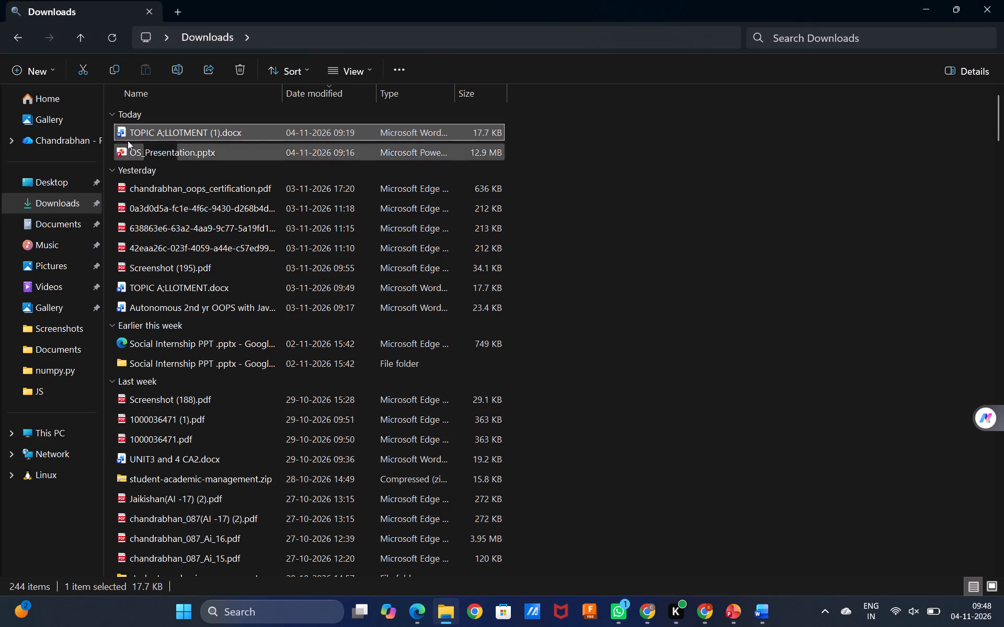
pyautogui.click(48, 119)
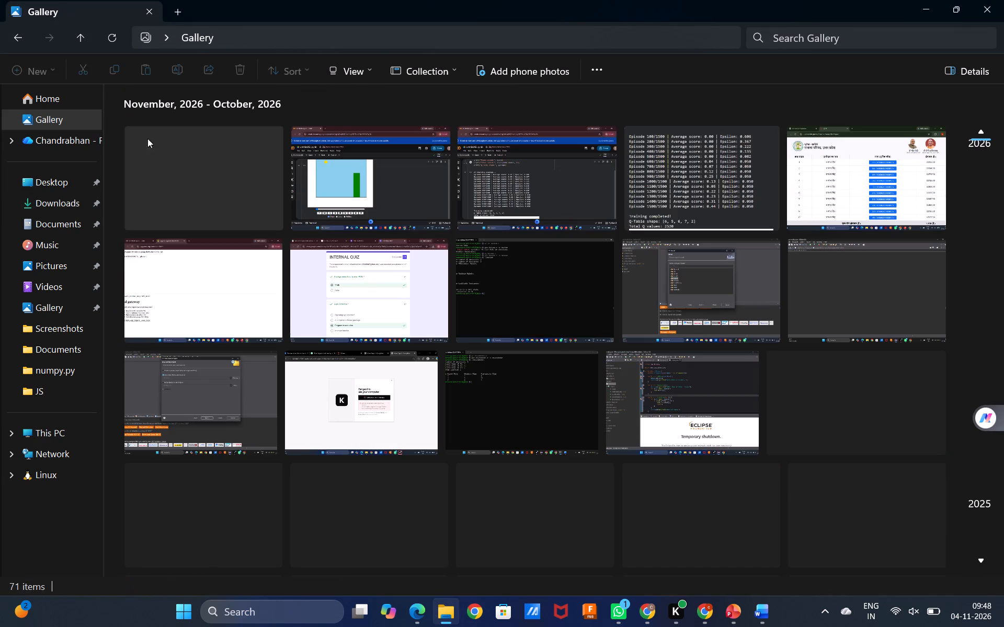
pyautogui.click(204, 169)
pyautogui.doubleClick(204, 169)
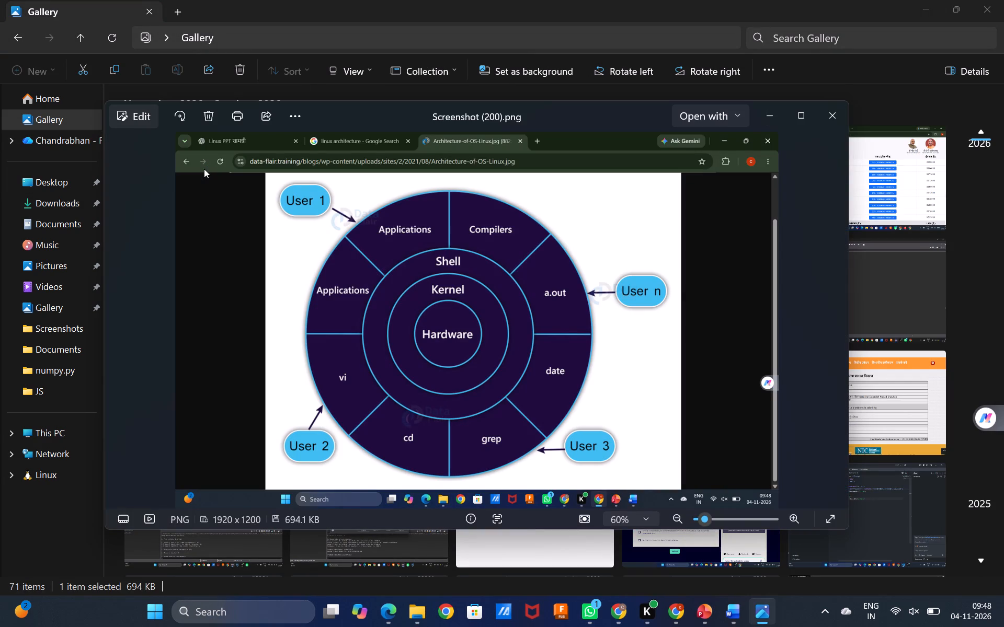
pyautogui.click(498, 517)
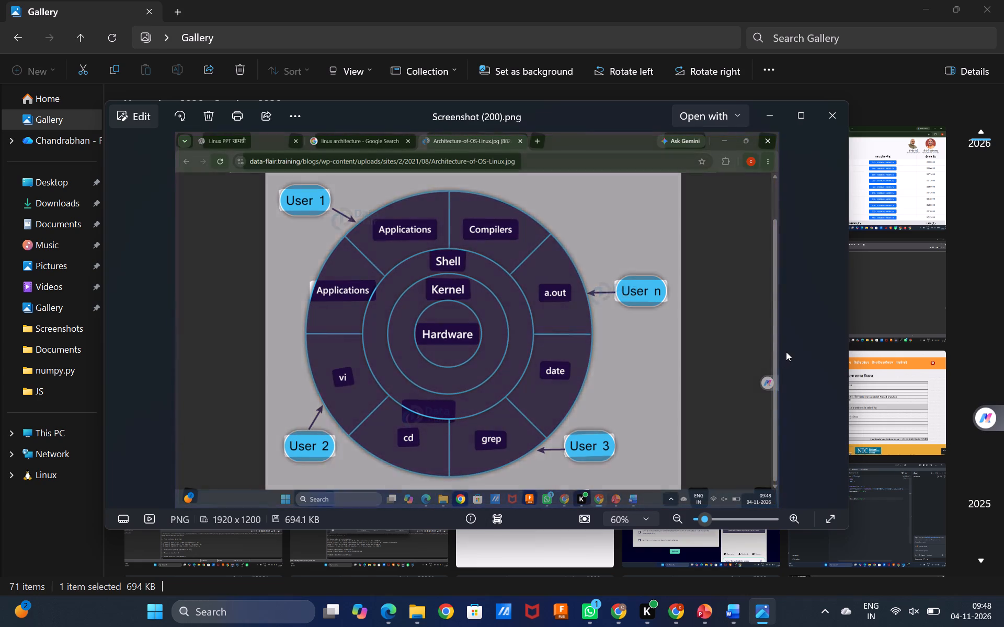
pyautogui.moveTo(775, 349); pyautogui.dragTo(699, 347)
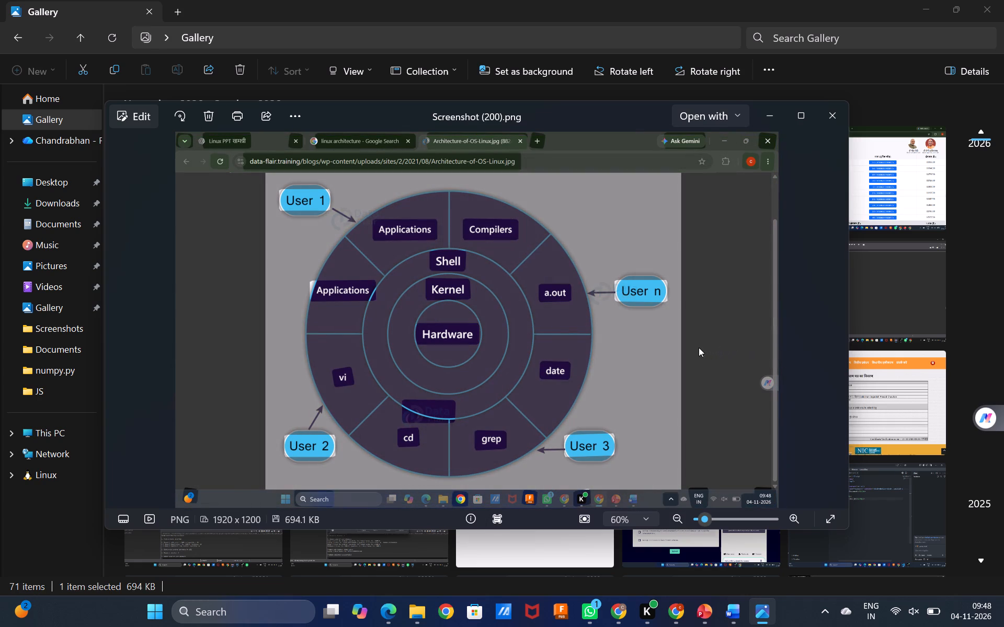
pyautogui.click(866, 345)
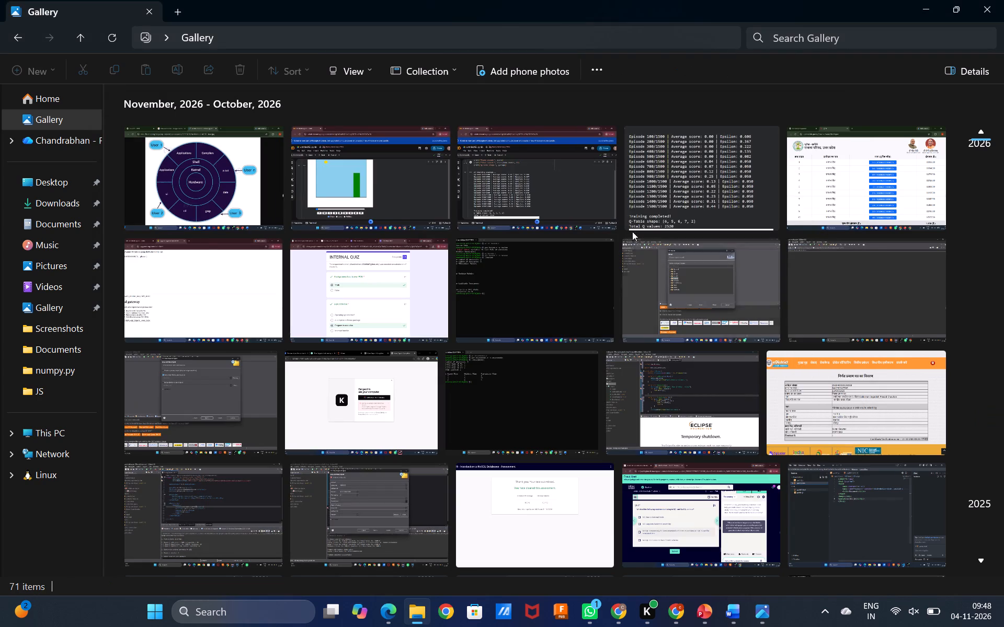
# Open the newest diagram screenshot from the Gallery, examine it enlarged and fitted to the maximized Photos window, and close it.
pyautogui.doubleClick(239, 160)
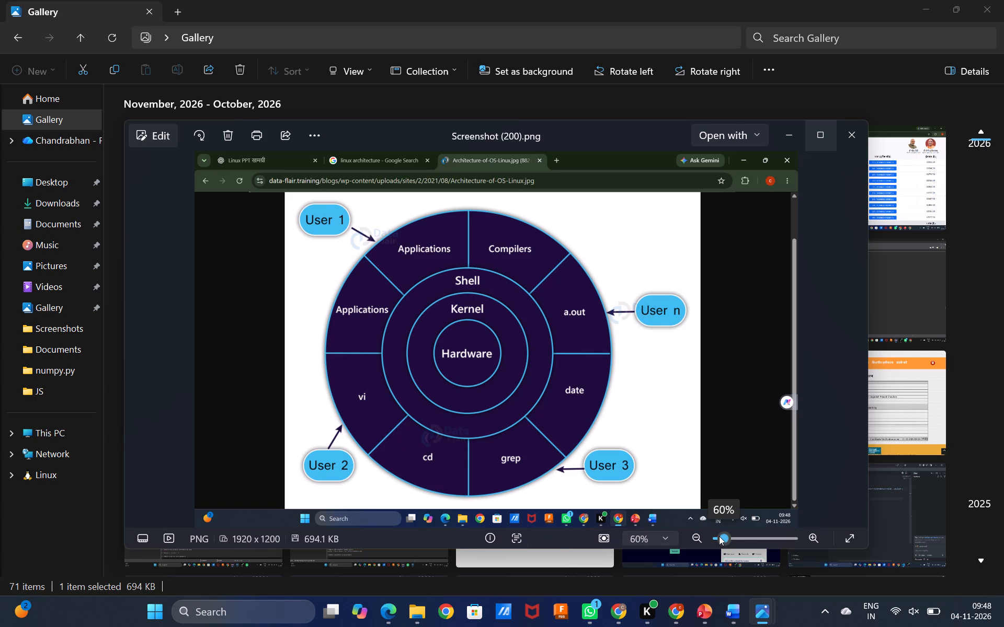
pyautogui.click(740, 536)
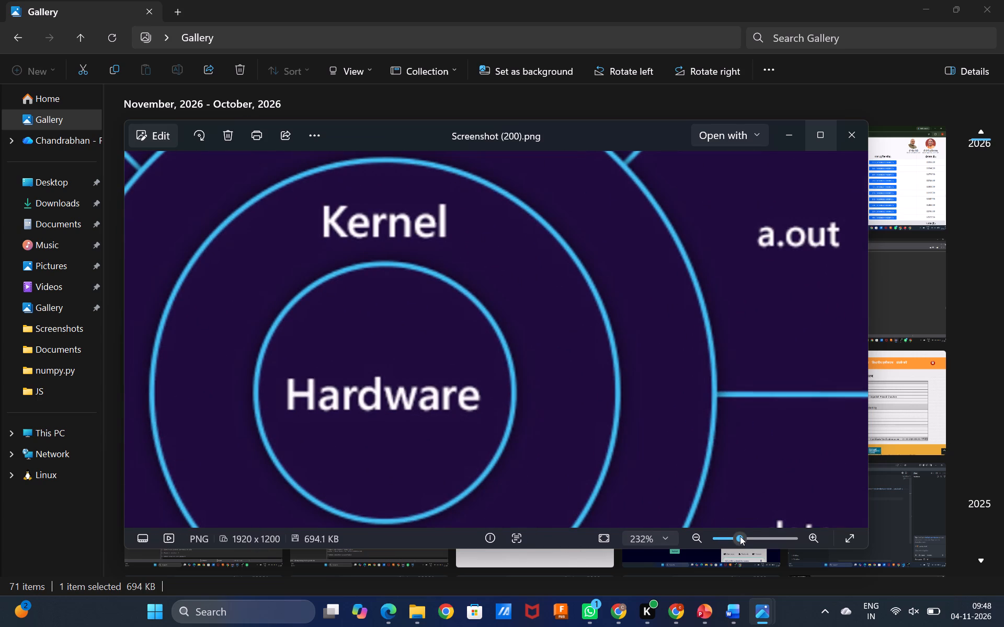
pyautogui.click(719, 537)
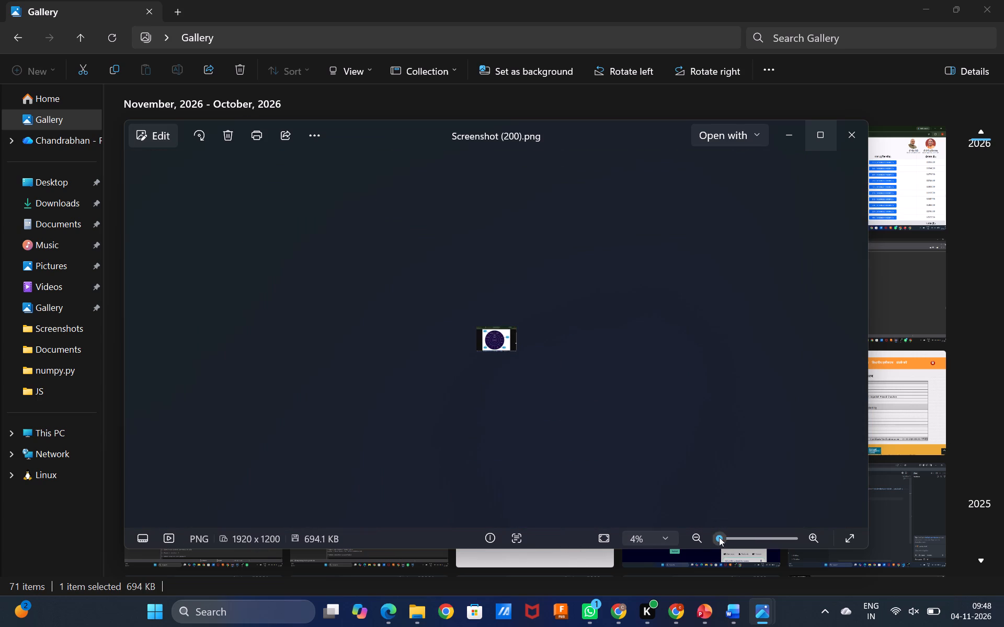
pyautogui.tripleClick(813, 537)
pyautogui.doubleClick(813, 537)
pyautogui.click(813, 537)
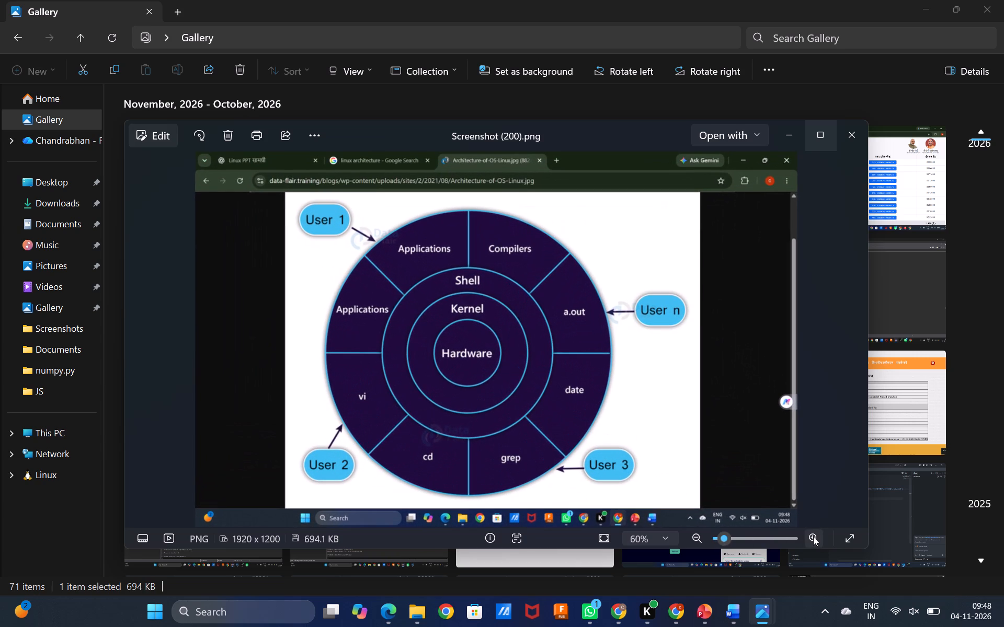
pyautogui.click(813, 537)
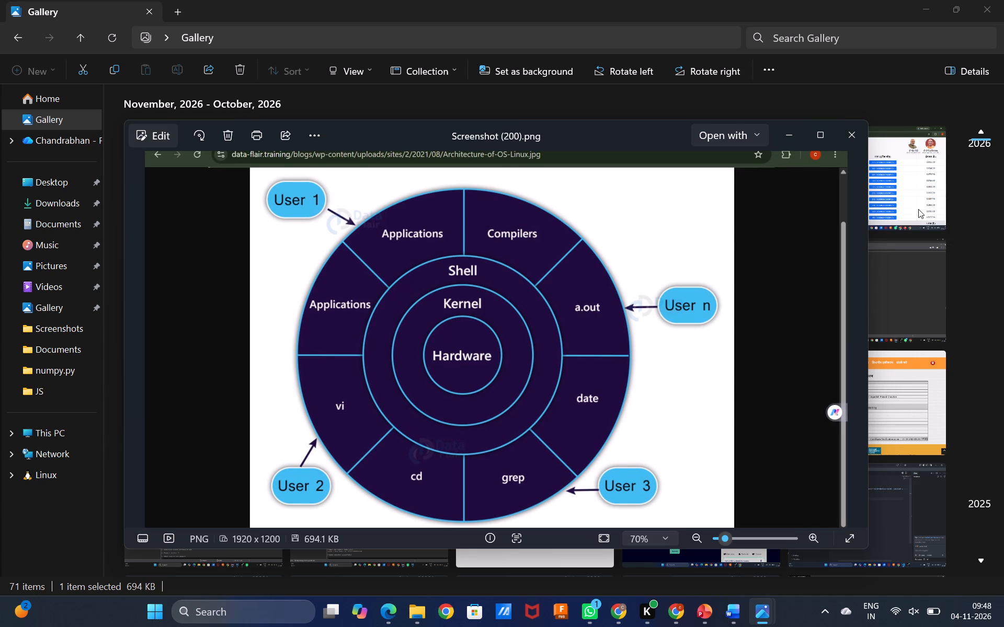
pyautogui.click(820, 136)
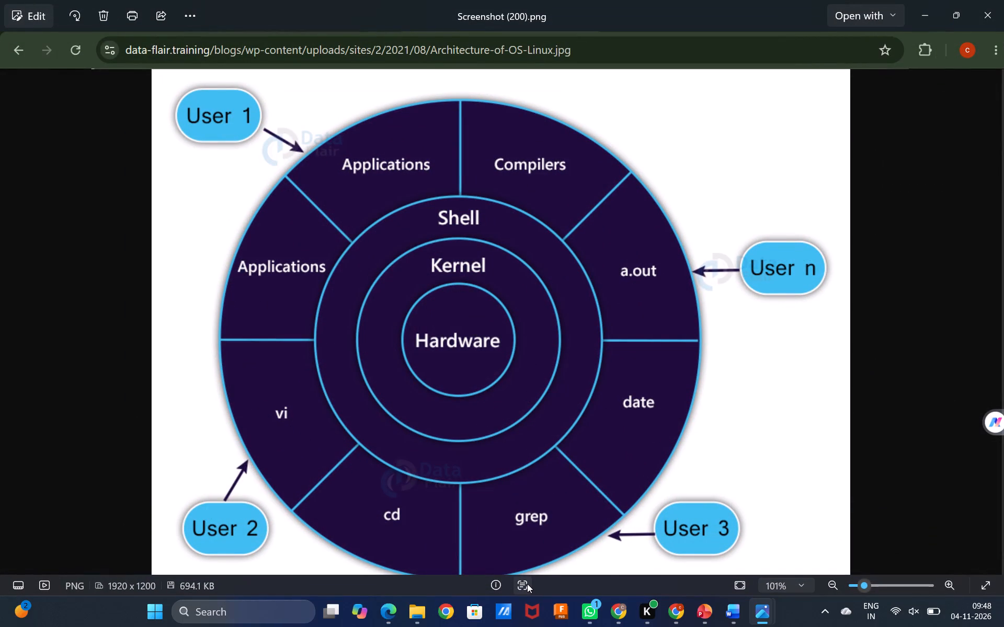
pyautogui.click(735, 583)
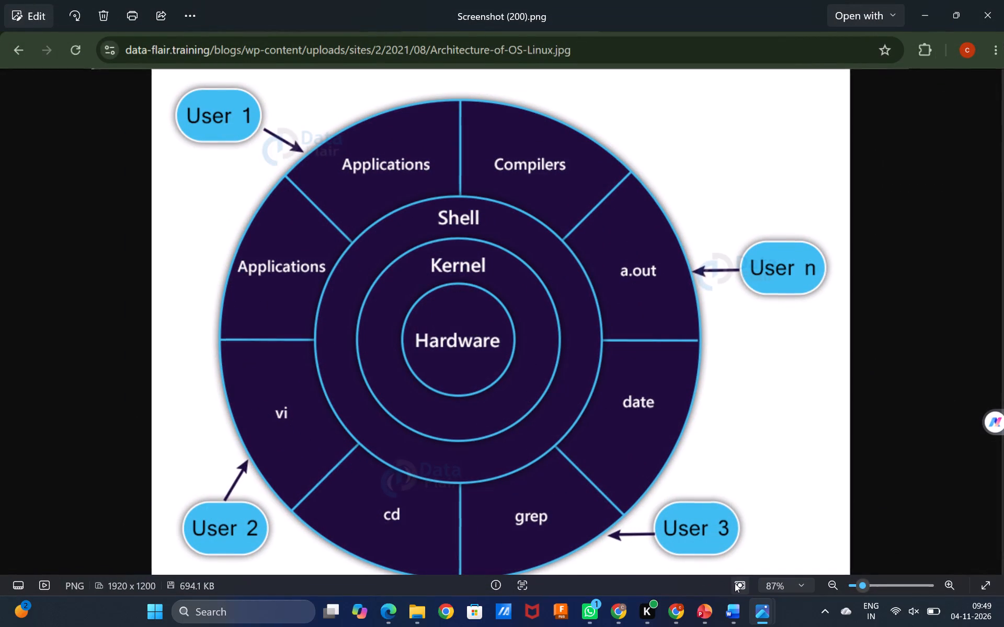
pyautogui.click(735, 583)
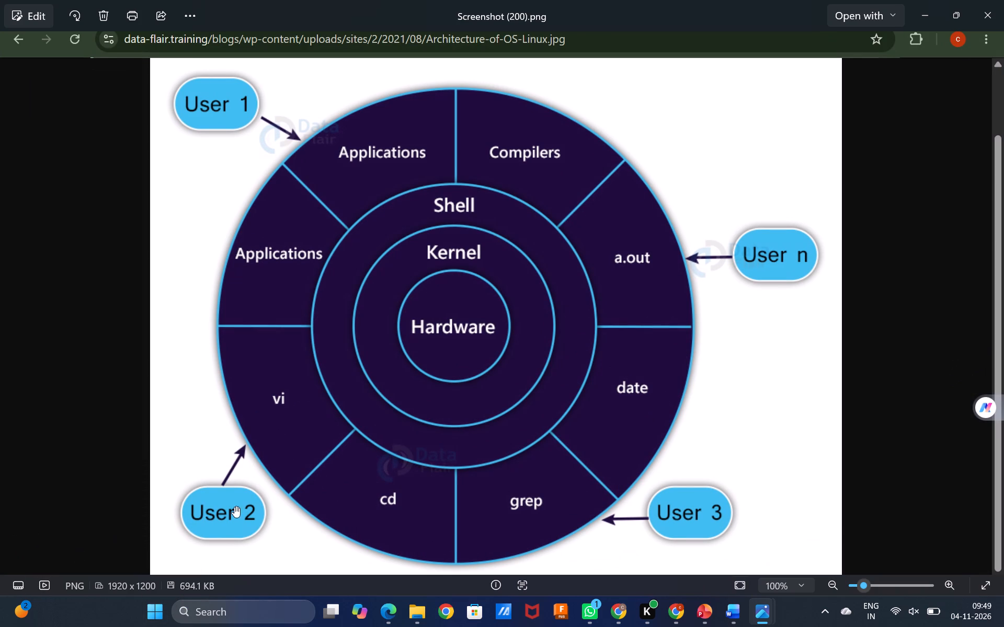
pyautogui.keyDown('ctrl'); pyautogui.scroll(-3, 256, 500); pyautogui.keyUp('ctrl')
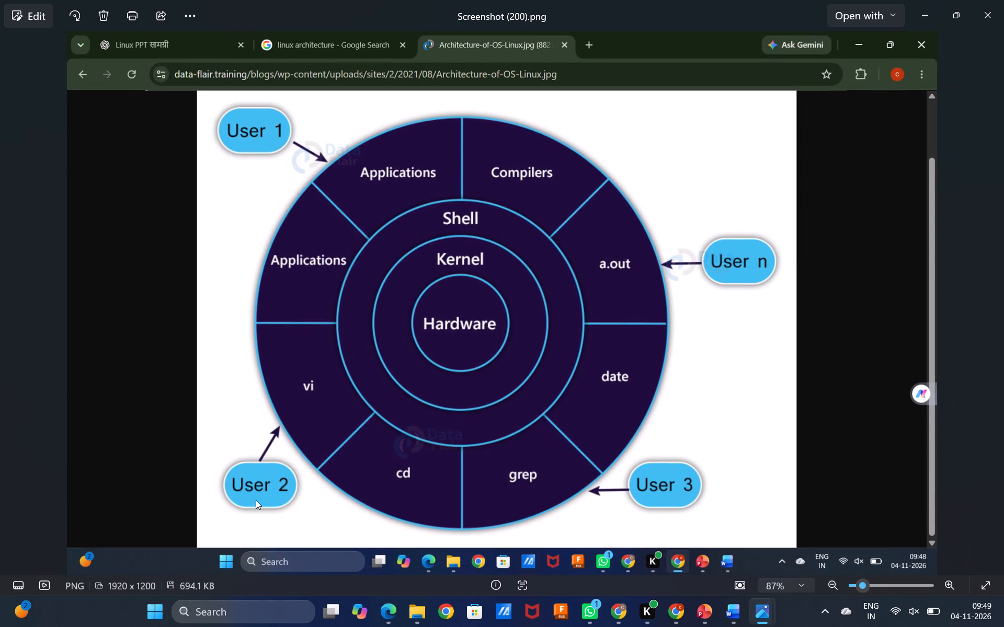
pyautogui.keyDown('ctrl'); pyautogui.scroll(-2, 256, 500); pyautogui.keyUp('ctrl')
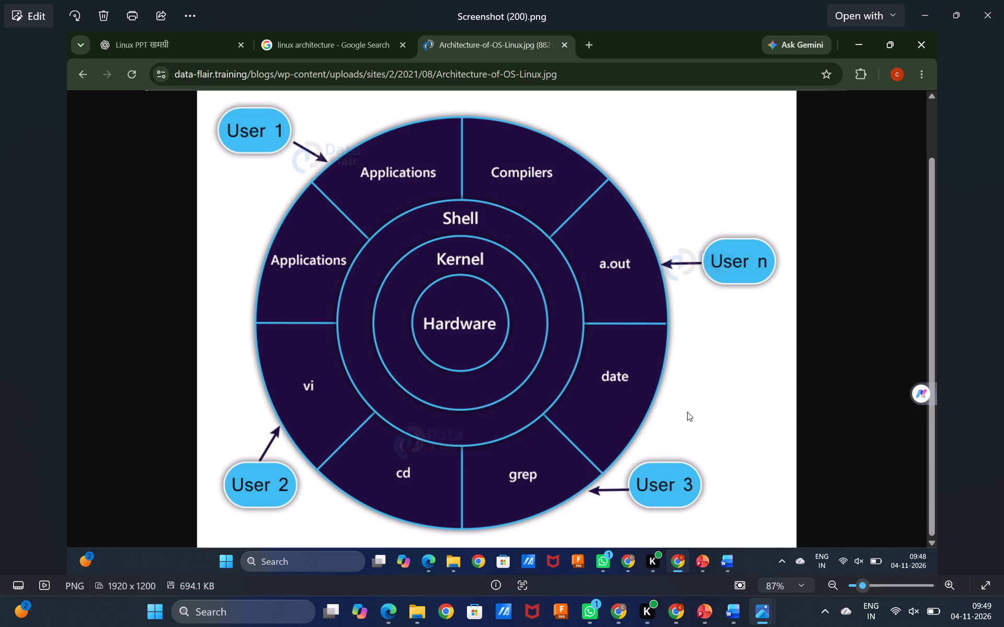
pyautogui.click(973, 434)
pyautogui.click(1003, 364)
pyautogui.click(920, 49)
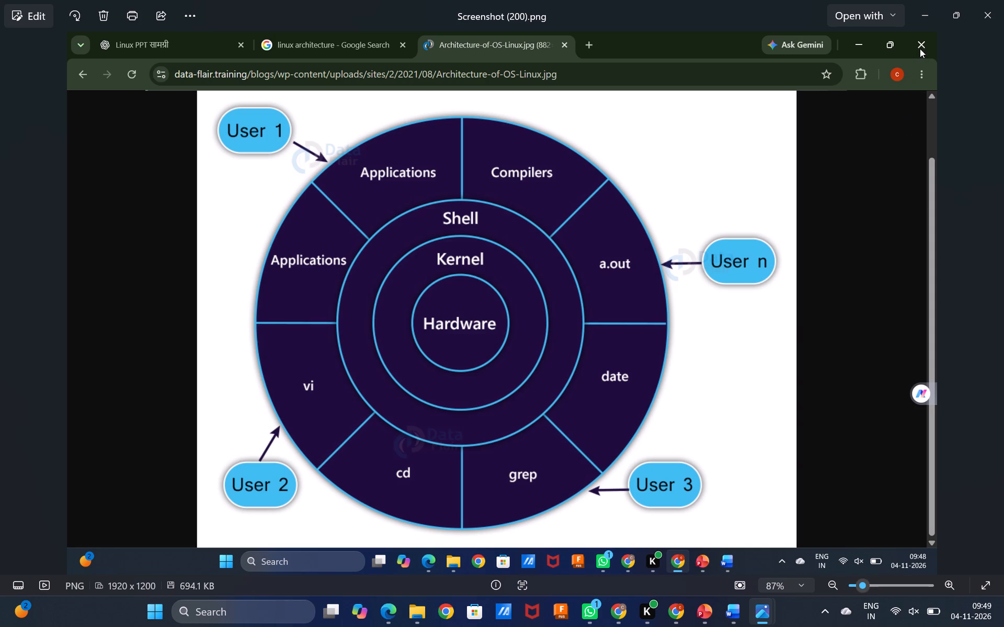
pyautogui.click(917, 38)
pyautogui.click(920, 42)
pyautogui.click(1003, 11)
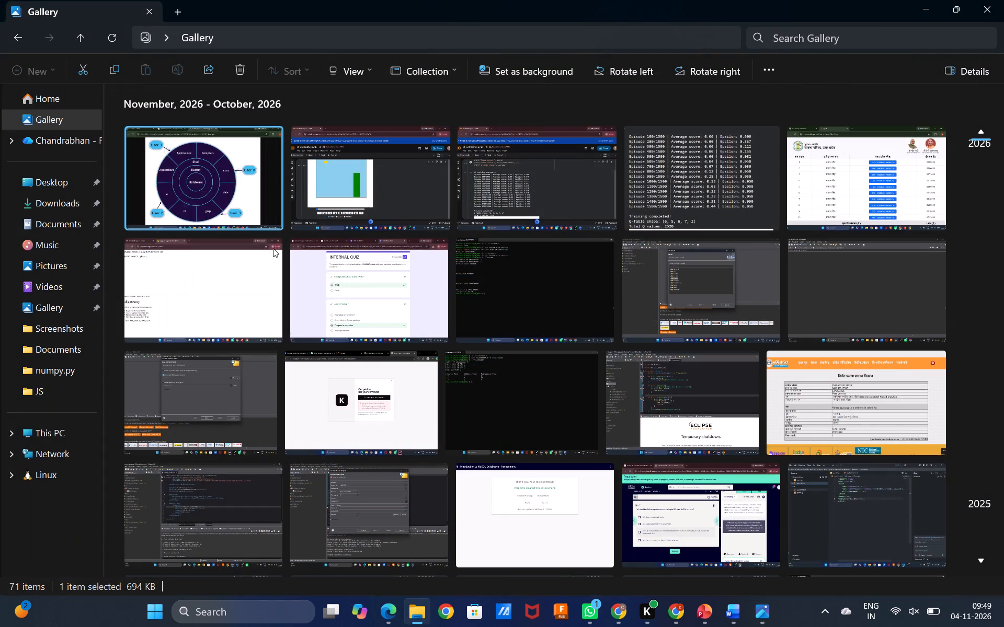
# Reopen the Linux architecture diagram screenshot from the Gallery in Photos.
pyautogui.rightClick(211, 203)
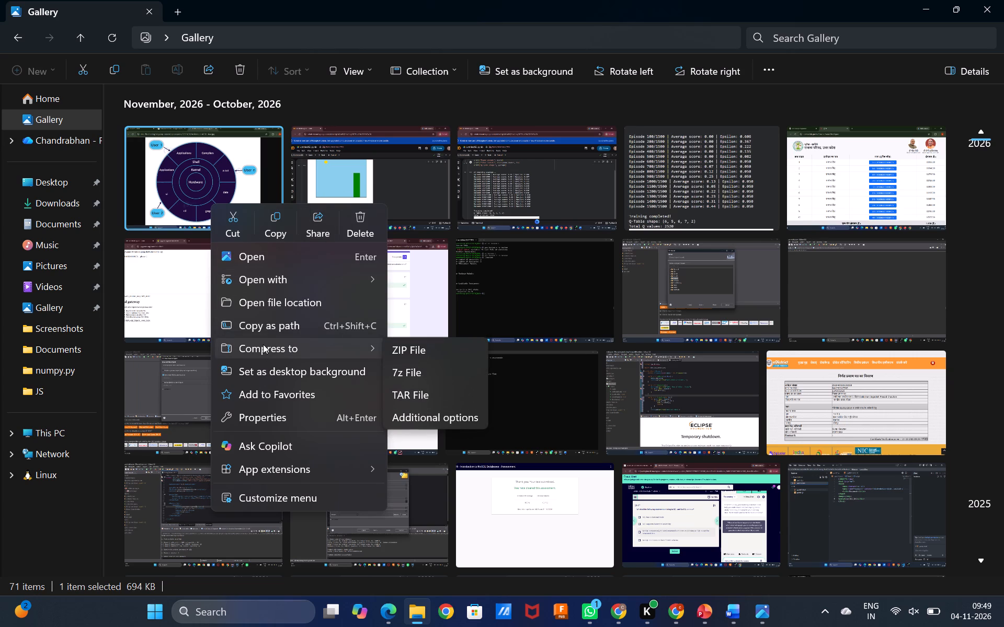
pyautogui.click(166, 173)
pyautogui.doubleClick(166, 173)
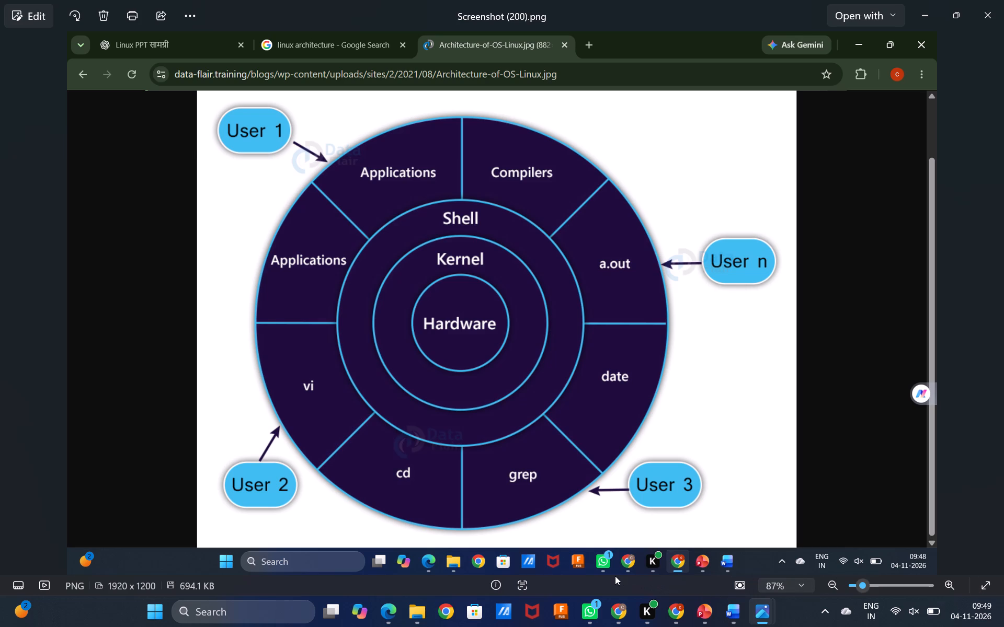
pyautogui.click(192, 18)
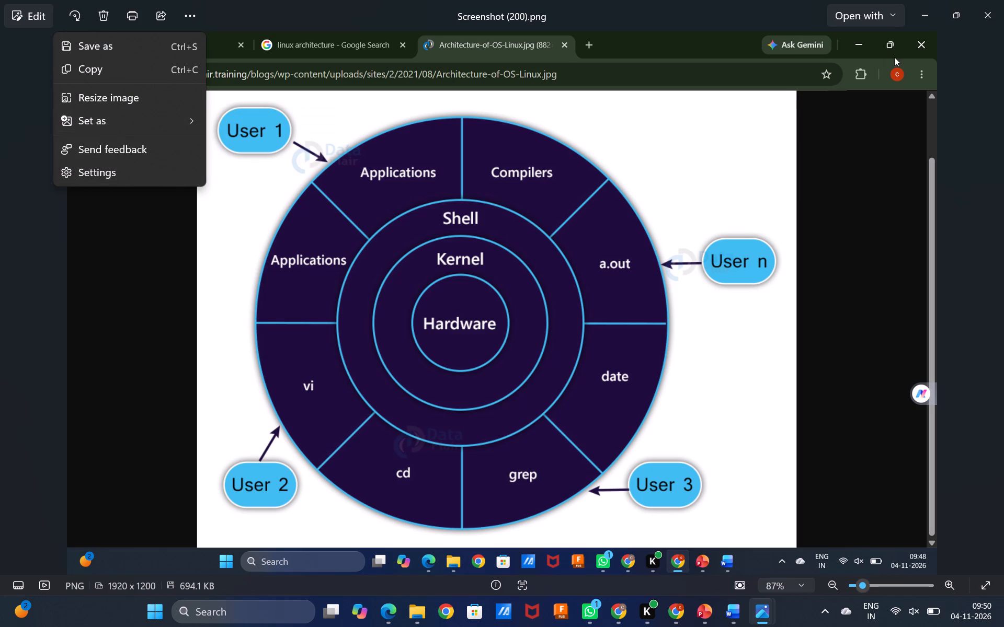
pyautogui.click(915, 48)
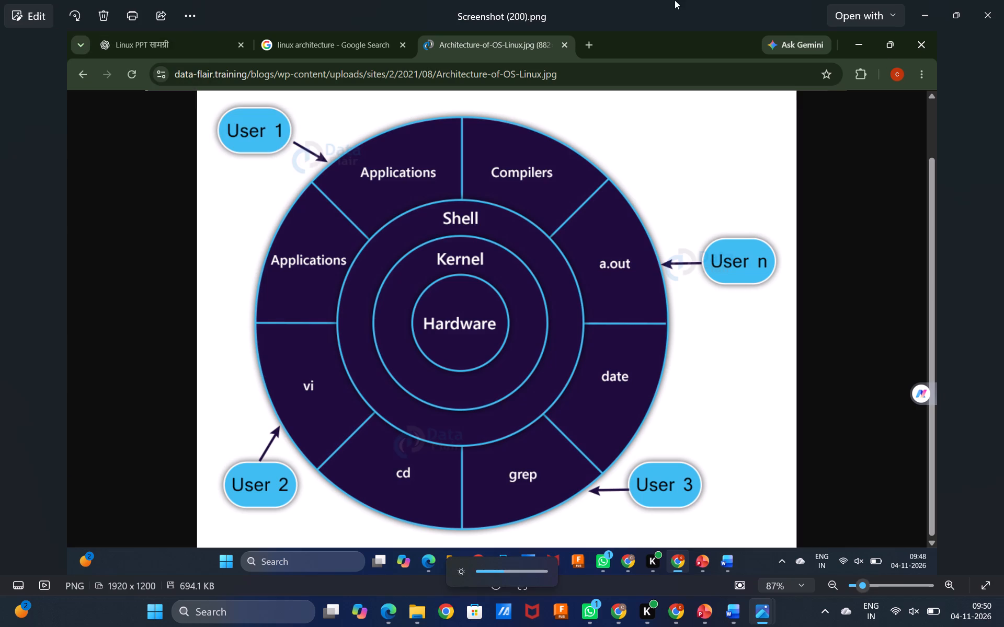
pyautogui.click(364, 46)
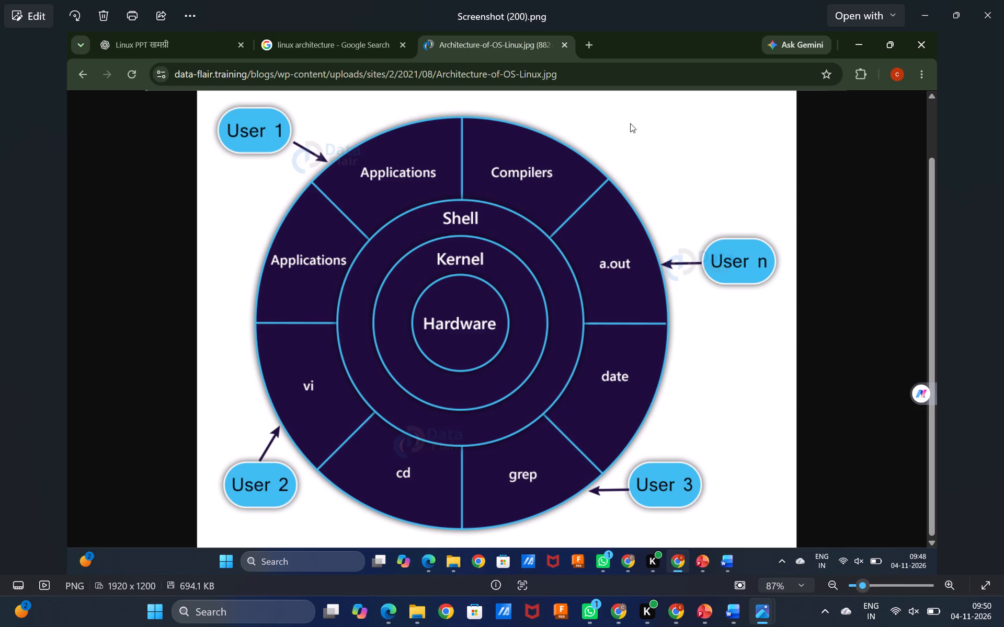
pyautogui.click(736, 228)
# Crop the screenshot to only the white diagram area, 1270 x 960, save it over the original file and close Photos.
pyautogui.click(39, 14)
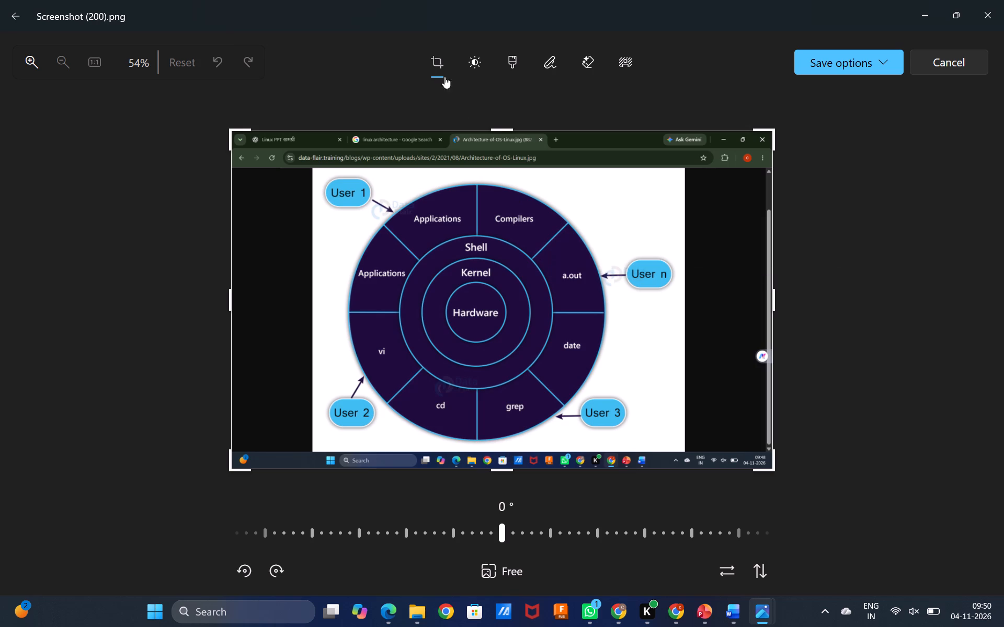
pyautogui.moveTo(501, 129); pyautogui.dragTo(500, 173)
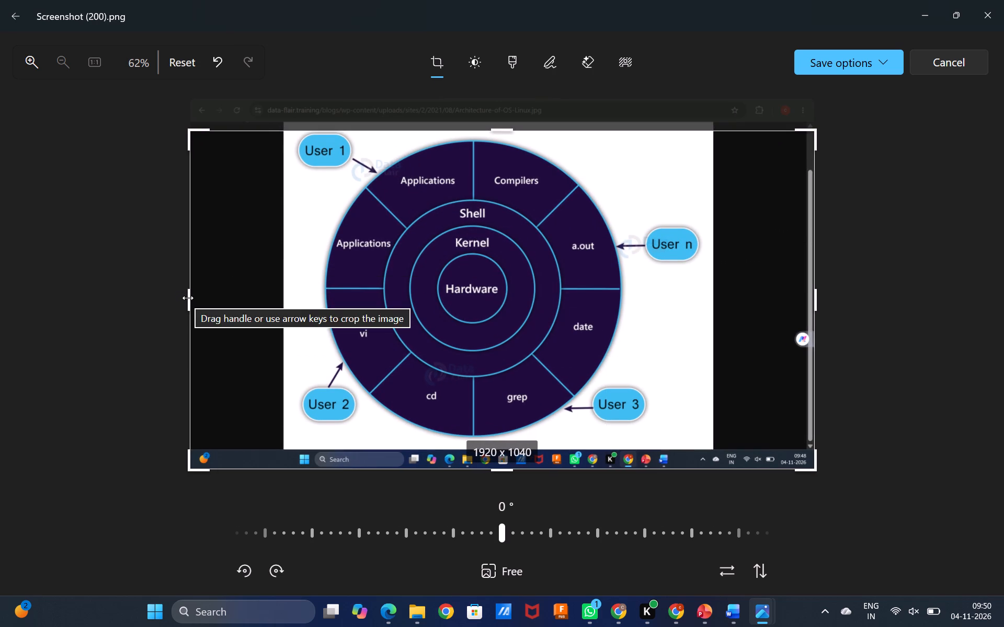
pyautogui.moveTo(188, 298); pyautogui.dragTo(291, 313)
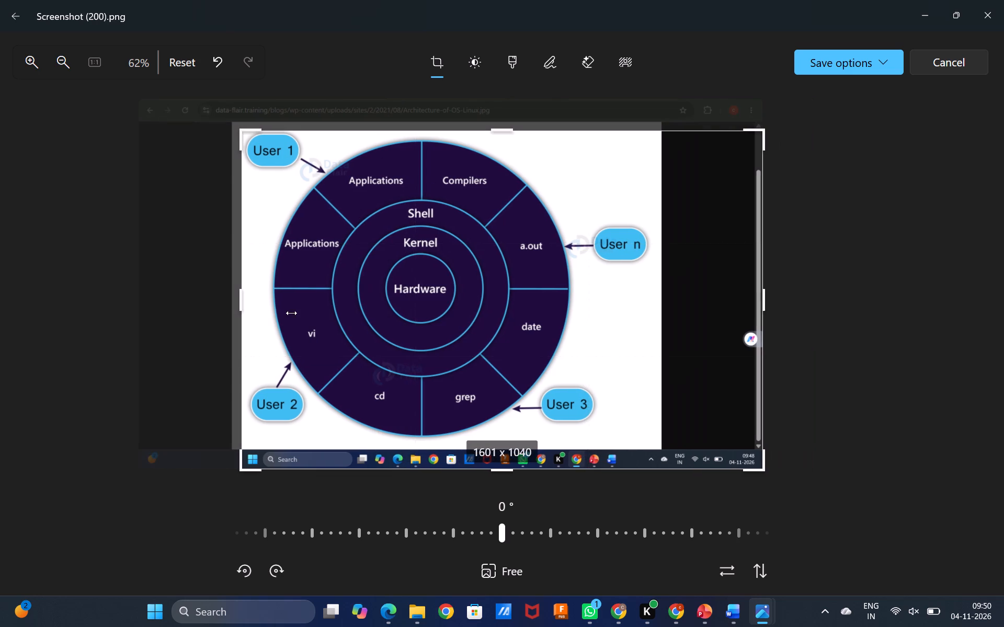
pyautogui.moveTo(506, 469); pyautogui.dragTo(506, 454)
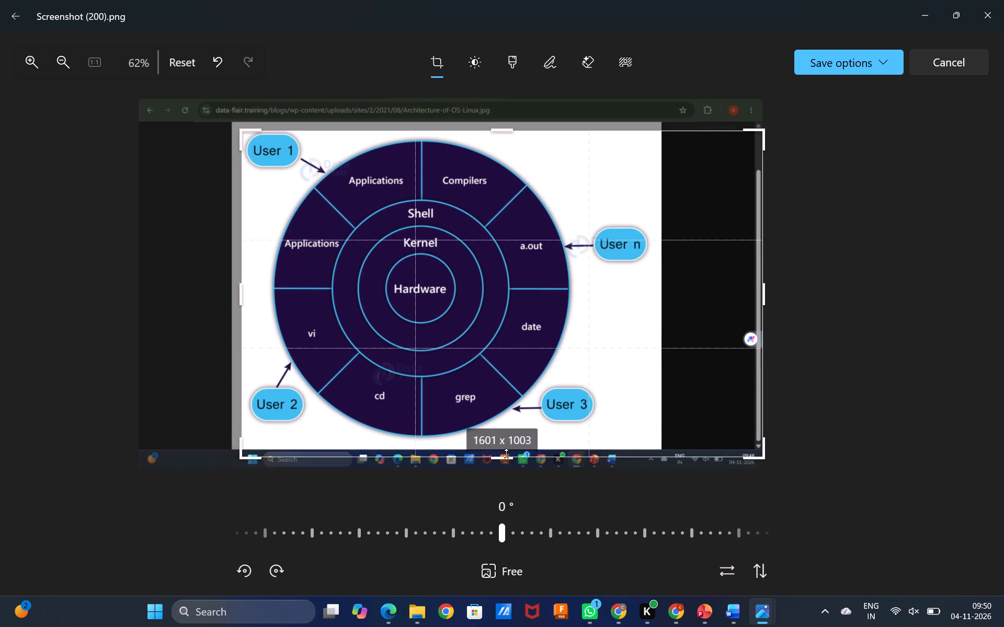
pyautogui.moveTo(506, 454); pyautogui.dragTo(506, 443)
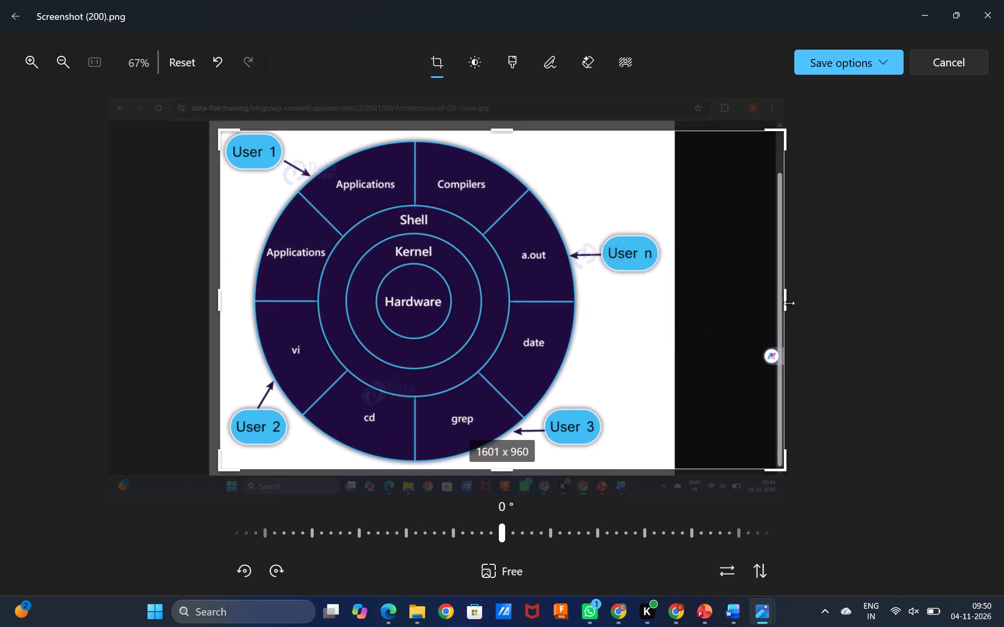
pyautogui.moveTo(792, 300); pyautogui.dragTo(783, 298)
pyautogui.click(783, 298)
pyautogui.moveTo(783, 298); pyautogui.dragTo(670, 301)
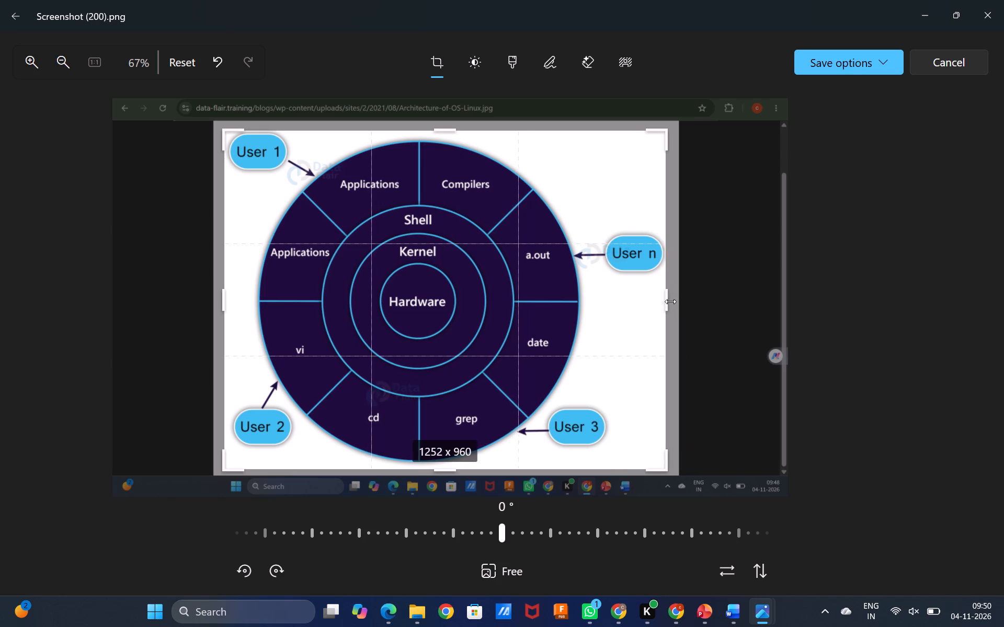
pyautogui.moveTo(670, 301); pyautogui.dragTo(676, 302)
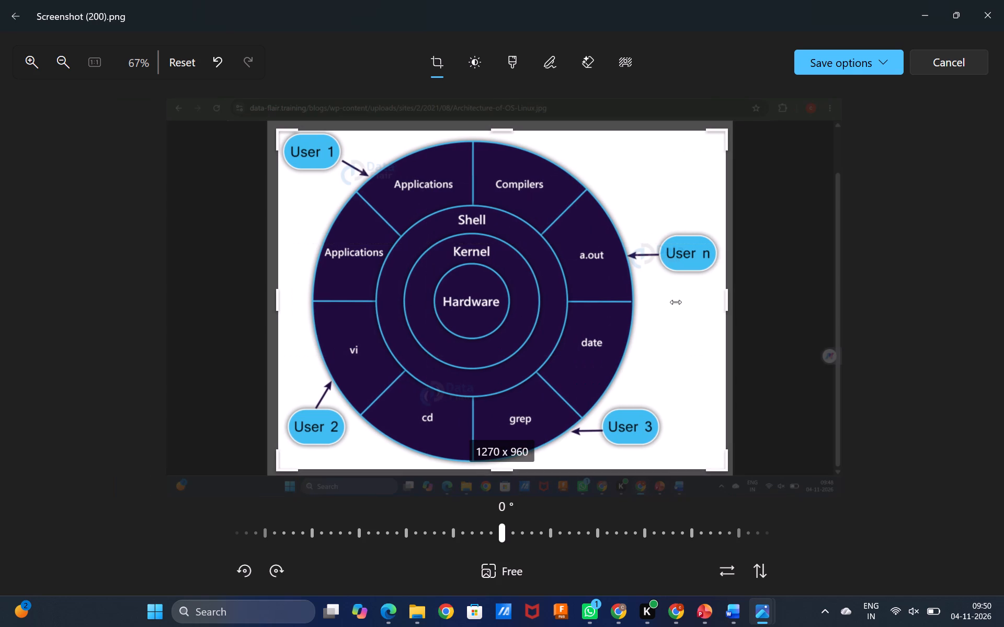
pyautogui.press('Return')
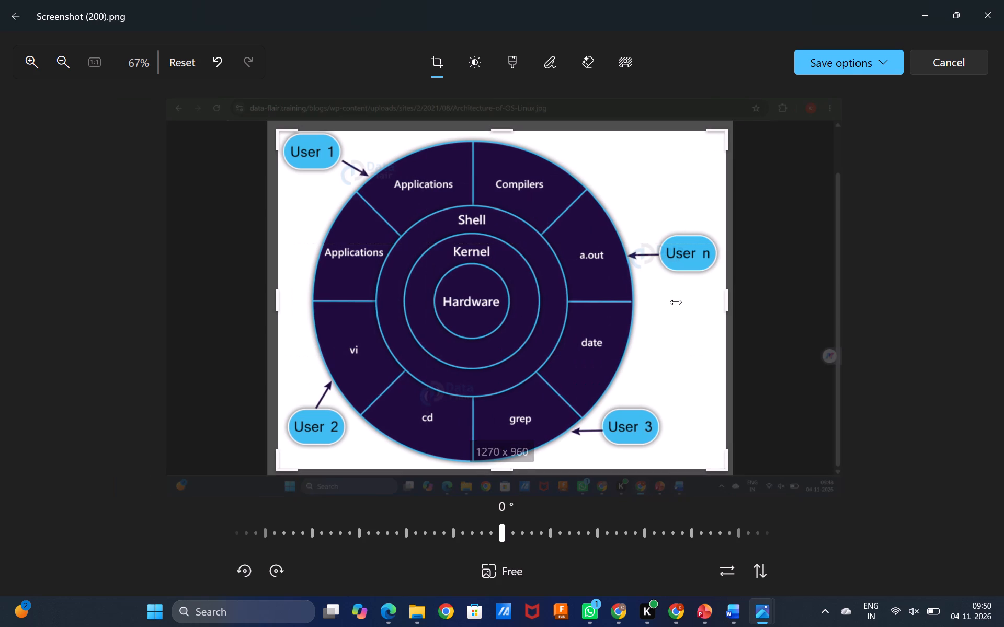
pyautogui.click(878, 57)
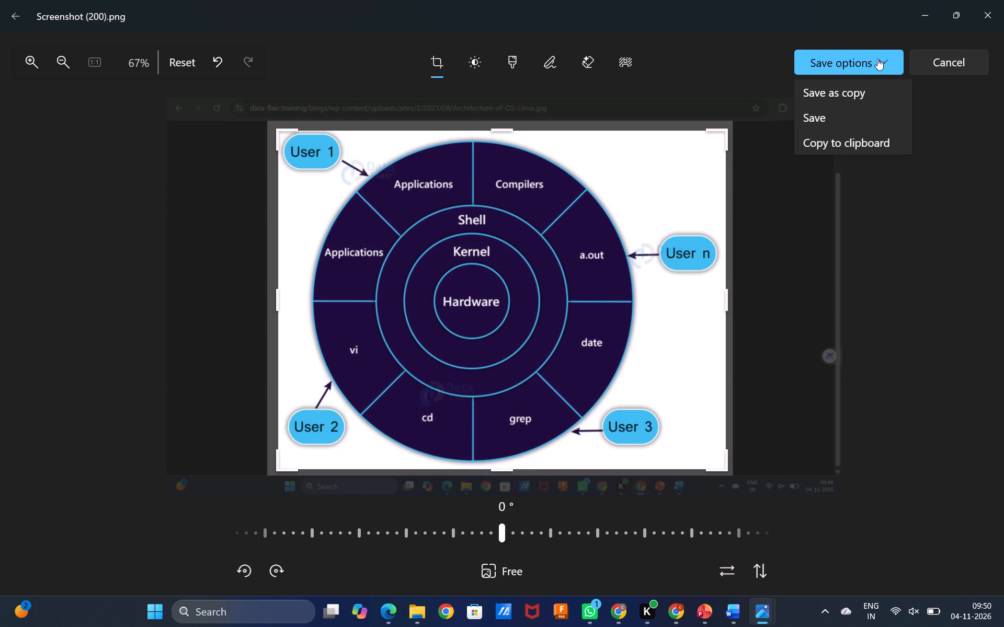
pyautogui.click(817, 114)
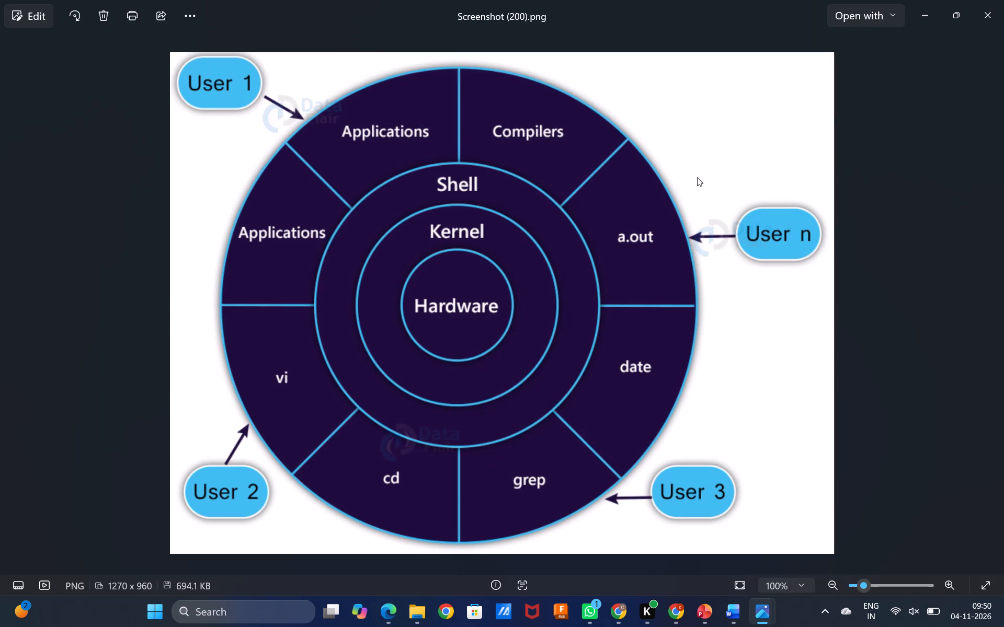
pyautogui.click(989, 15)
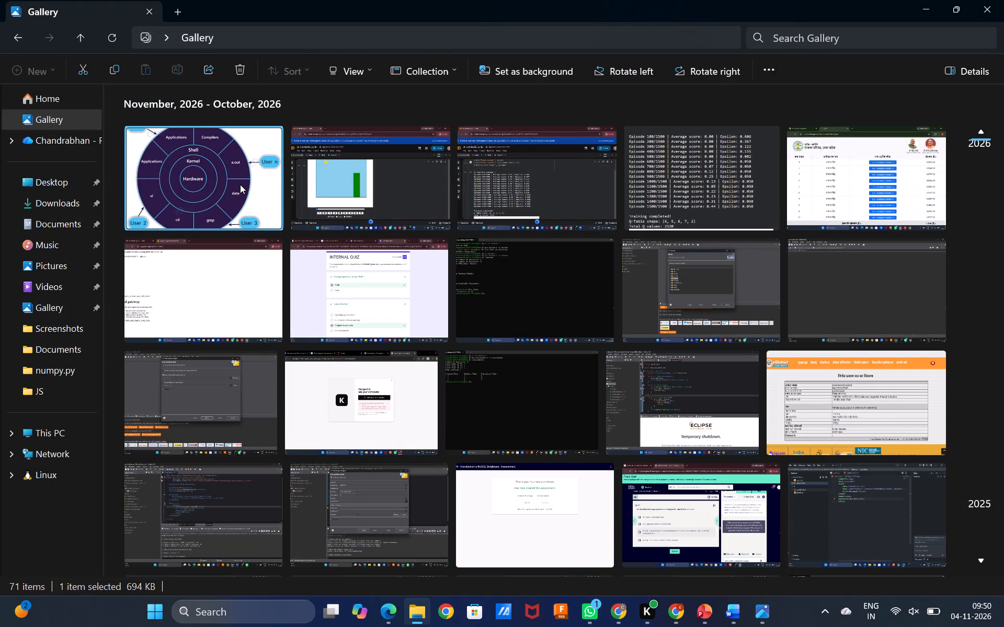
# Copy the cropped diagram image from the Gallery and paste it onto the Linux Architecture slide in PowerPoint.
pyautogui.rightClick(240, 184)
pyautogui.click(315, 210)
pyautogui.click(711, 623)
pyautogui.click(561, 469)
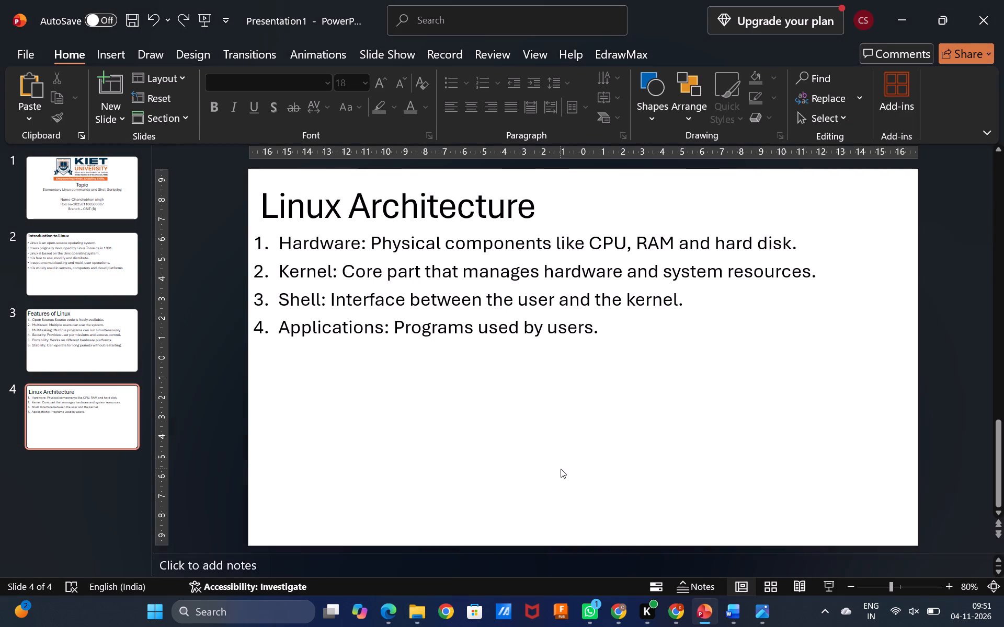
pyautogui.hotkey('ctrl', 'v')
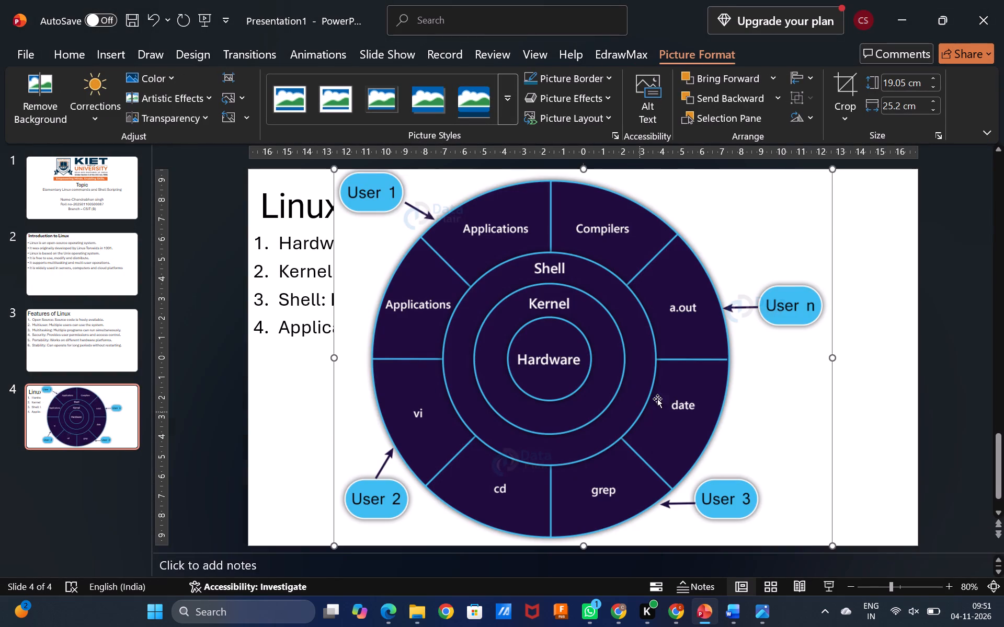
# Shrink the architecture diagram's height to 9.79 cm, keeping its 25.2 cm width, and place it just below the numbered list.
pyautogui.moveTo(582, 171); pyautogui.dragTo(555, 277)
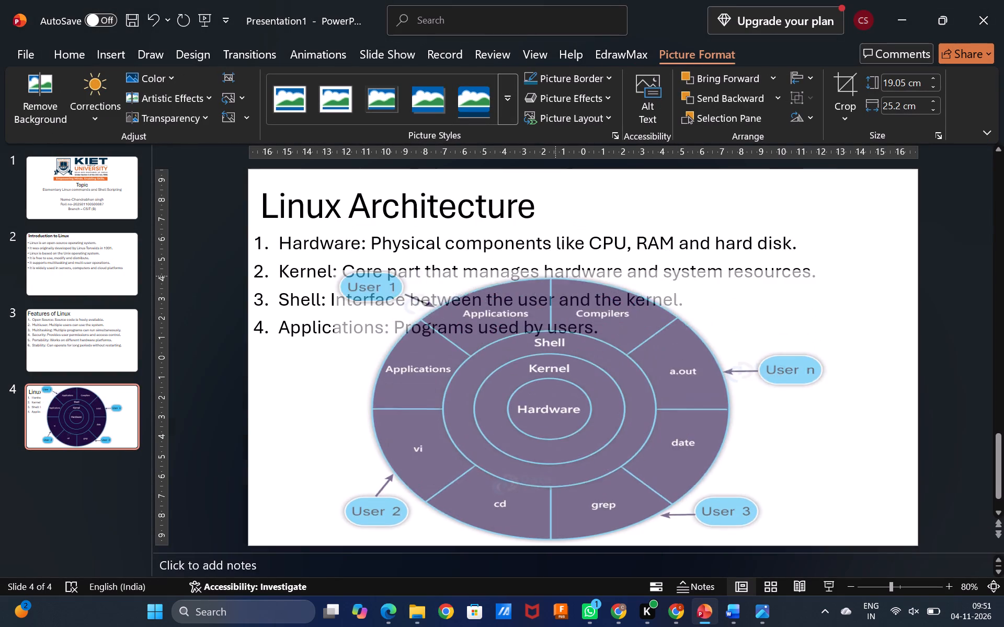
pyautogui.moveTo(555, 277); pyautogui.dragTo(528, 352)
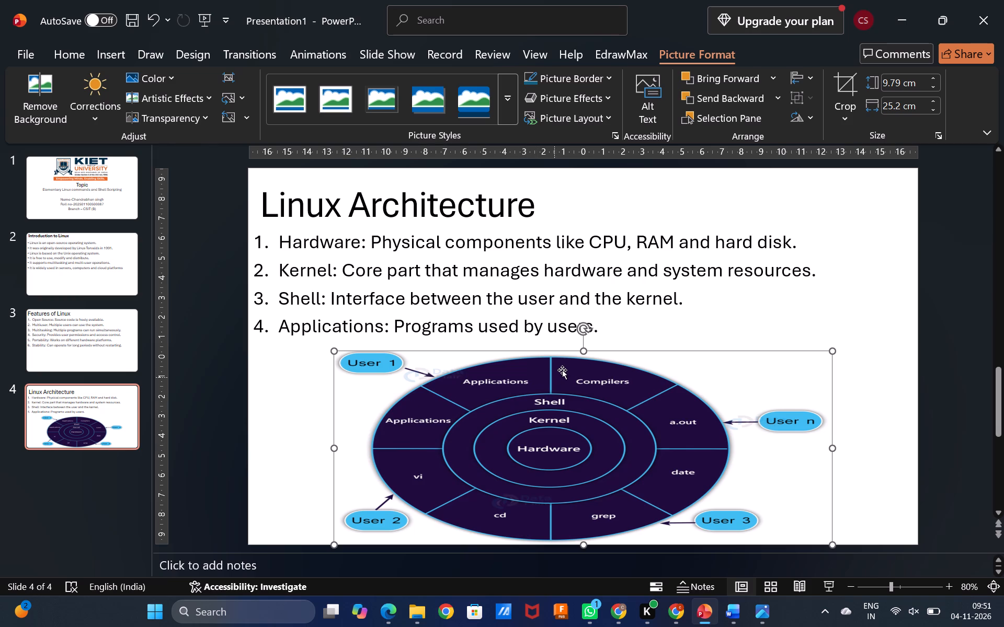
pyautogui.moveTo(587, 351); pyautogui.dragTo(587, 340)
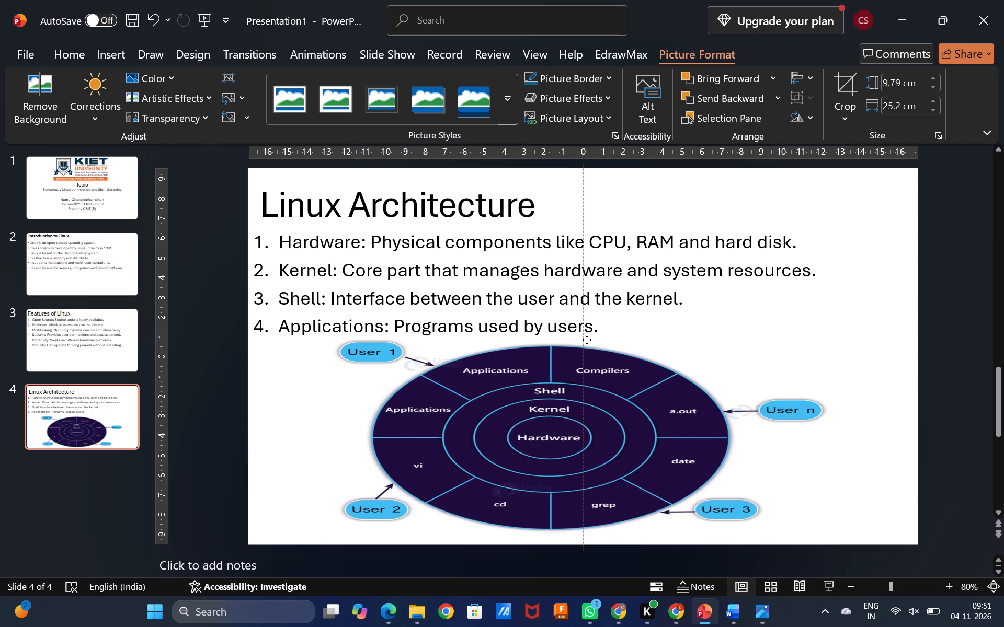
pyautogui.moveTo(587, 340); pyautogui.dragTo(584, 336)
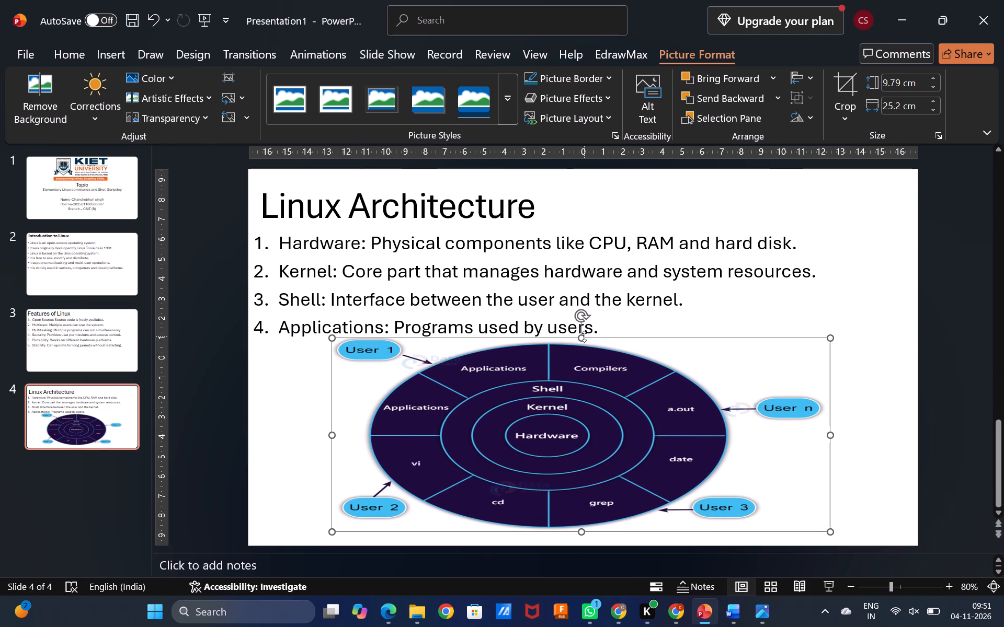
pyautogui.click(887, 452)
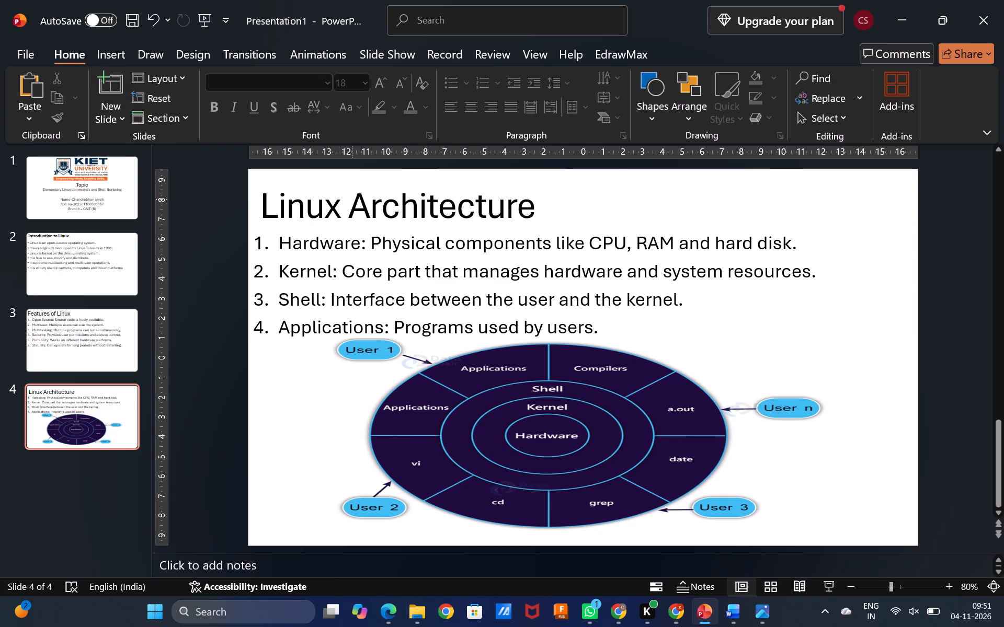
# Add a fifth slide with title and subtitle placeholders after the Linux Architecture slide.
pyautogui.click(120, 114)
pyautogui.click(151, 188)
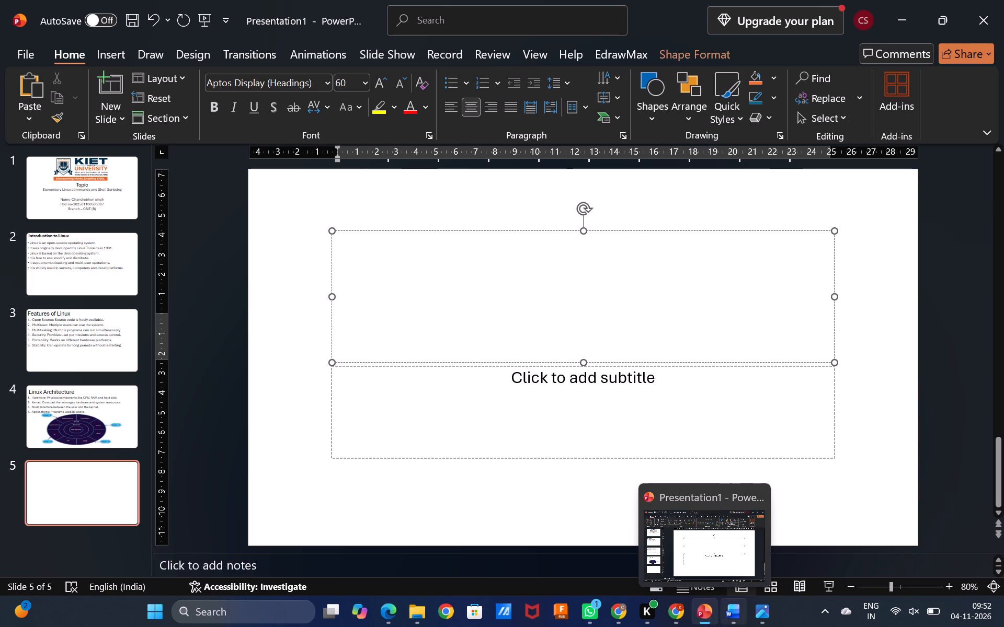
pyautogui.click(679, 616)
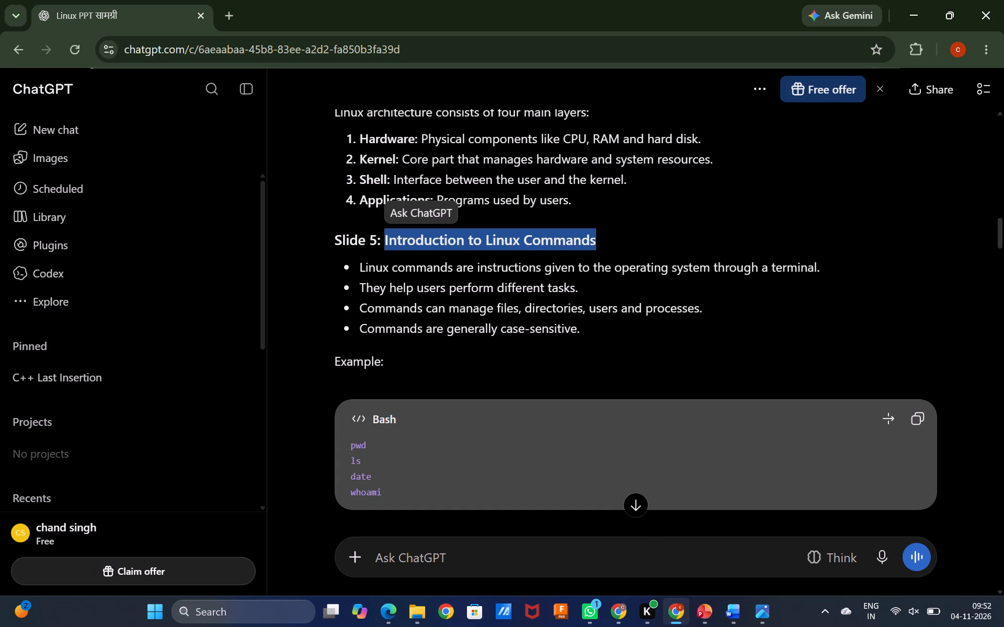
pyautogui.click(701, 616)
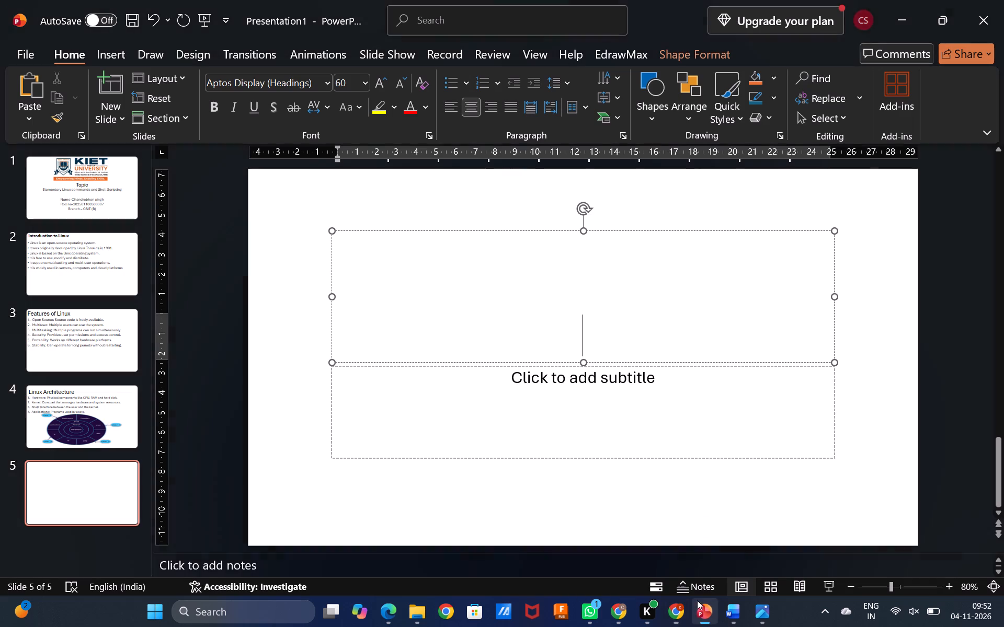
pyautogui.hotkey('ctrl', 'v')
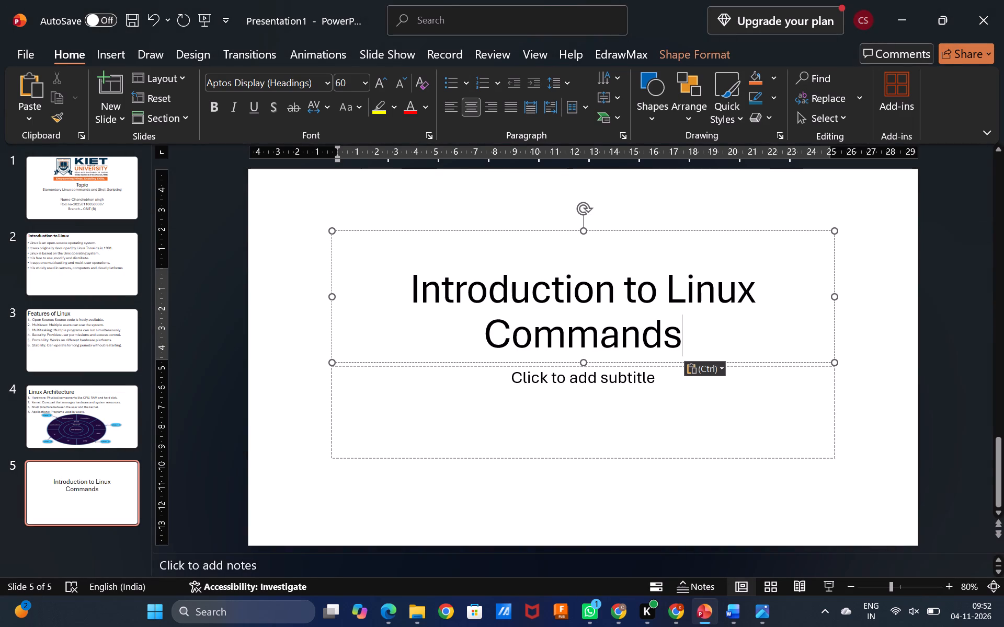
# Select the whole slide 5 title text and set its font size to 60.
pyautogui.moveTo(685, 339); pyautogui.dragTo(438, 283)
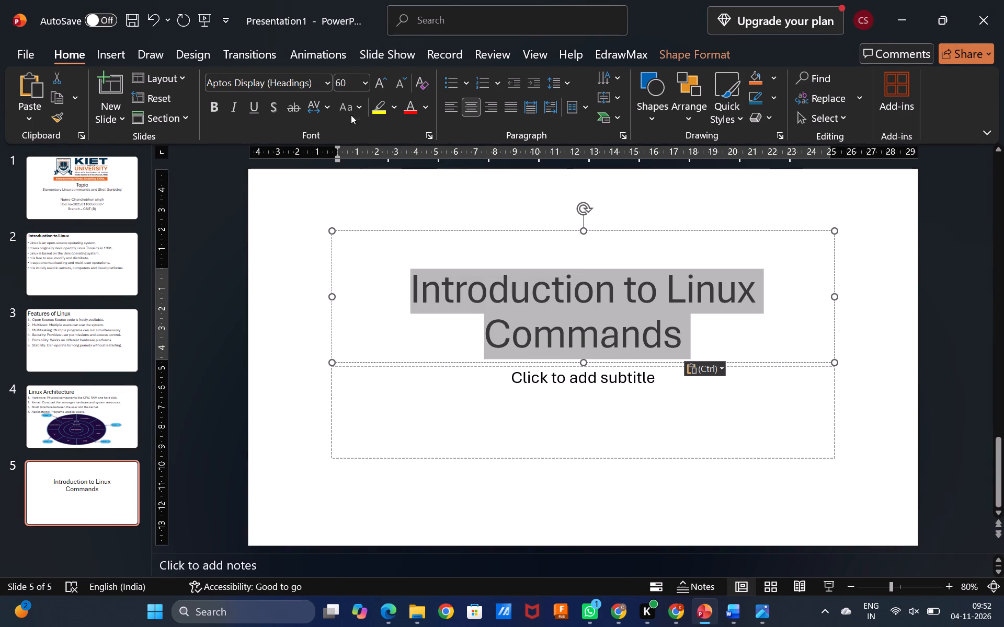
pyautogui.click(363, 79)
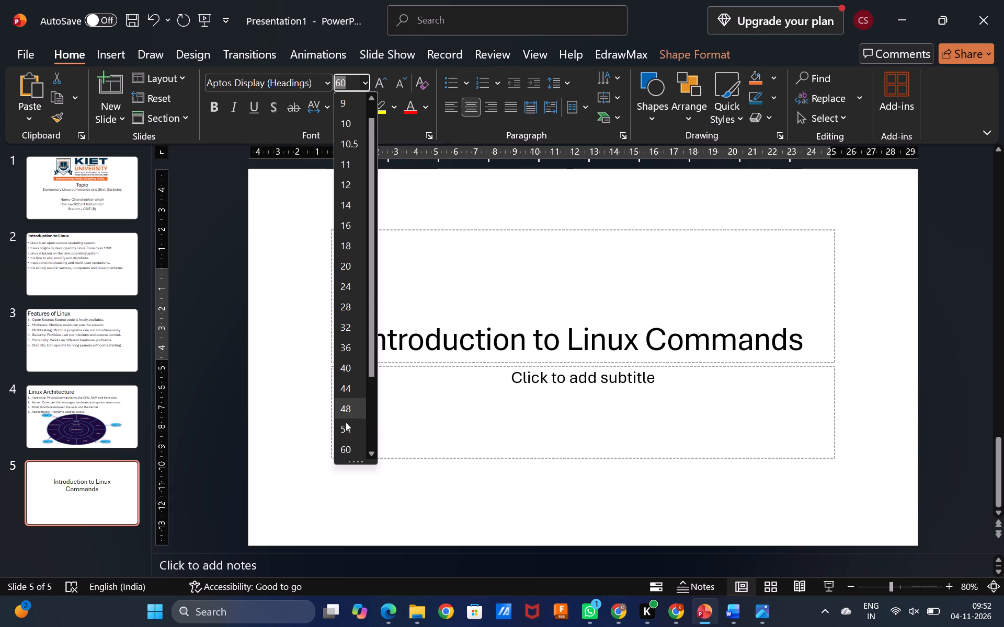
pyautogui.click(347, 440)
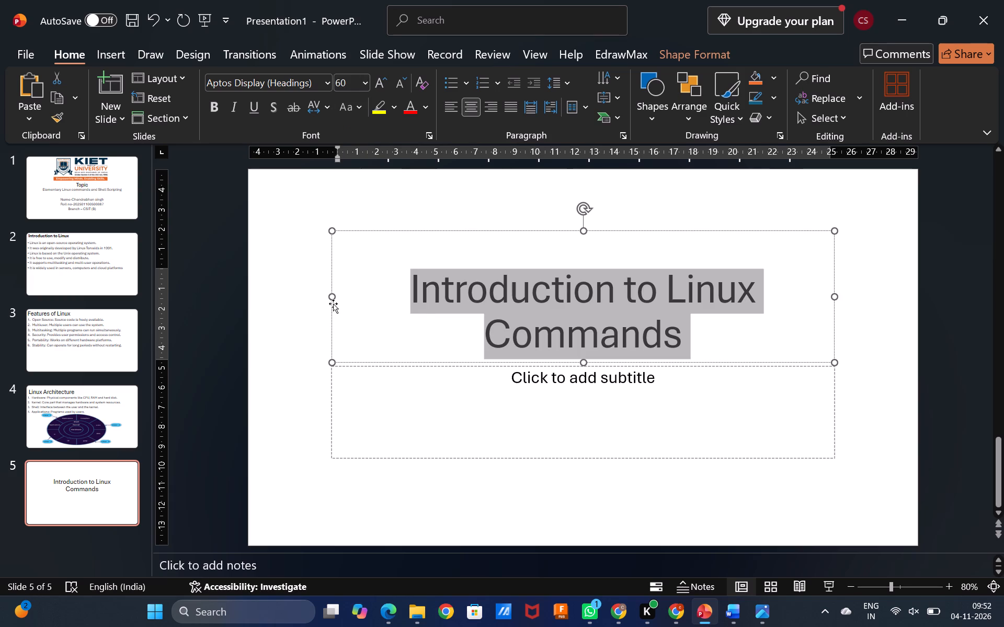
# Resize slide 5's title box into a one-line strip along the slide's top edge, starting at its left edge.
pyautogui.moveTo(334, 296); pyautogui.dragTo(250, 298)
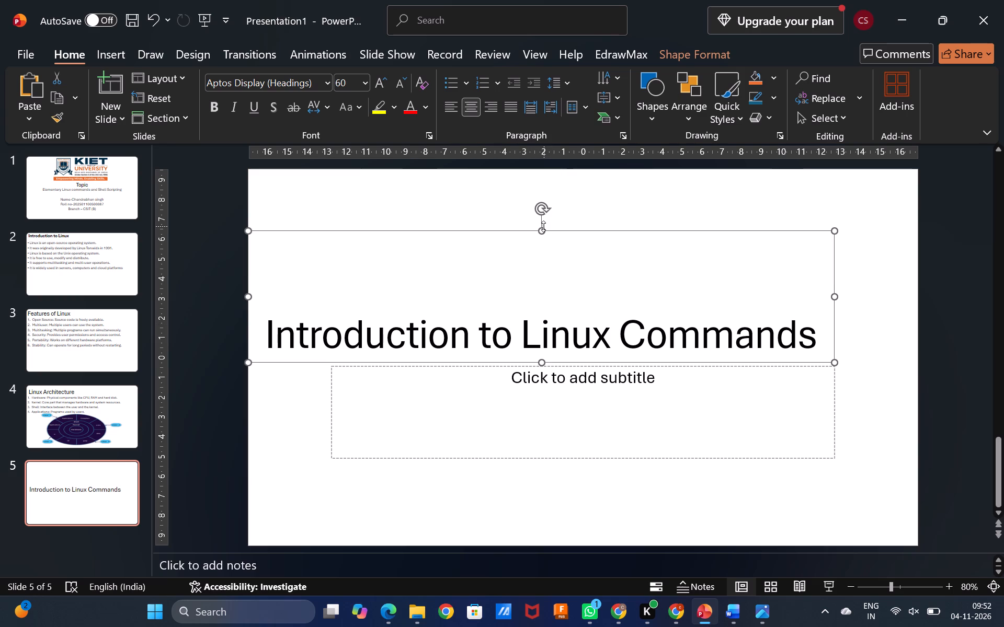
pyautogui.moveTo(542, 231); pyautogui.dragTo(541, 171)
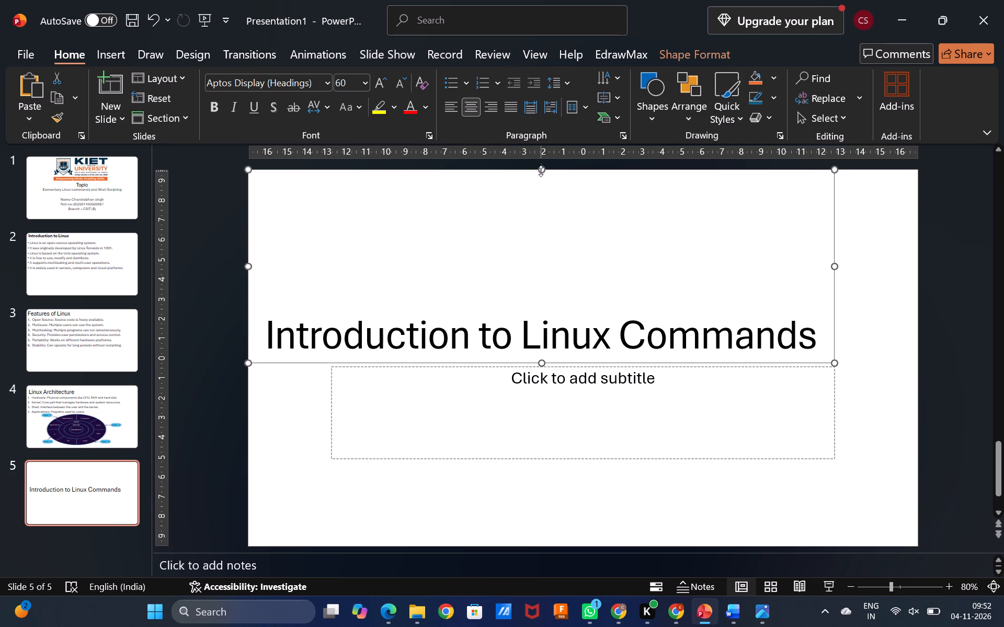
pyautogui.moveTo(543, 364); pyautogui.dragTo(539, 321)
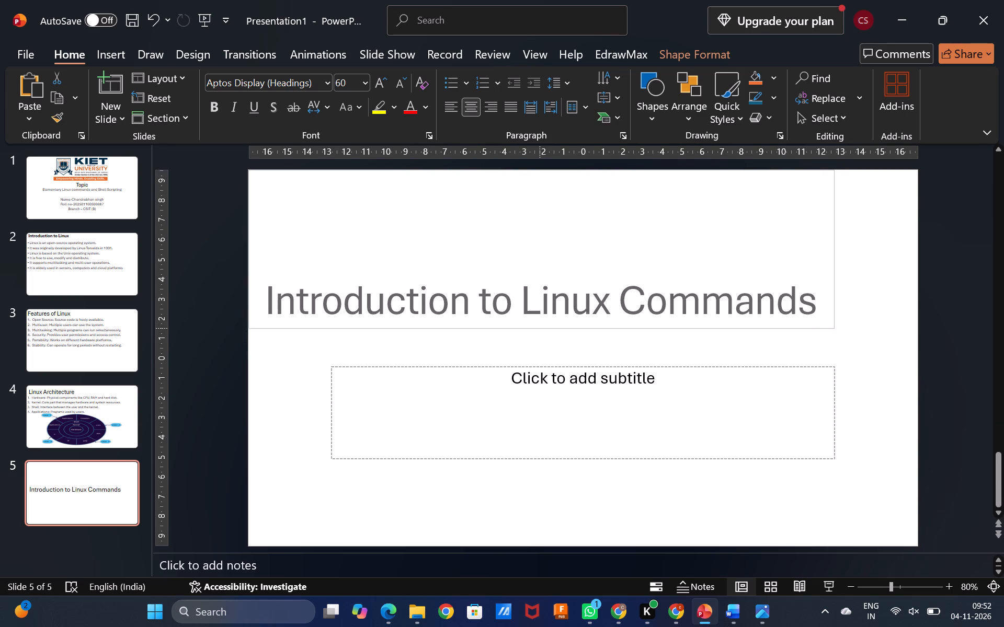
pyautogui.moveTo(539, 321); pyautogui.dragTo(519, 220)
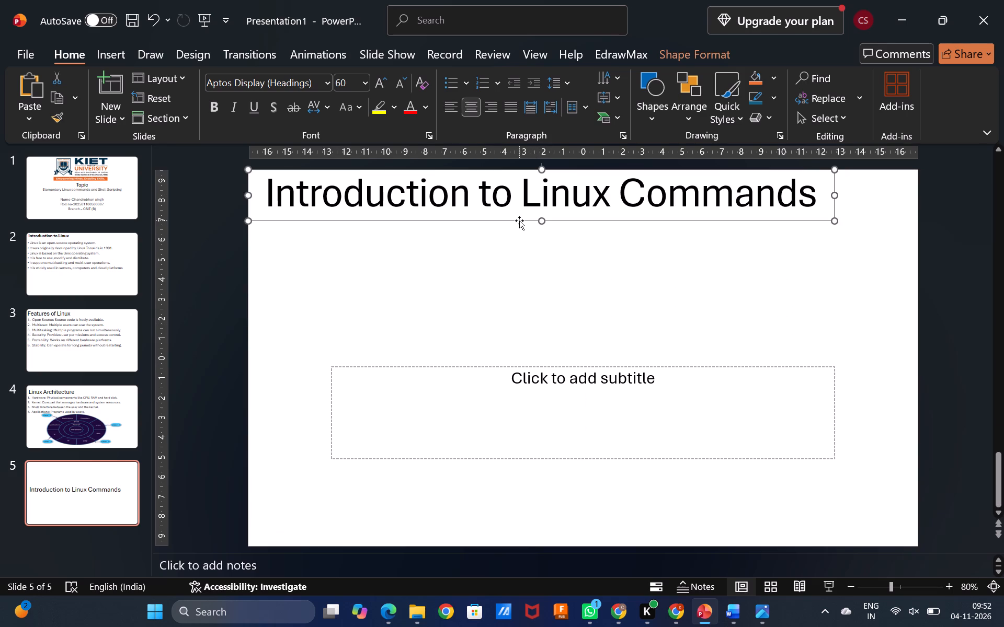
# Enlarge slide 5's subtitle placeholder to fill the full slide width and all the space below the title.
pyautogui.click(574, 390)
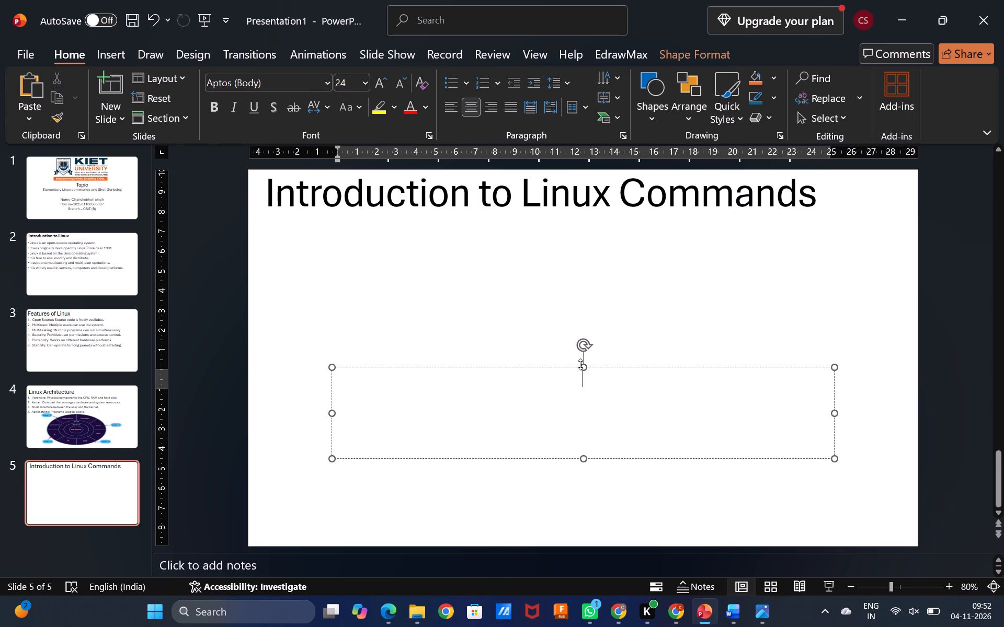
pyautogui.moveTo(585, 368); pyautogui.dragTo(575, 213)
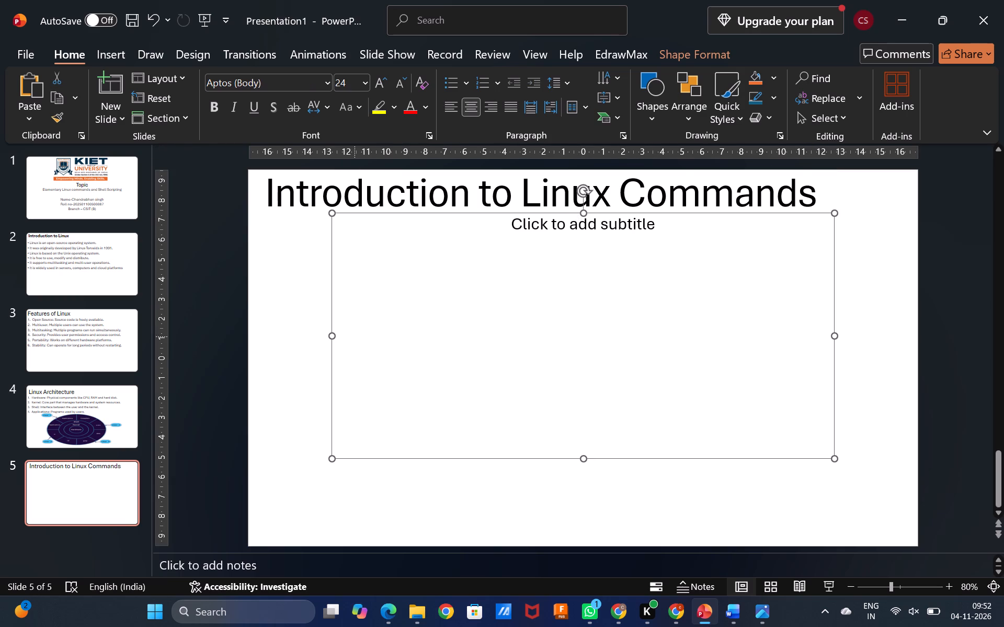
pyautogui.moveTo(330, 337); pyautogui.dragTo(255, 335)
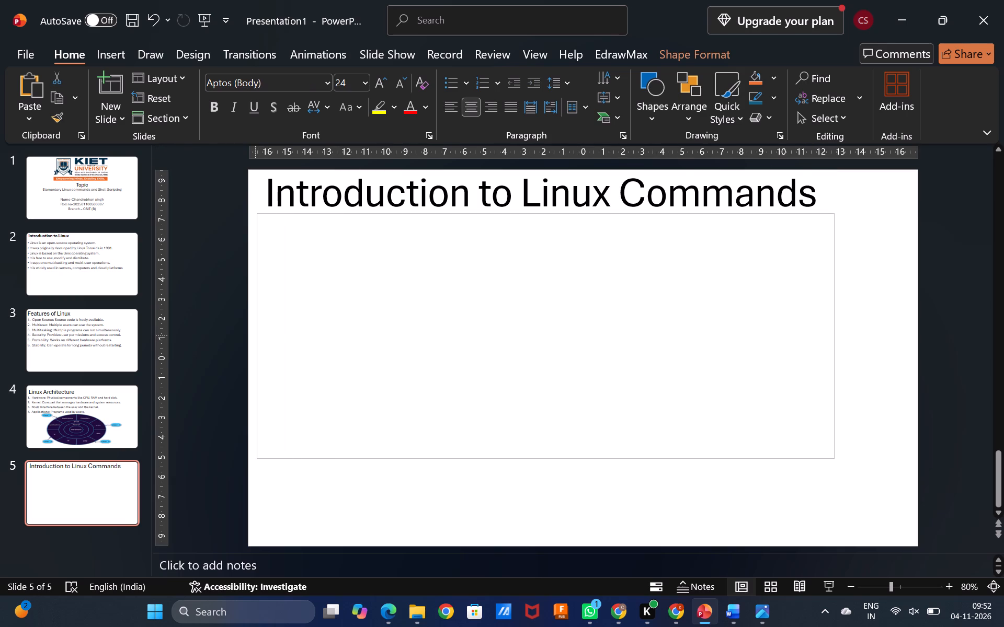
pyautogui.moveTo(255, 335); pyautogui.dragTo(250, 336)
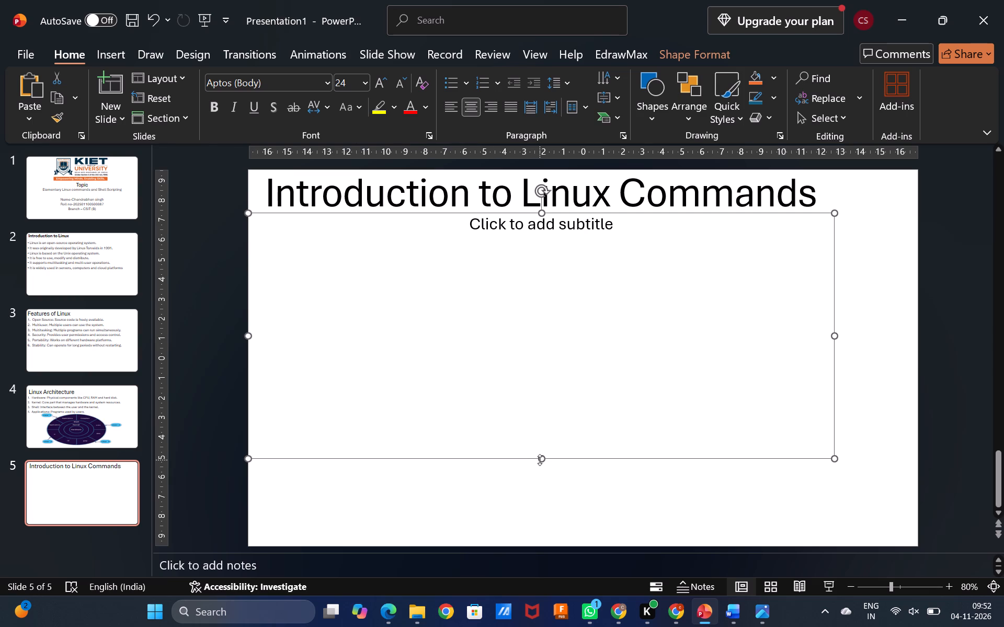
pyautogui.moveTo(540, 460); pyautogui.dragTo(542, 549)
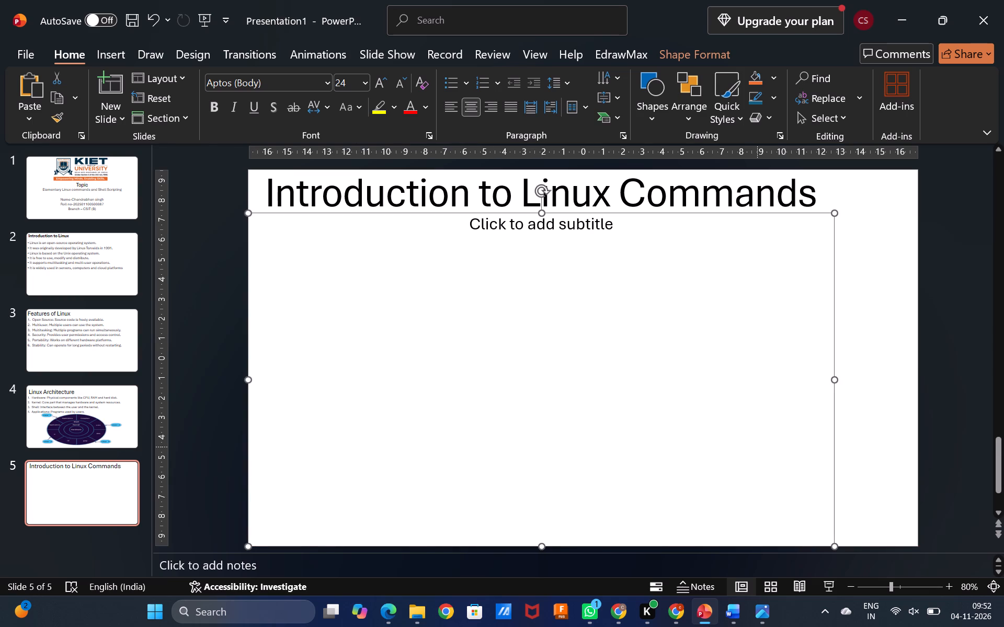
pyautogui.moveTo(833, 382); pyautogui.dragTo(916, 375)
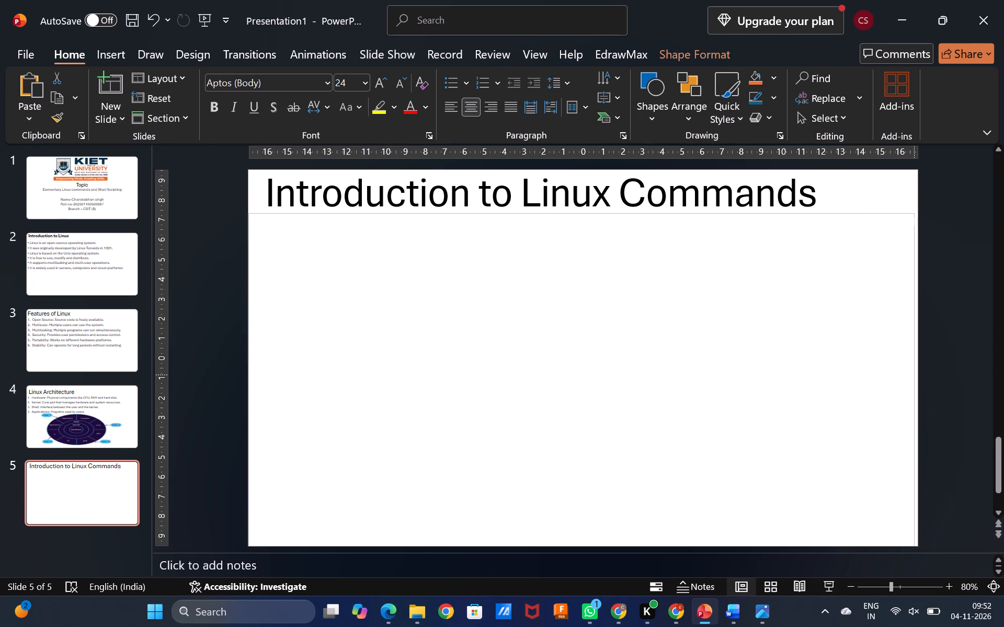
pyautogui.moveTo(916, 375); pyautogui.dragTo(921, 375)
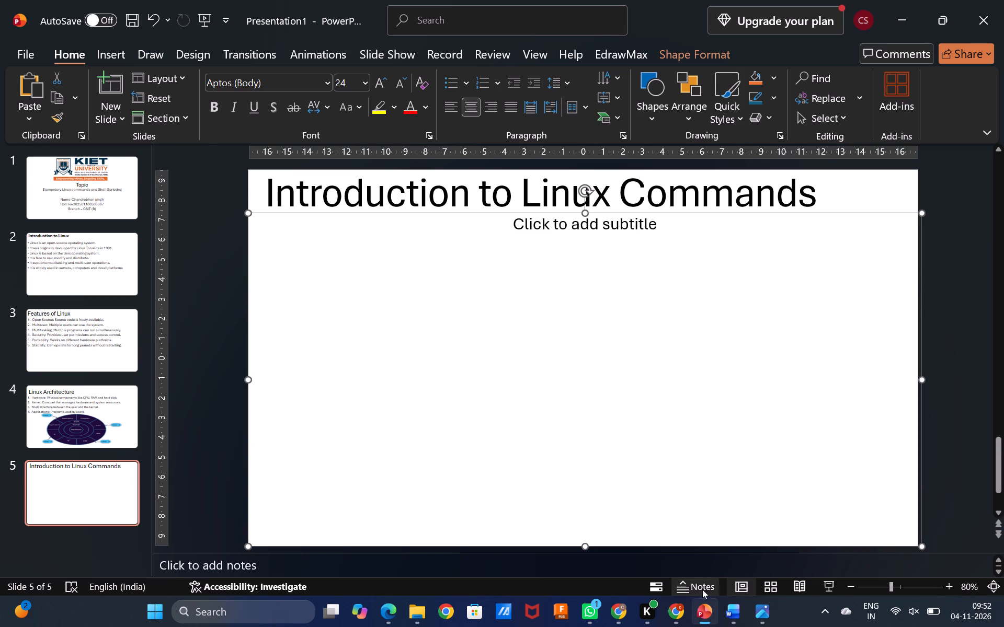
# Copy the four bullet points under "Introduction to Linux Commands" from the ChatGPT answer in Chrome and paste them into slide 5's subtitle placeholder in PowerPoint.
pyautogui.click(660, 546)
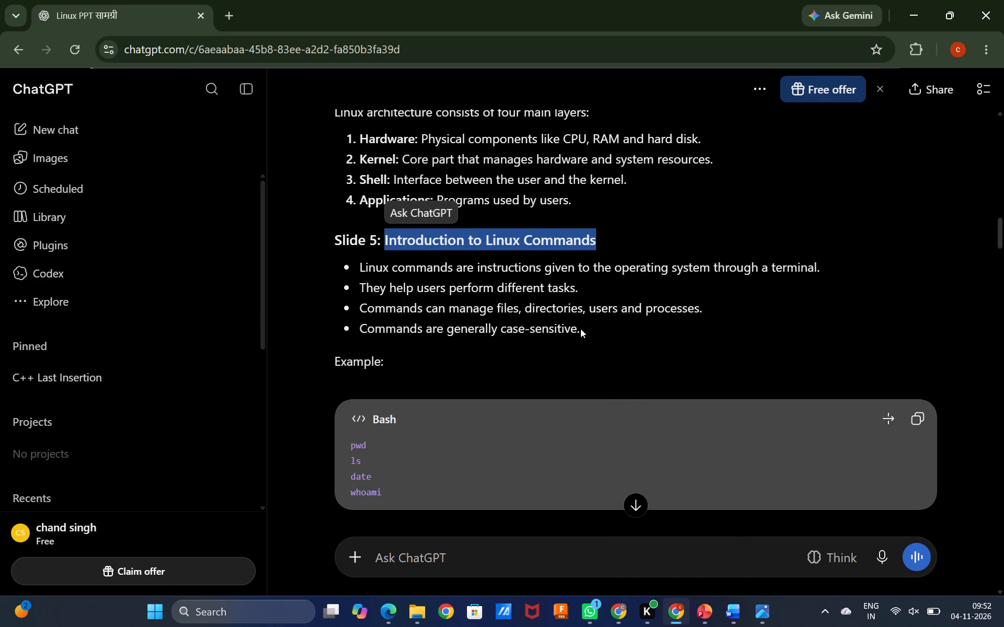
pyautogui.moveTo(579, 334); pyautogui.dragTo(579, 326)
pyautogui.moveTo(579, 326); pyautogui.dragTo(563, 321)
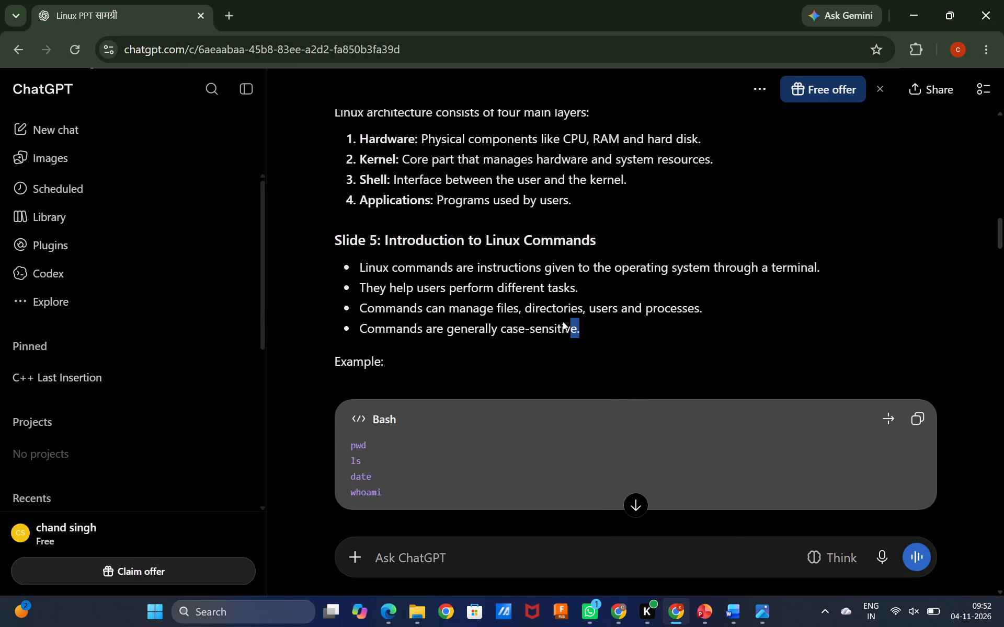
pyautogui.moveTo(563, 321); pyautogui.dragTo(349, 271)
pyautogui.hotkey('ctrl', 'c')
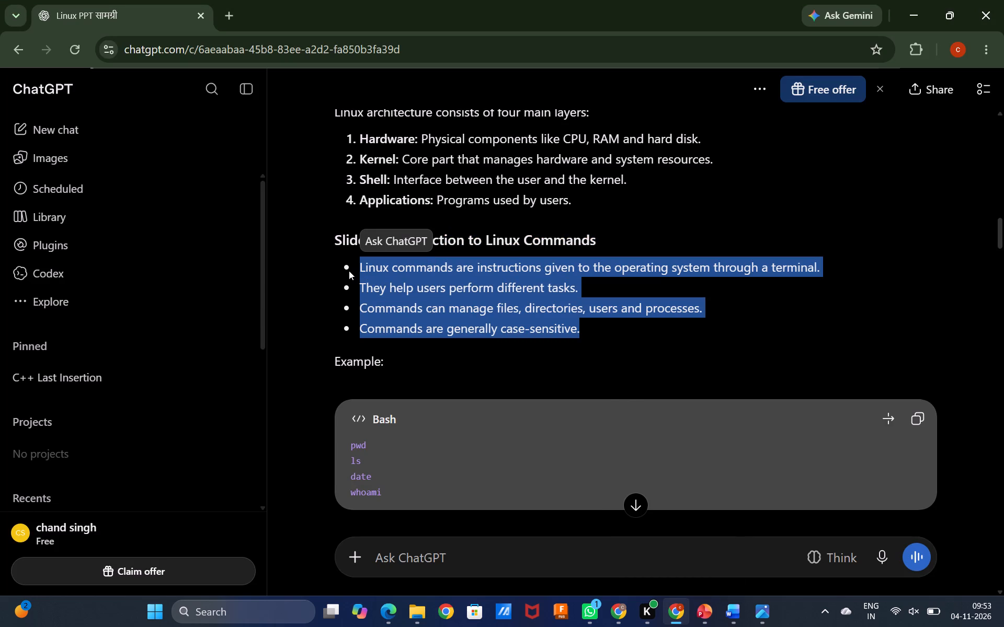
pyautogui.click(704, 608)
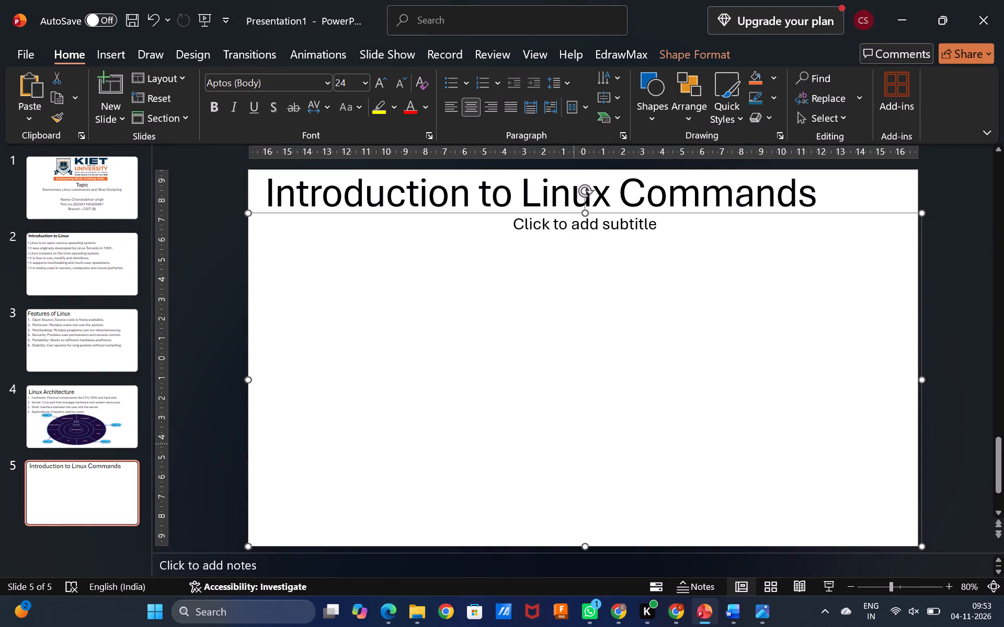
pyautogui.hotkey('ctrl', 'v')
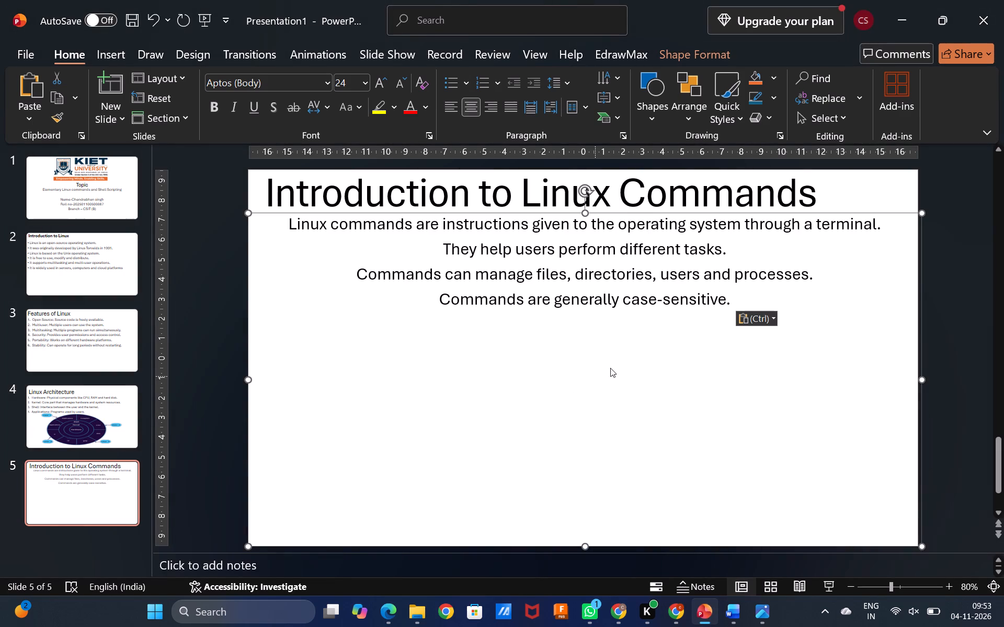
# Format slide 5's four pasted body lines as a left-aligned numbered list at font size 32.
pyautogui.moveTo(727, 304); pyautogui.dragTo(291, 226)
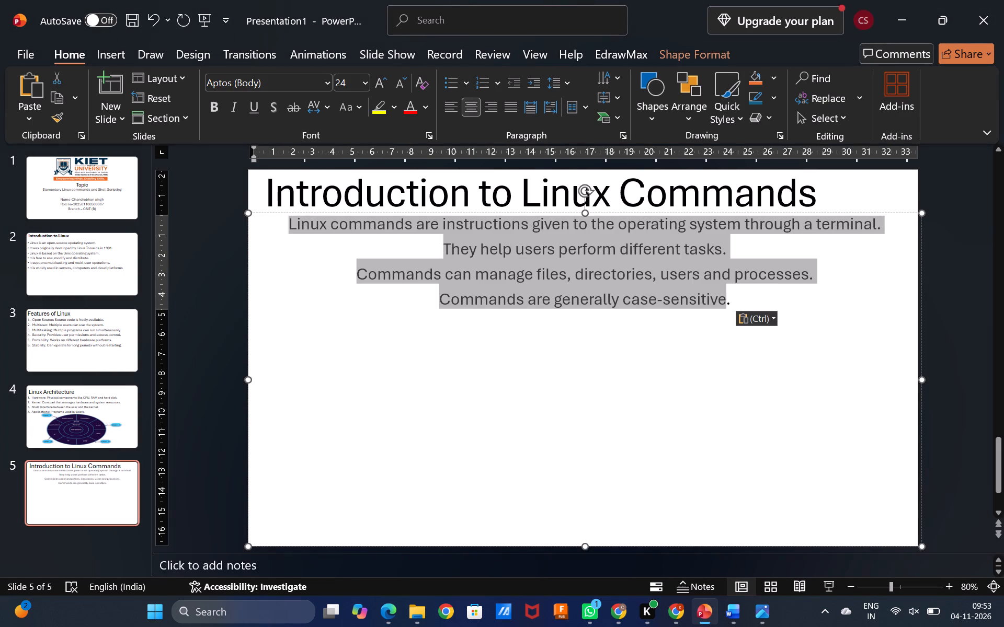
pyautogui.moveTo(291, 226); pyautogui.dragTo(290, 225)
pyautogui.click(460, 107)
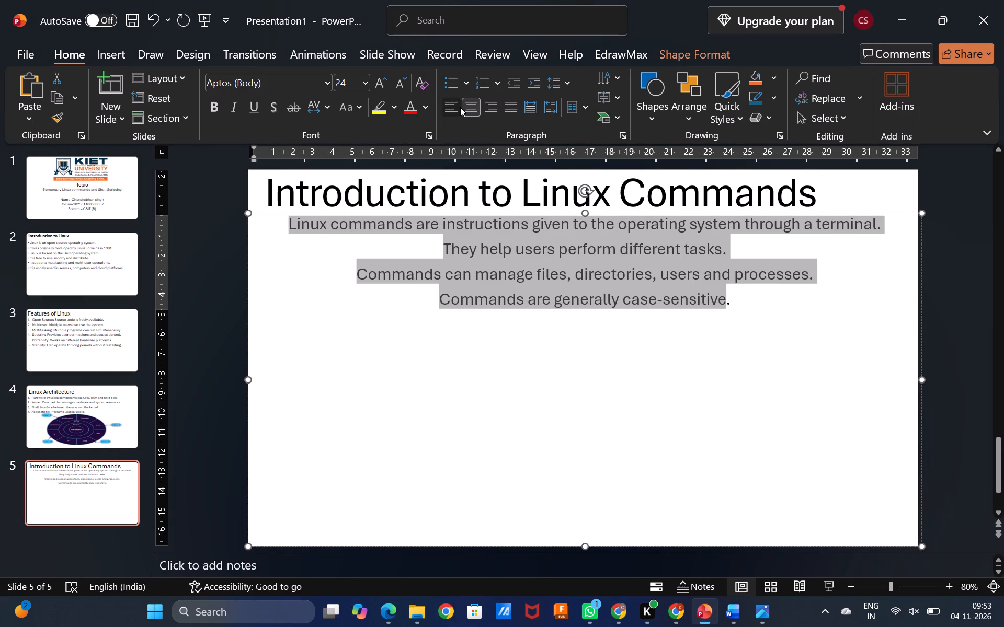
pyautogui.click(490, 80)
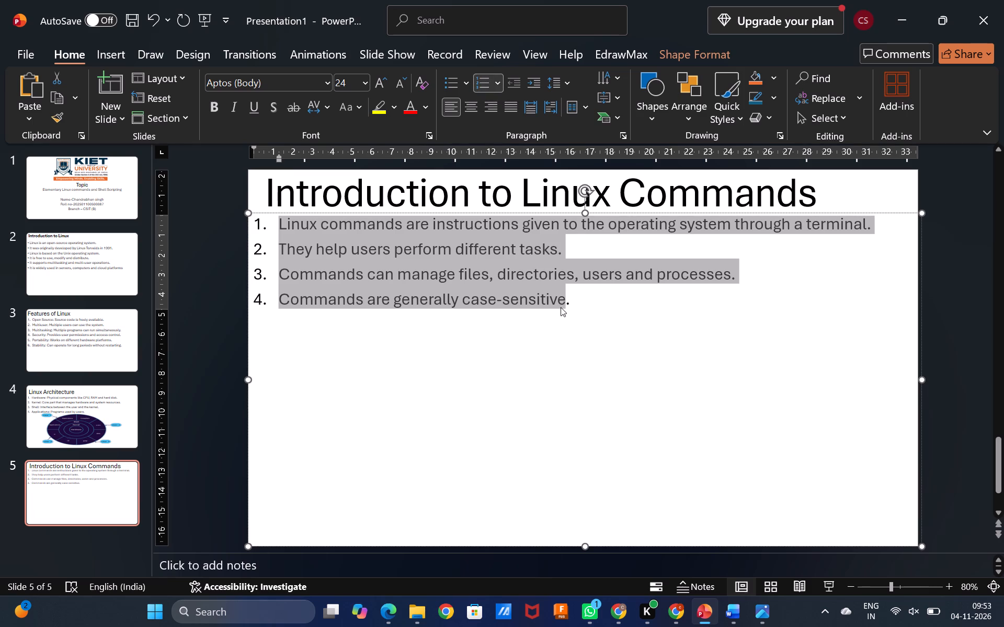
pyautogui.click(367, 85)
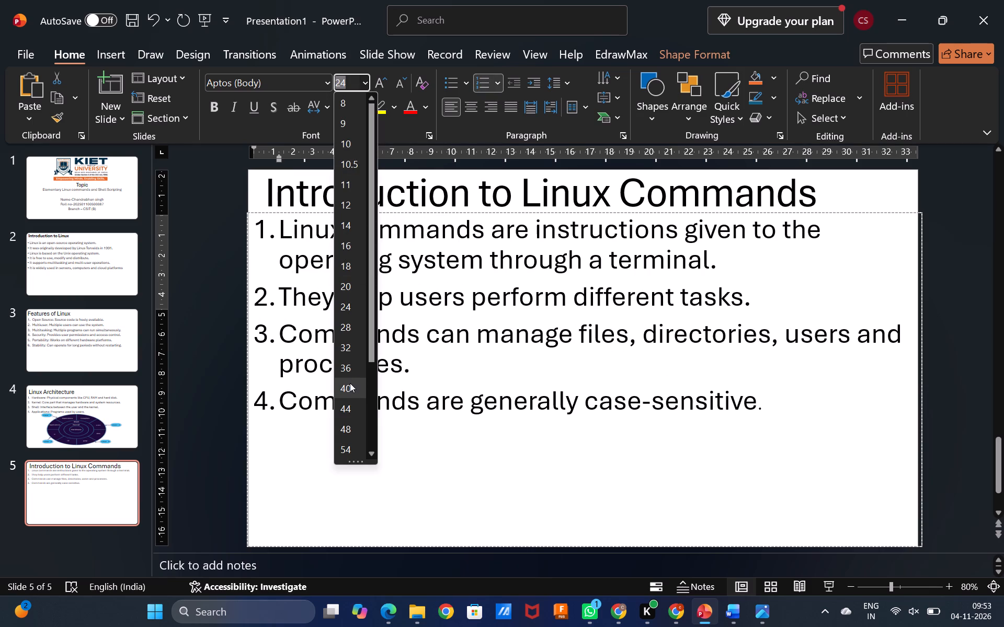
pyautogui.click(344, 347)
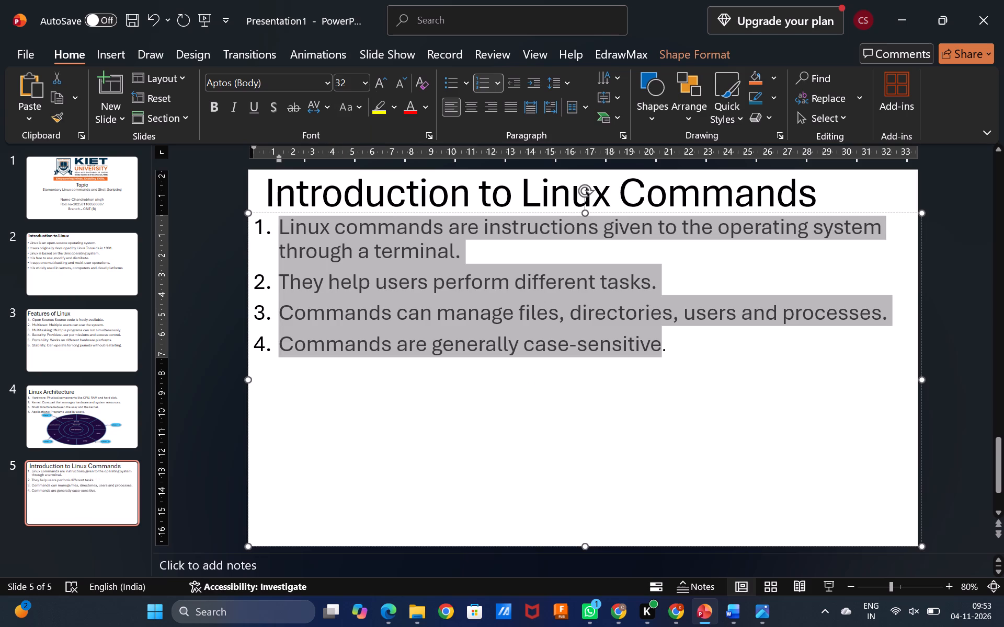
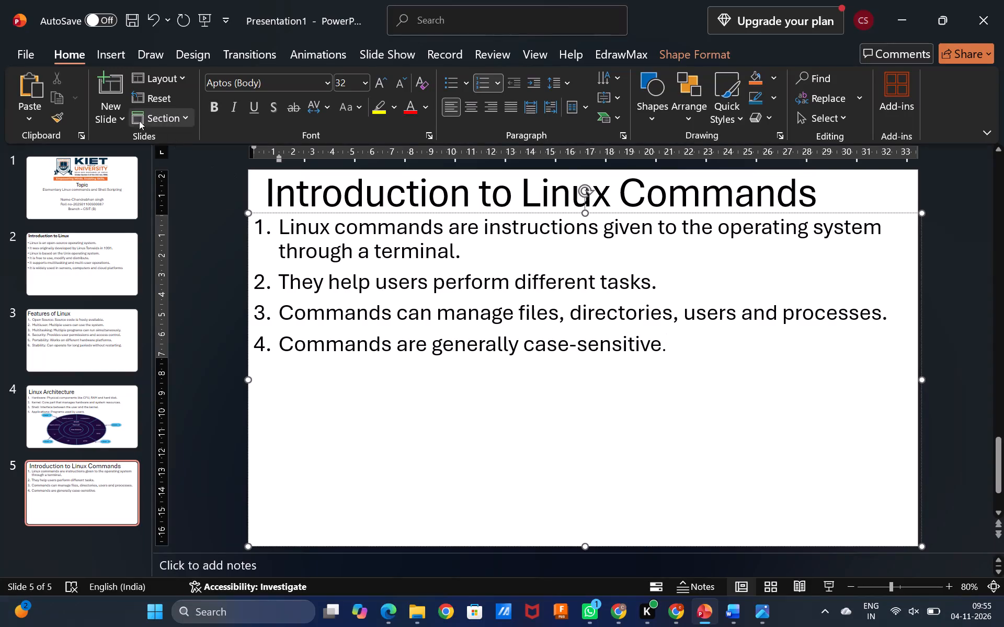
# Add a new slide with title and subtitle placeholders after slide 5.
pyautogui.click(122, 118)
pyautogui.click(163, 180)
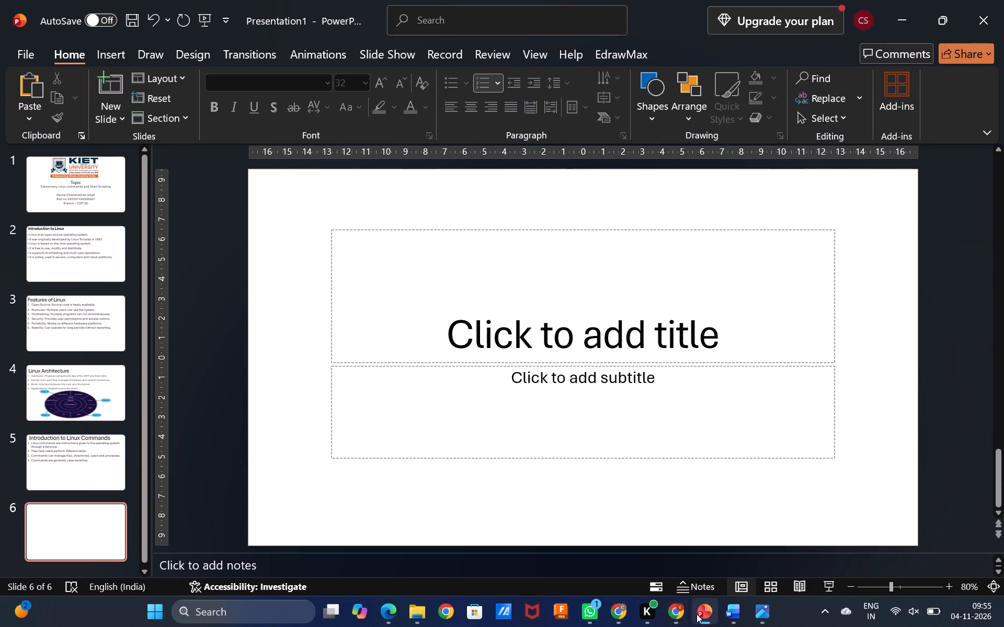
# In Chrome, copy the example commands pwd, ls, date and whoami from the Bash block under Slide 5 in the ChatGPT answer.
pyautogui.click(677, 613)
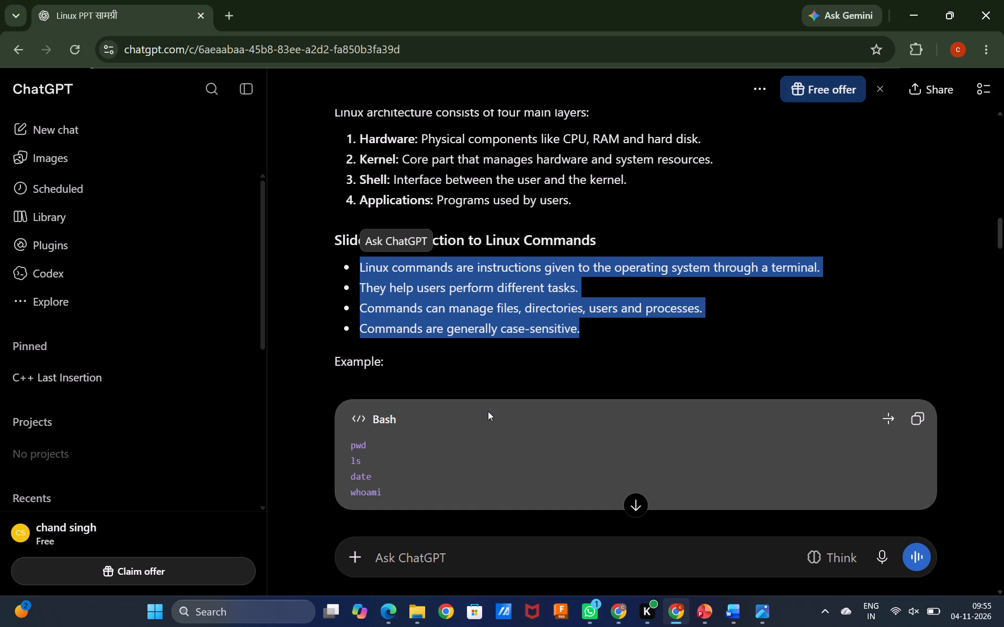
pyautogui.scroll(-2, 390, 493)
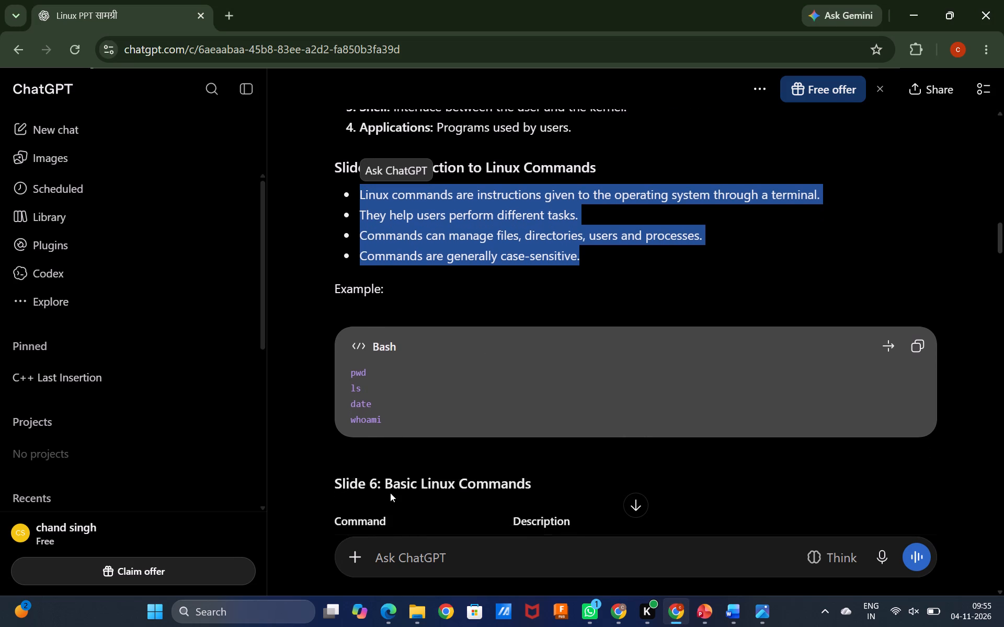
pyautogui.scroll(-1, 390, 493)
pyautogui.moveTo(385, 399); pyautogui.dragTo(361, 382)
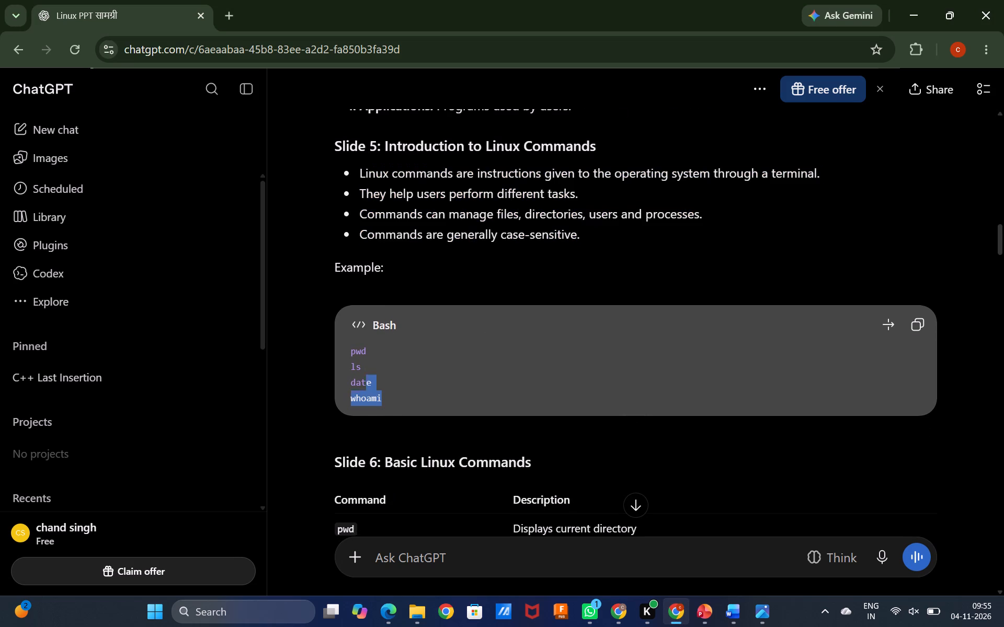
pyautogui.moveTo(361, 382); pyautogui.dragTo(339, 352)
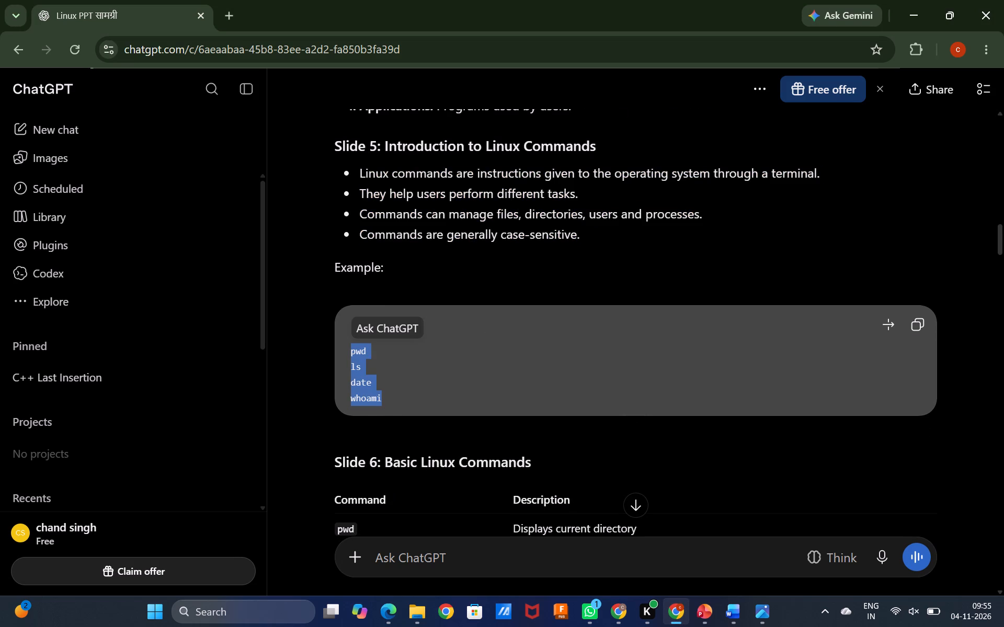
pyautogui.hotkey('ctrl', 'c')
# In PowerPoint, start a new line "Ex -" below slide 5's fourth list item and paste the copied commands after it.
pyautogui.click(701, 620)
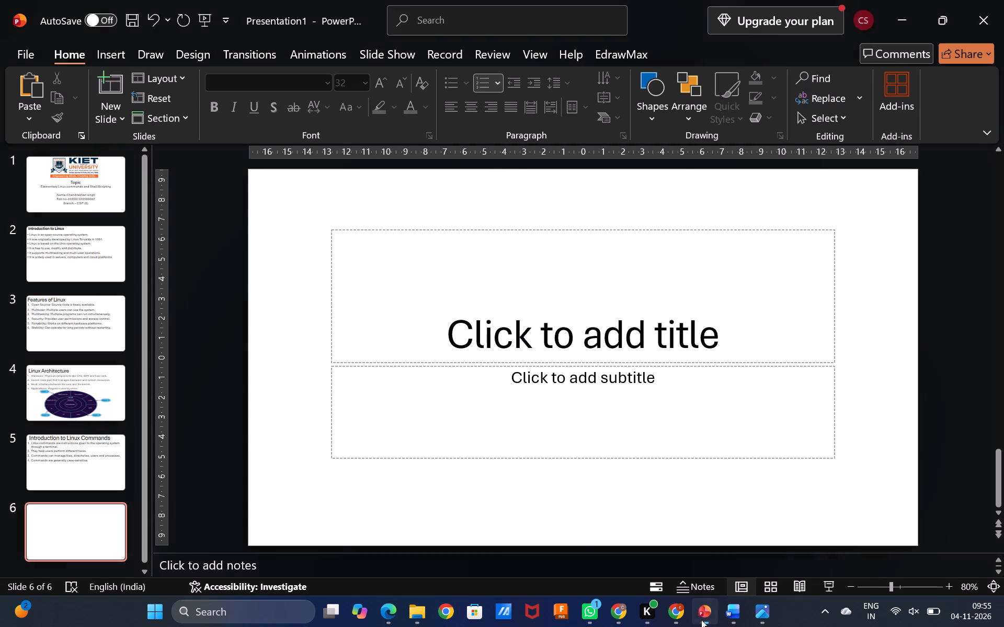
pyautogui.click(71, 488)
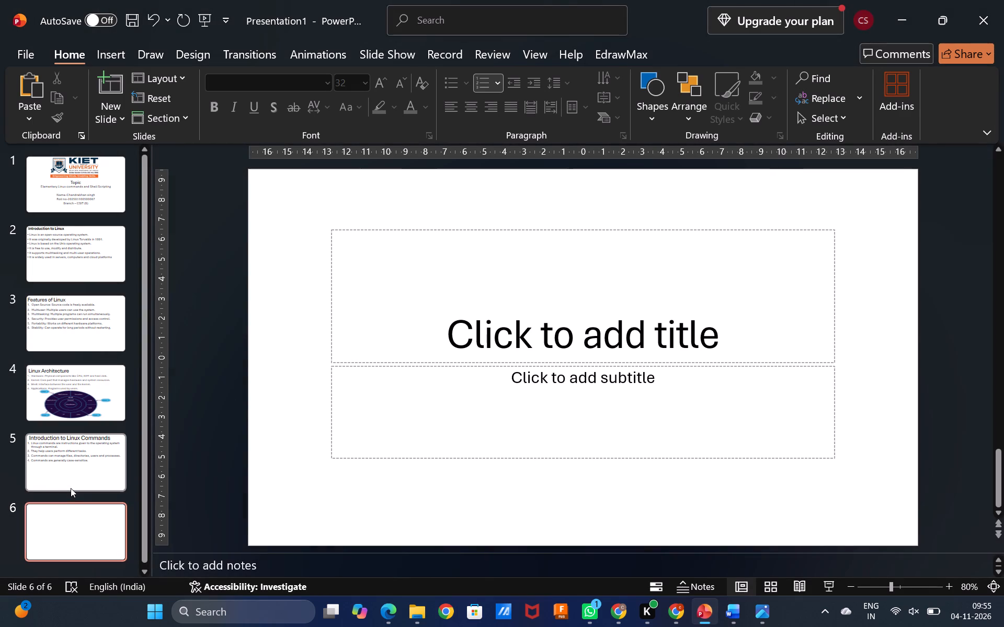
pyautogui.click(290, 393)
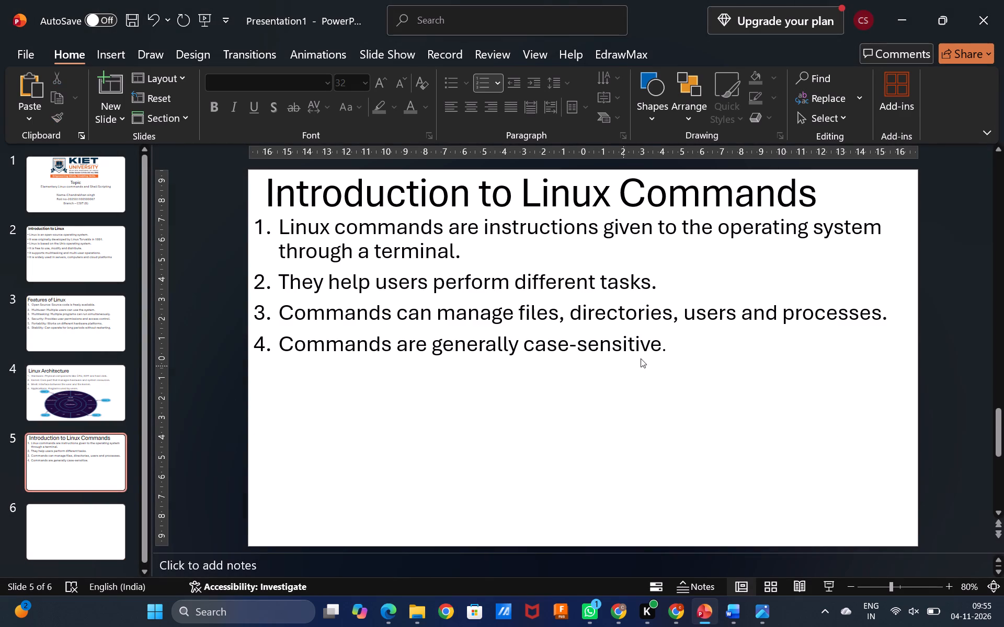
pyautogui.click(674, 346)
pyautogui.press('Return')
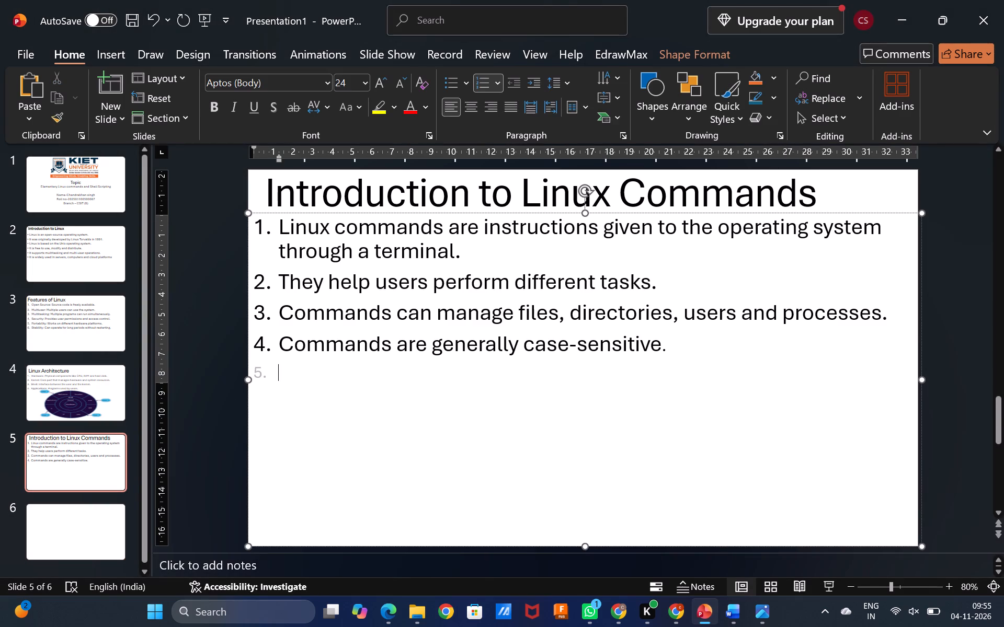
pyautogui.press('e')
pyautogui.press('x')
pyautogui.press('space')
pyautogui.write('-')
pyautogui.hotkey('ctrl', 'v')
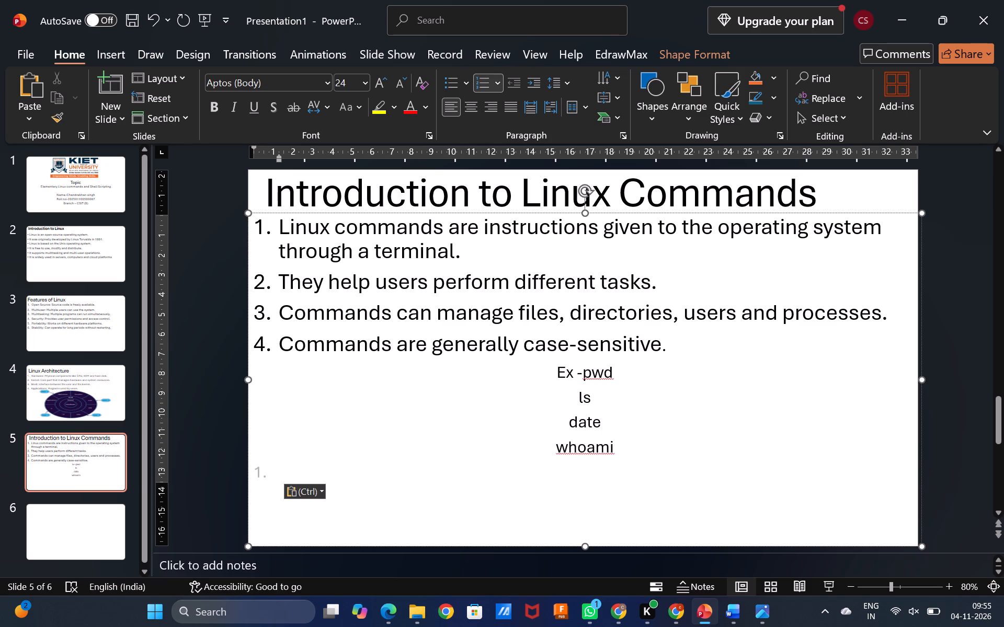
# Insert a period directly before each of the pasted commands pwd, ls, date and whoami on slide 5.
pyautogui.moveTo(626, 451); pyautogui.dragTo(551, 370)
pyautogui.click(523, 416)
pyautogui.click(582, 376)
pyautogui.press('.')
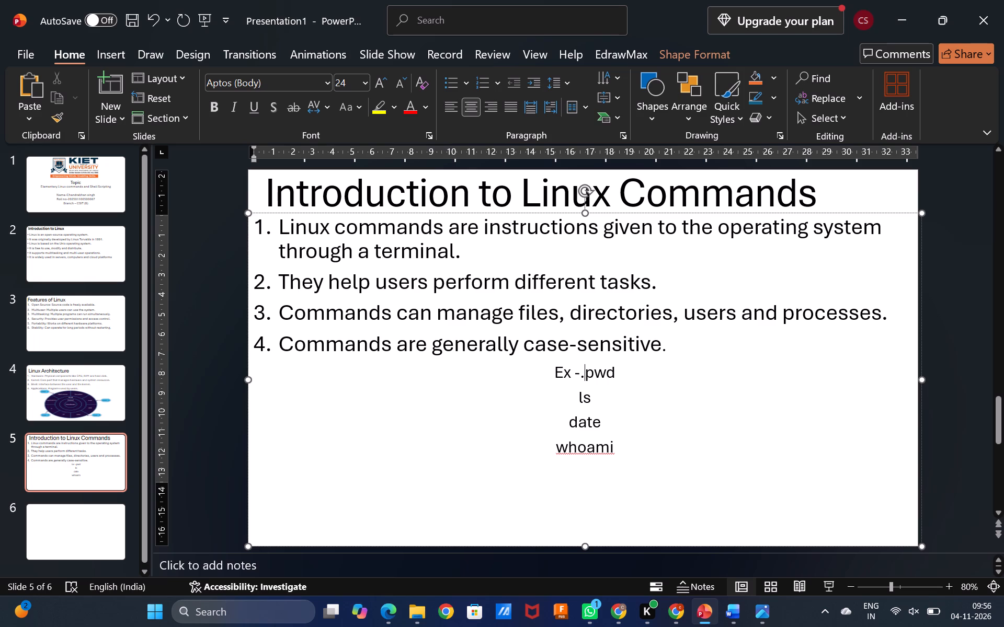
pyautogui.click(578, 397)
pyautogui.press('.')
pyautogui.click(566, 423)
pyautogui.press('.')
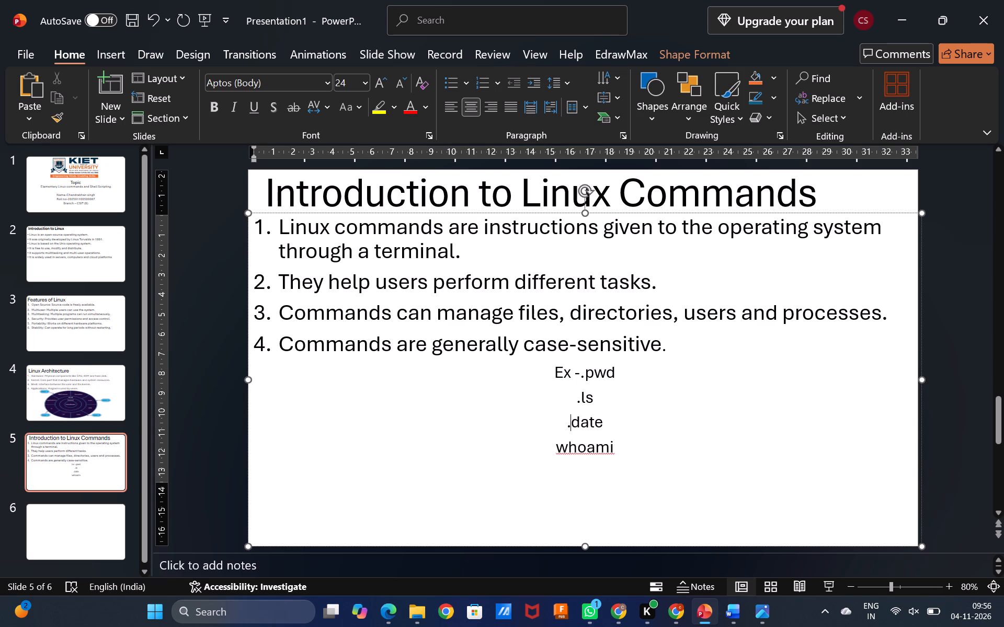
pyautogui.click(551, 449)
pyautogui.press('.')
# Left-align slide 5's four example command lines and insert a space before "Ex".
pyautogui.moveTo(631, 453); pyautogui.dragTo(530, 373)
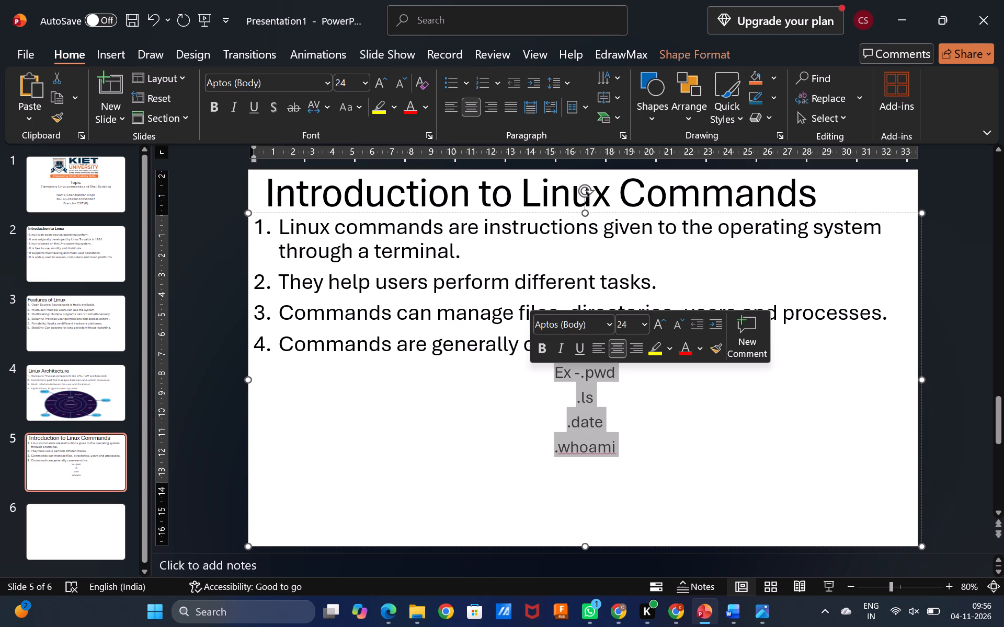
pyautogui.click(600, 346)
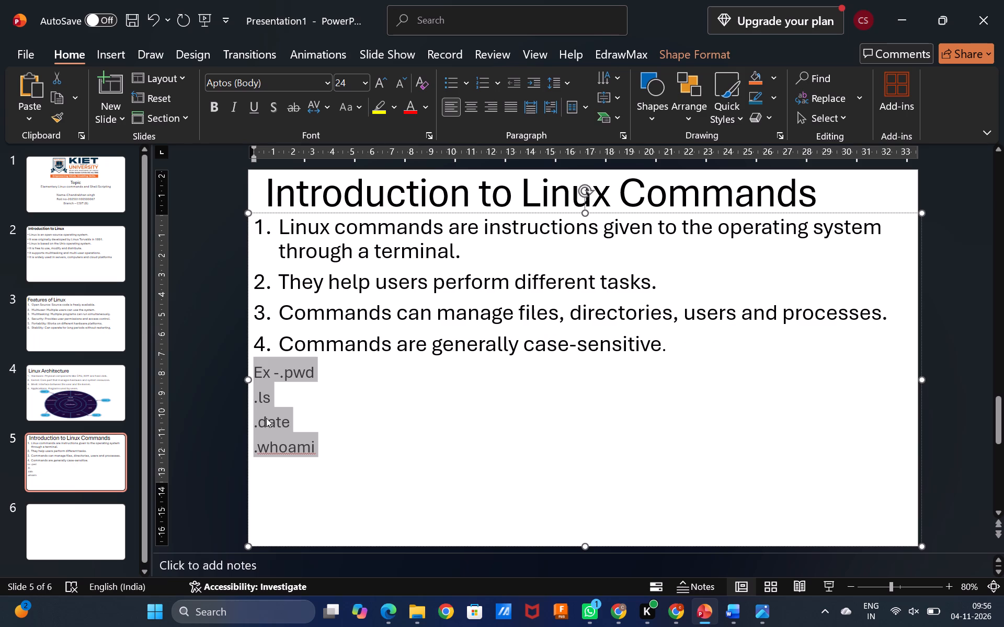
pyautogui.click(254, 372)
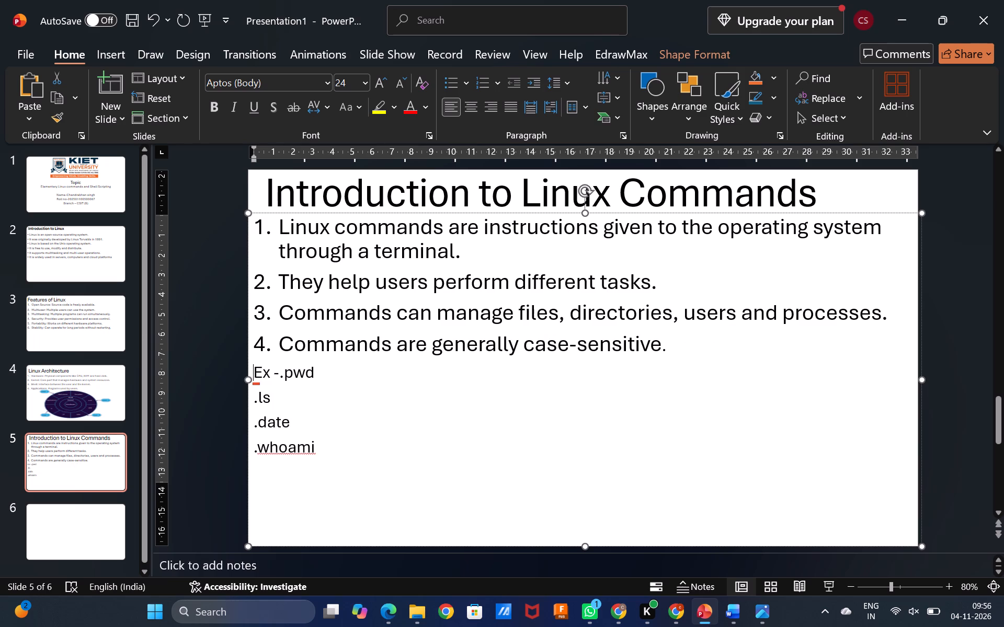
pyautogui.press('space')
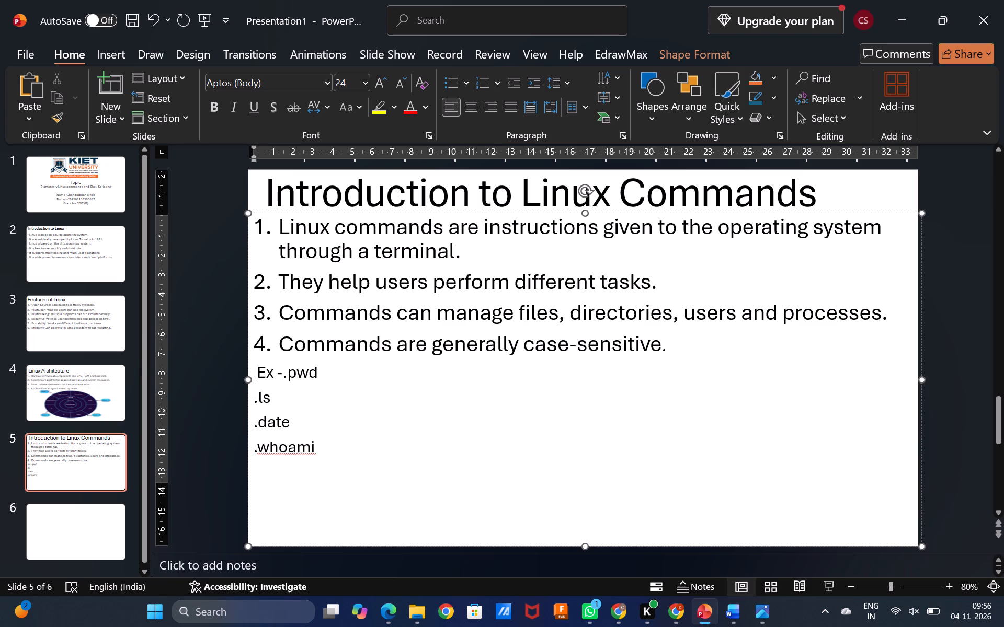
pyautogui.click(350, 450)
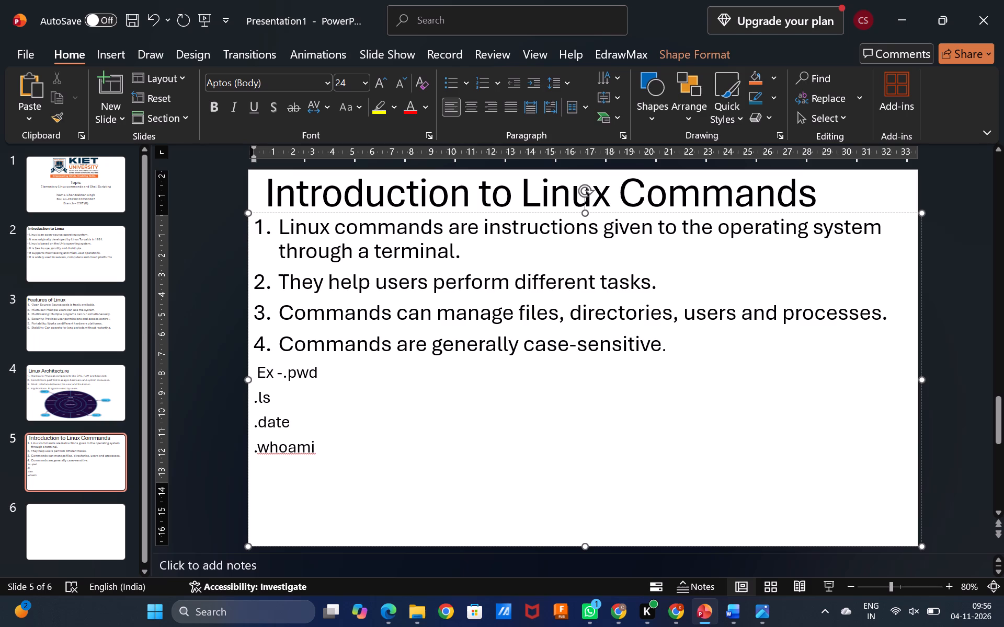
pyautogui.click(63, 515)
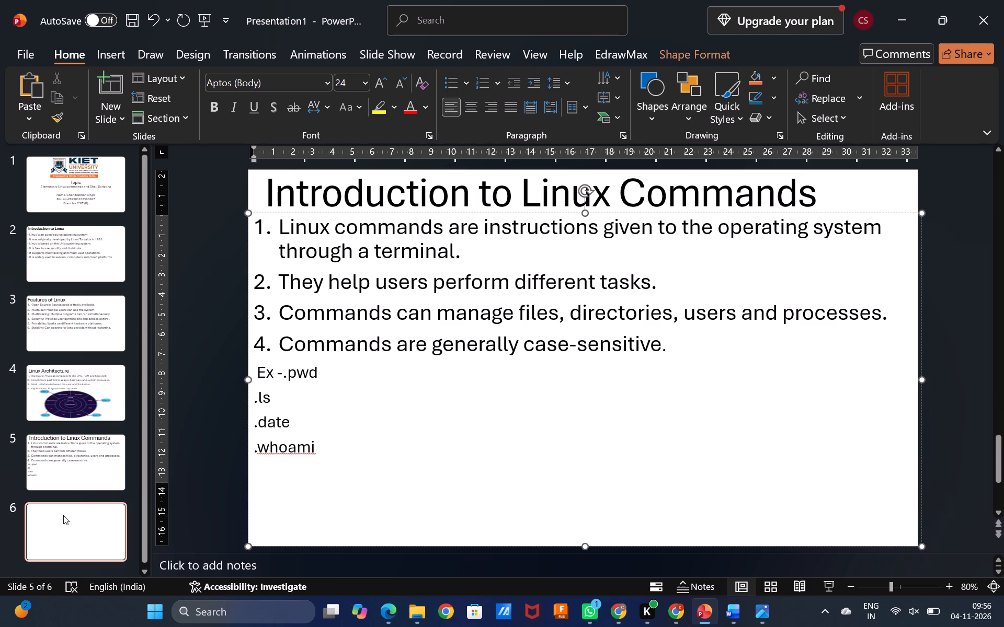
pyautogui.click(665, 606)
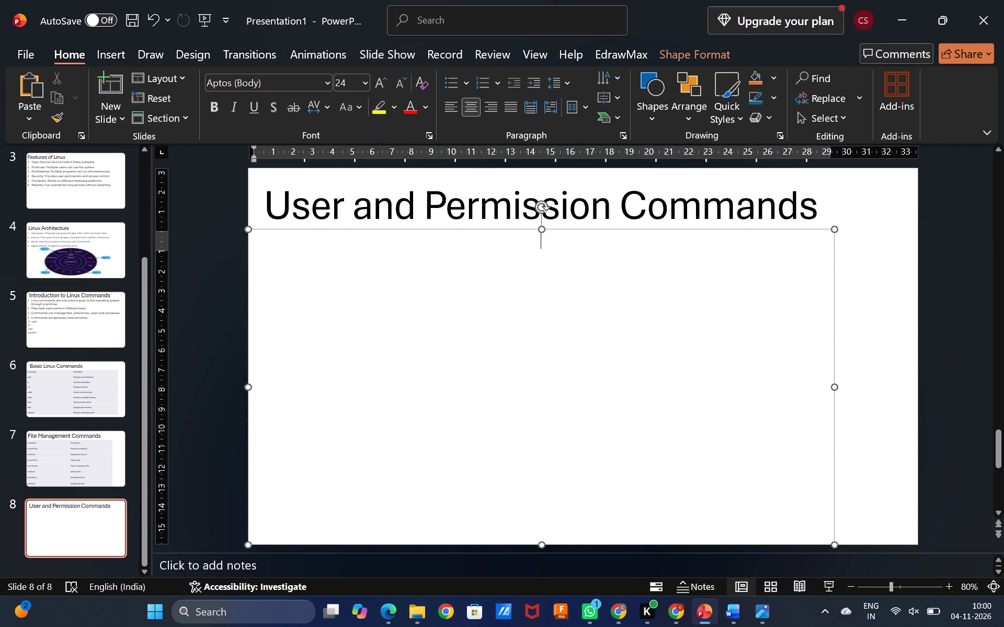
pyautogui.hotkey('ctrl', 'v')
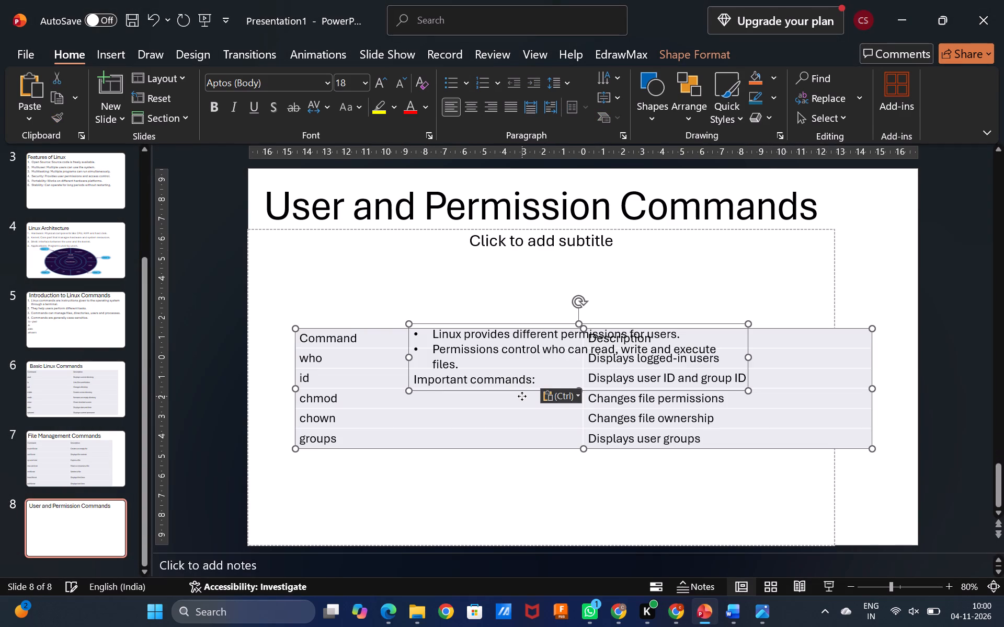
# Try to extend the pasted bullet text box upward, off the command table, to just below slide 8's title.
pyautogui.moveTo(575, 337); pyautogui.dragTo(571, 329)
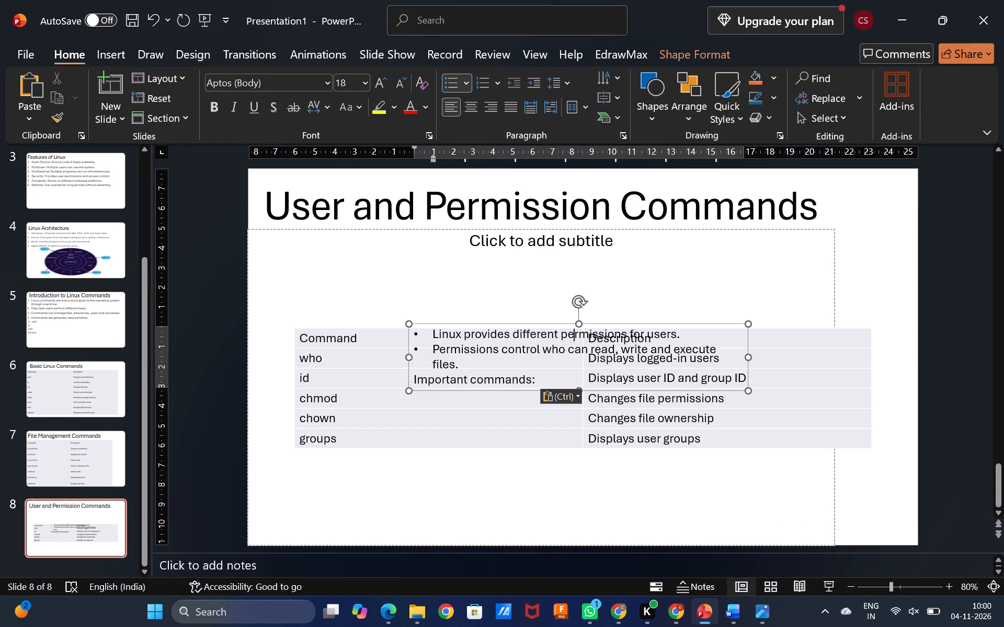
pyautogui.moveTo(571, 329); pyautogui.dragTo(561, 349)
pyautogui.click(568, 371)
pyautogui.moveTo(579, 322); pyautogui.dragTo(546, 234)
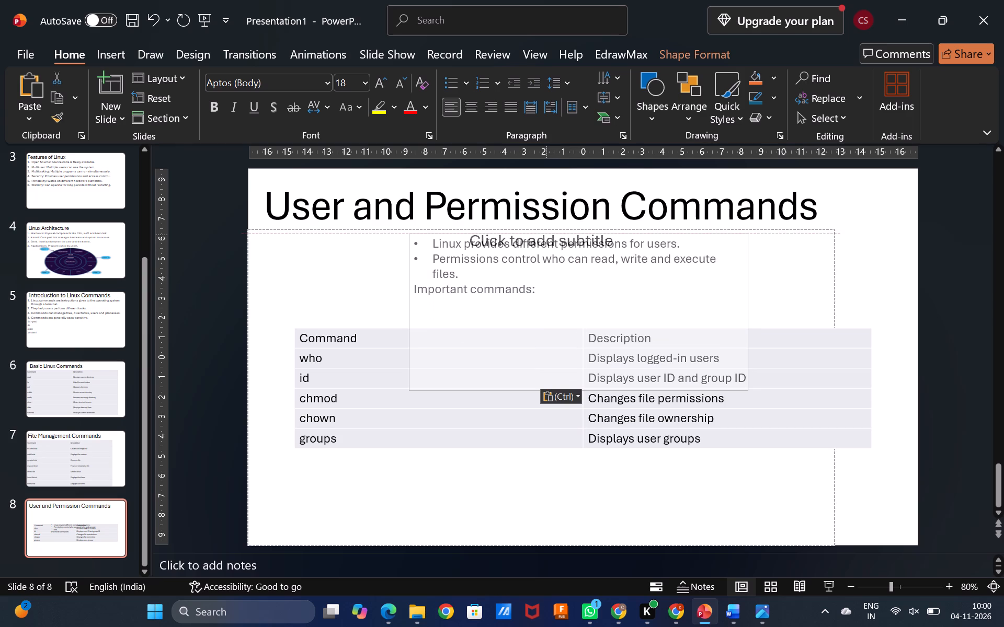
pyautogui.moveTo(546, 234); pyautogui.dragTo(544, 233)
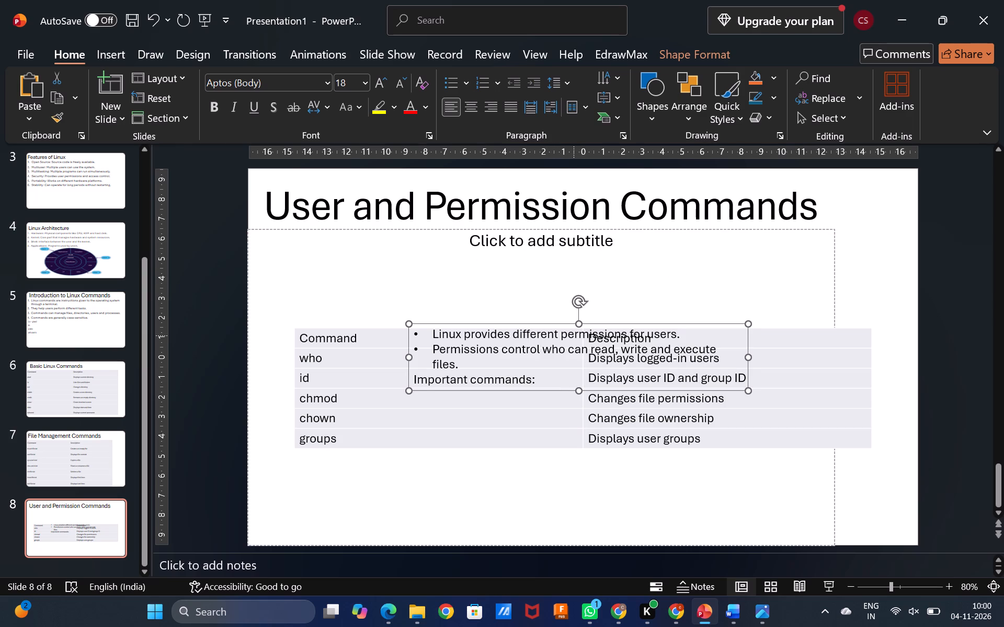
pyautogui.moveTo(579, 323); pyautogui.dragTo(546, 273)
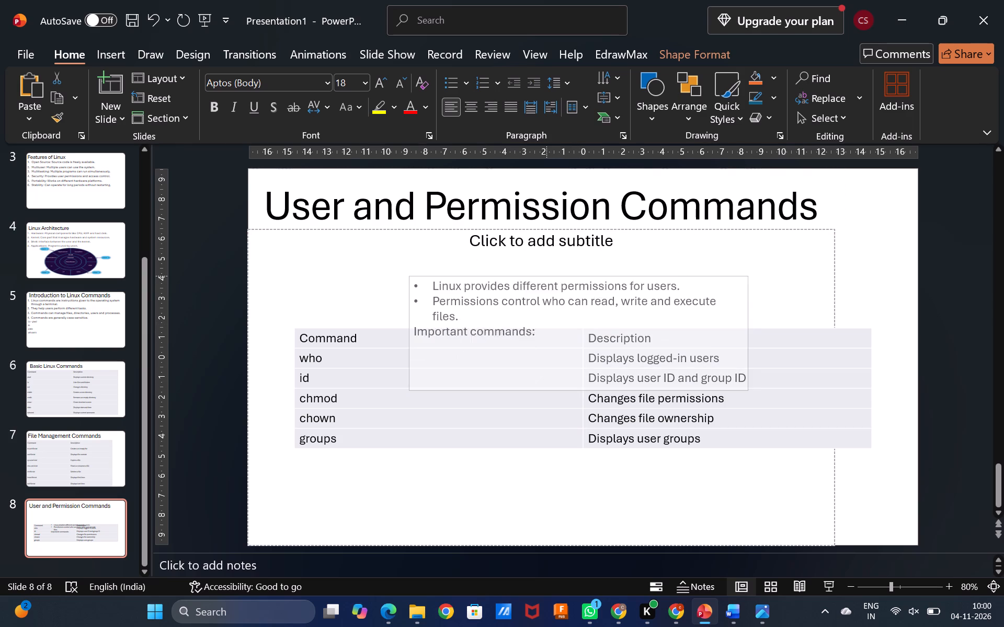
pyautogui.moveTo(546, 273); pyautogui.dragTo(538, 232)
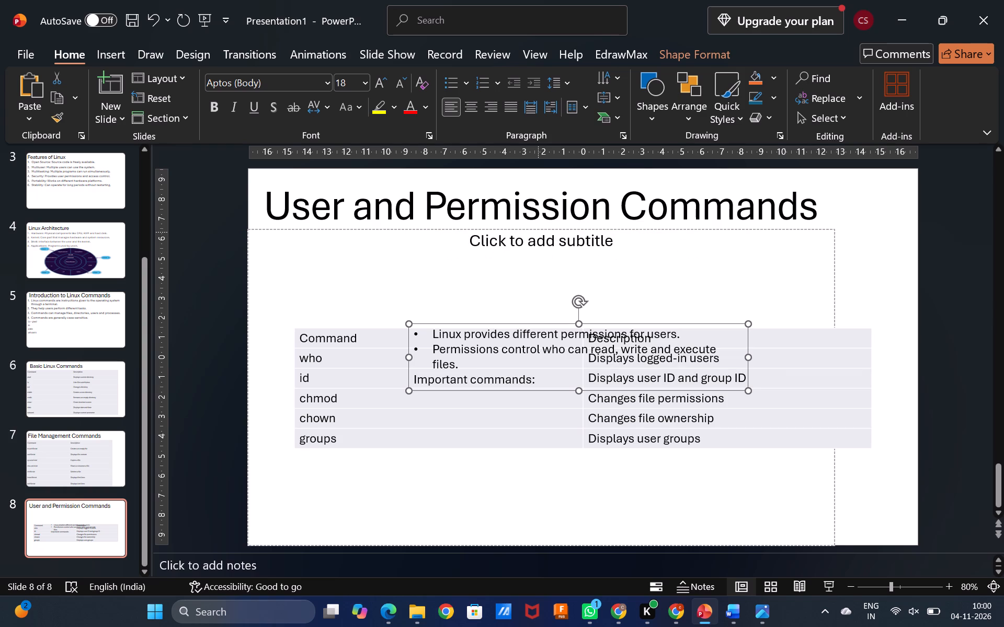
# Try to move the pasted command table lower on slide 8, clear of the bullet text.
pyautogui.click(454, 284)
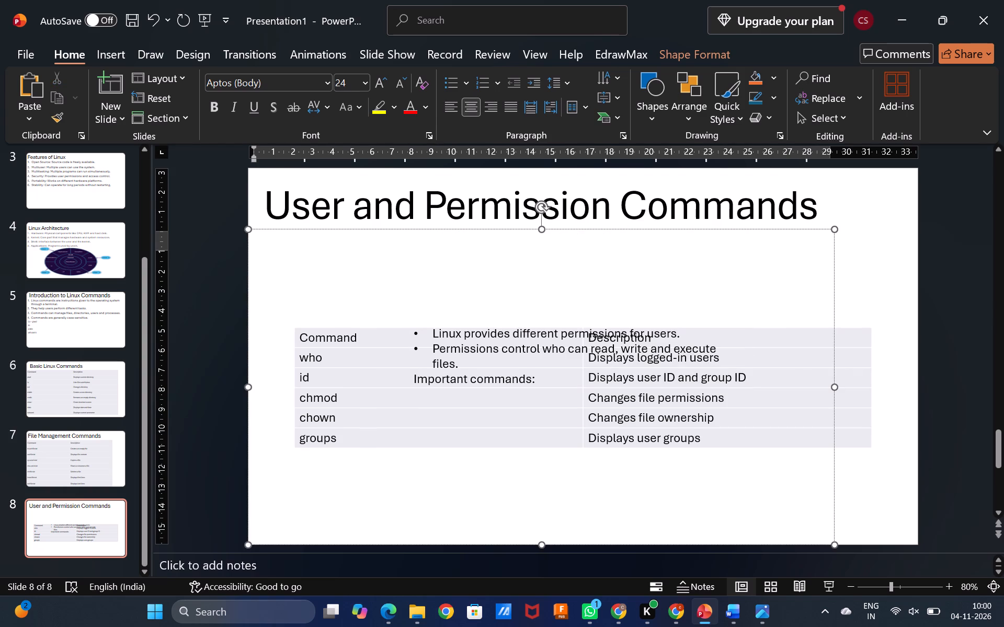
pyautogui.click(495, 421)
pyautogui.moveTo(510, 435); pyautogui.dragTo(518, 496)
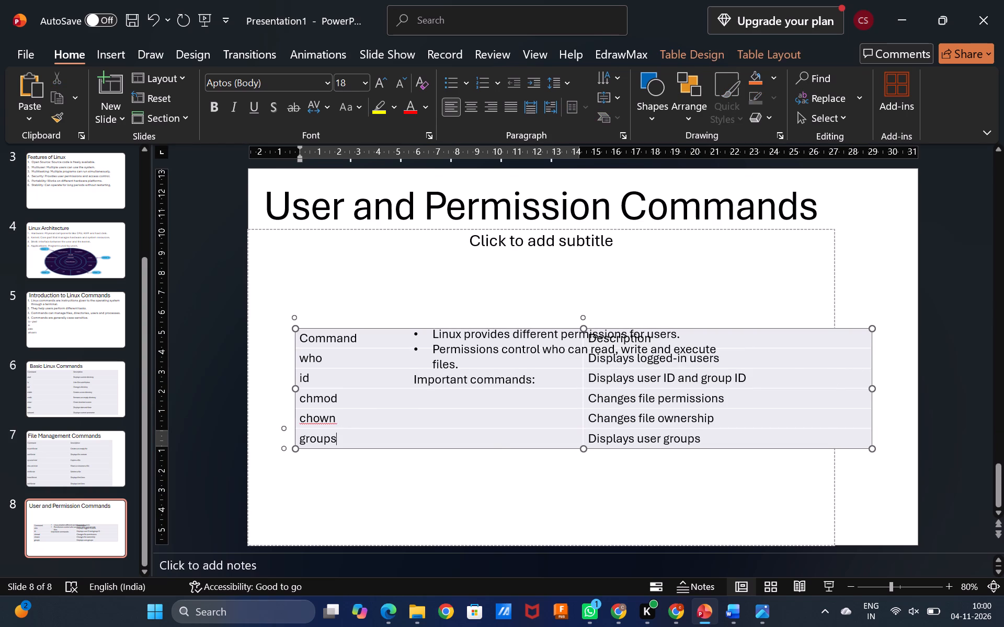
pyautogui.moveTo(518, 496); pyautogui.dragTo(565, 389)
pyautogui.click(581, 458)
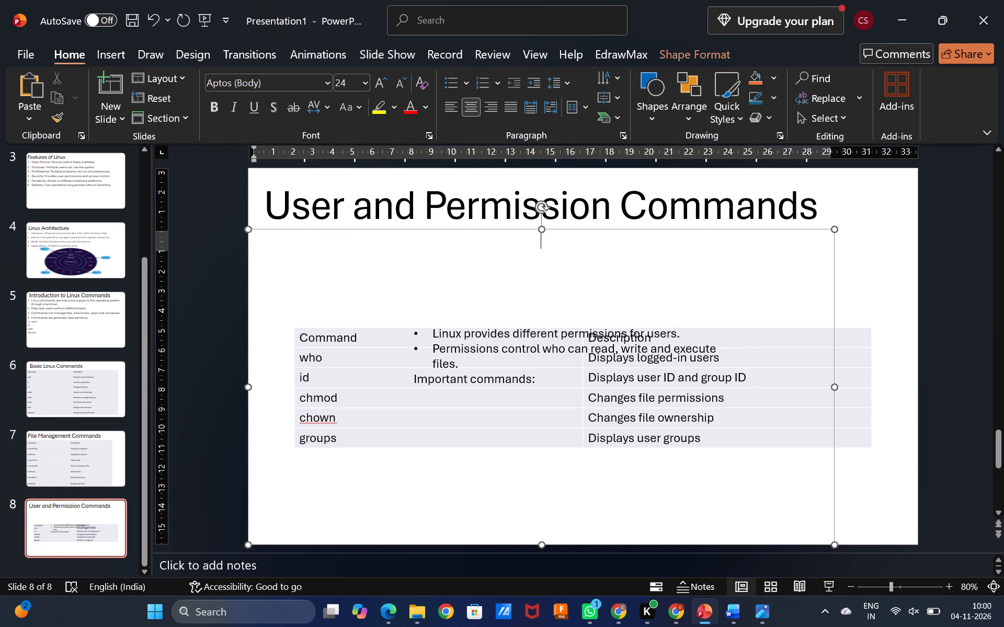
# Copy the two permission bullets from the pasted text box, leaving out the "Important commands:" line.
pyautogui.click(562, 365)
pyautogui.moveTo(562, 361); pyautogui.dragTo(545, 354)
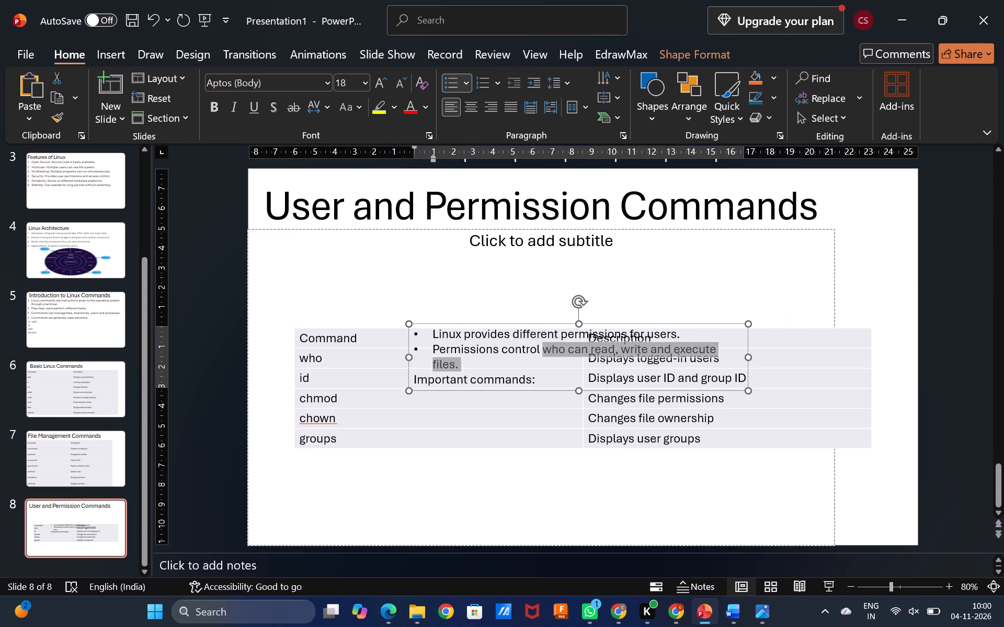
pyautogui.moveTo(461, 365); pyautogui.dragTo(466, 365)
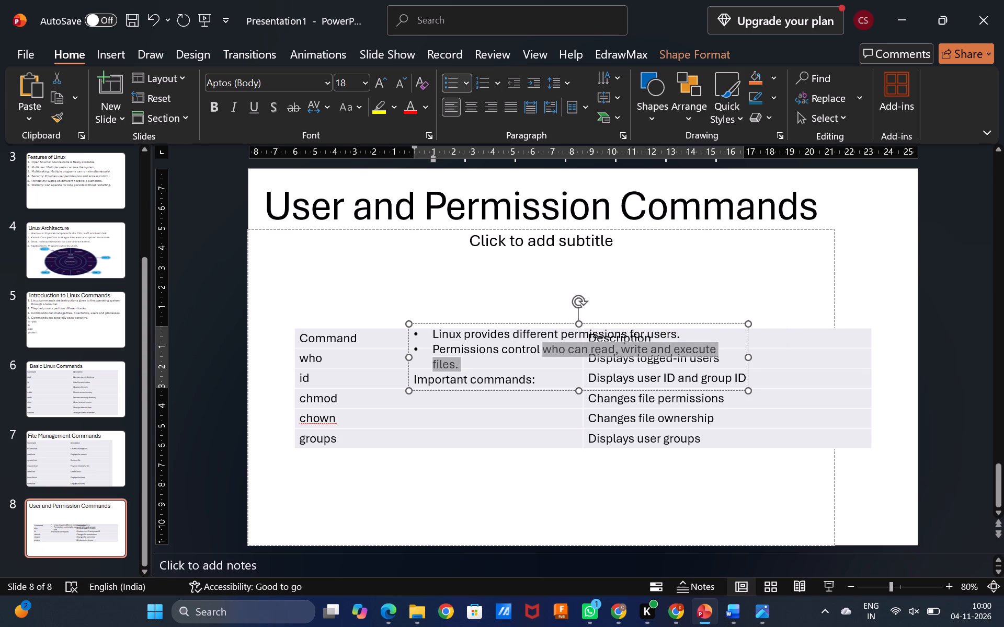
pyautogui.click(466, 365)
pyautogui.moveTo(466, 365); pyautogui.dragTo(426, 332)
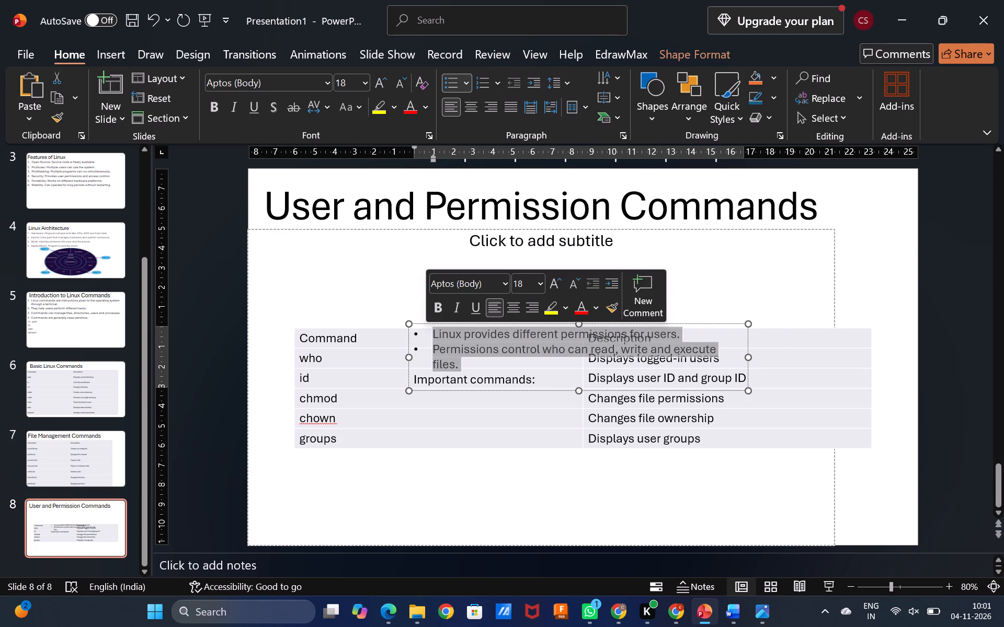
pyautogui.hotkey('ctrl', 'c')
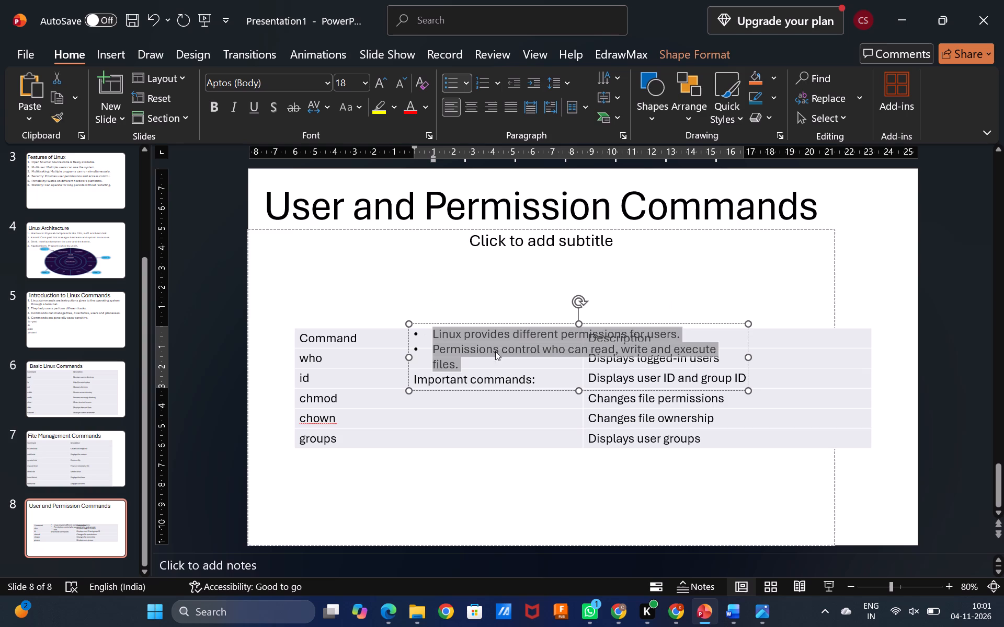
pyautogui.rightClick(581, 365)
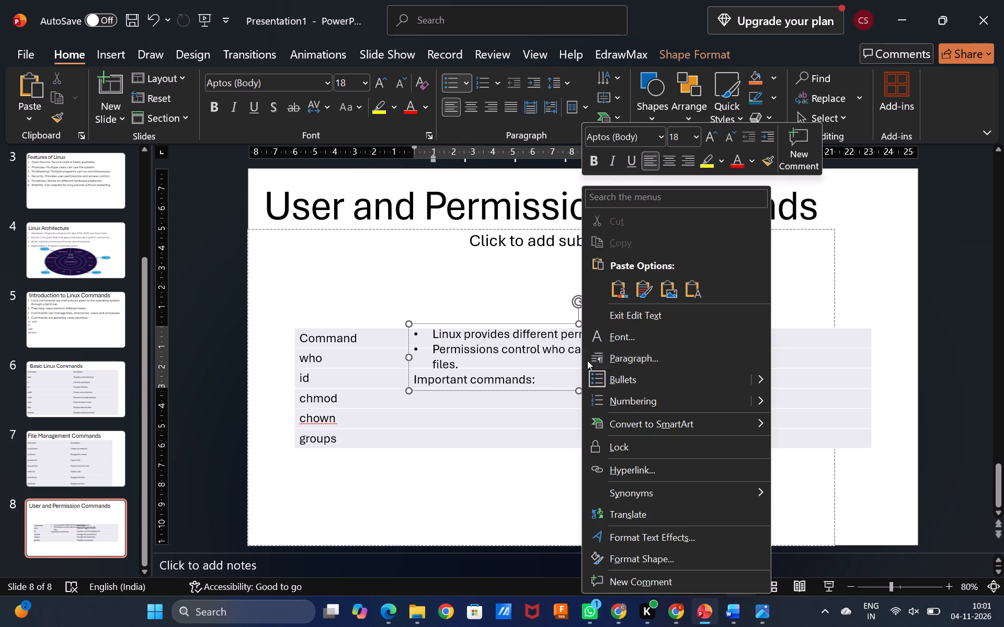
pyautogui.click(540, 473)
# Undo all the slide 8 work, including the pasted content, placeholder resizing, title and the slide itself, back to slide 7.
pyautogui.hotkey('ctrl', 'z')
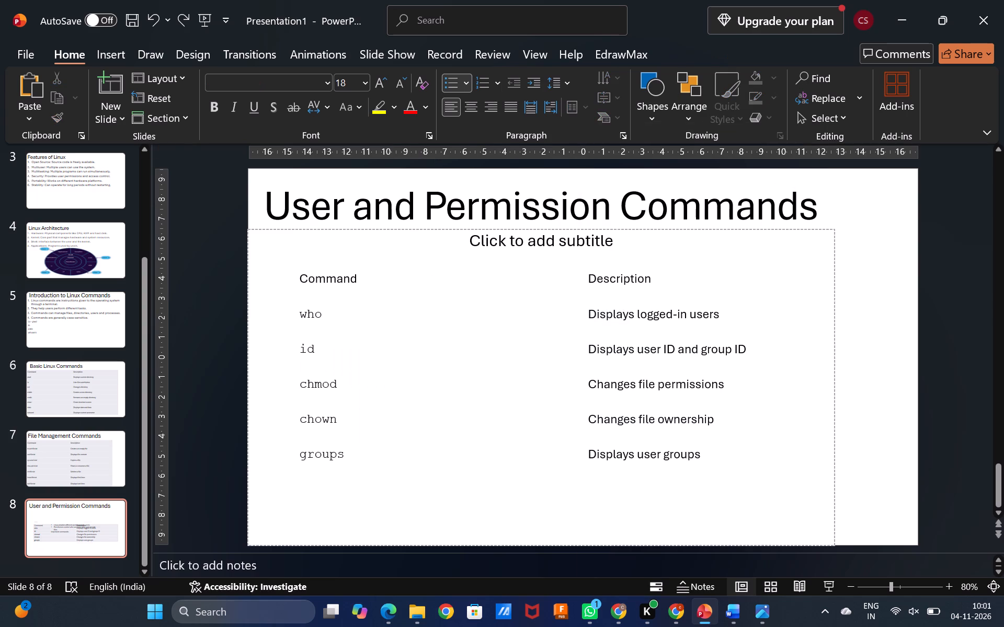
pyautogui.hotkey('ctrl', 'z')
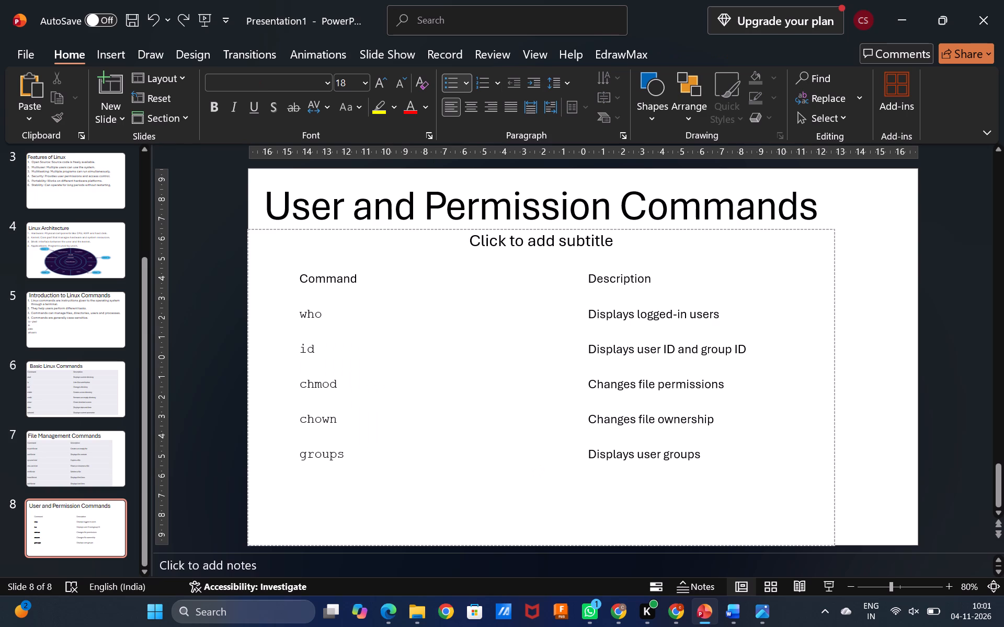
pyautogui.hotkey('ctrl', 'z')
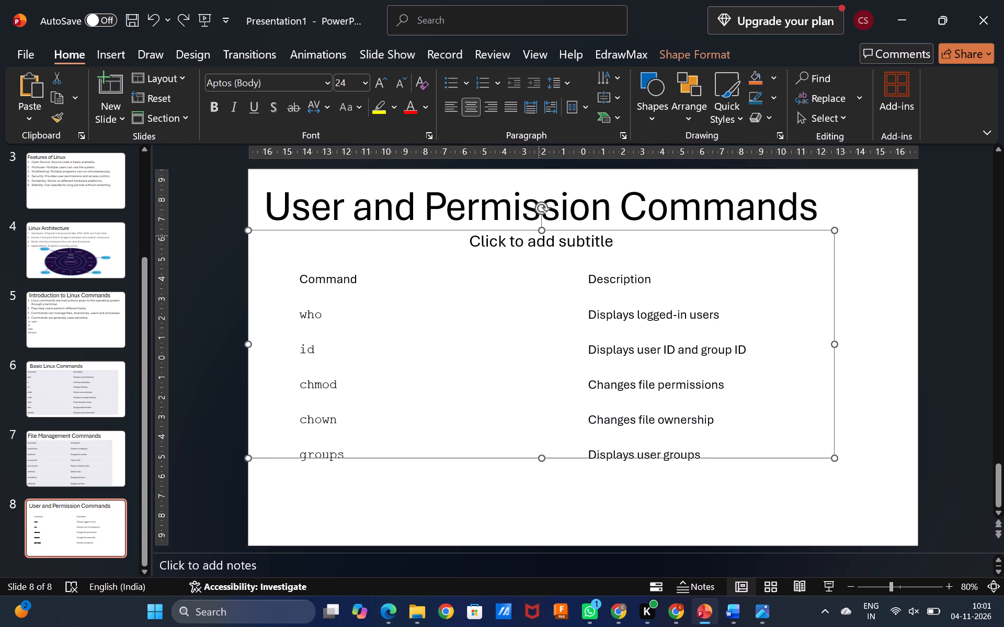
pyautogui.click(611, 246)
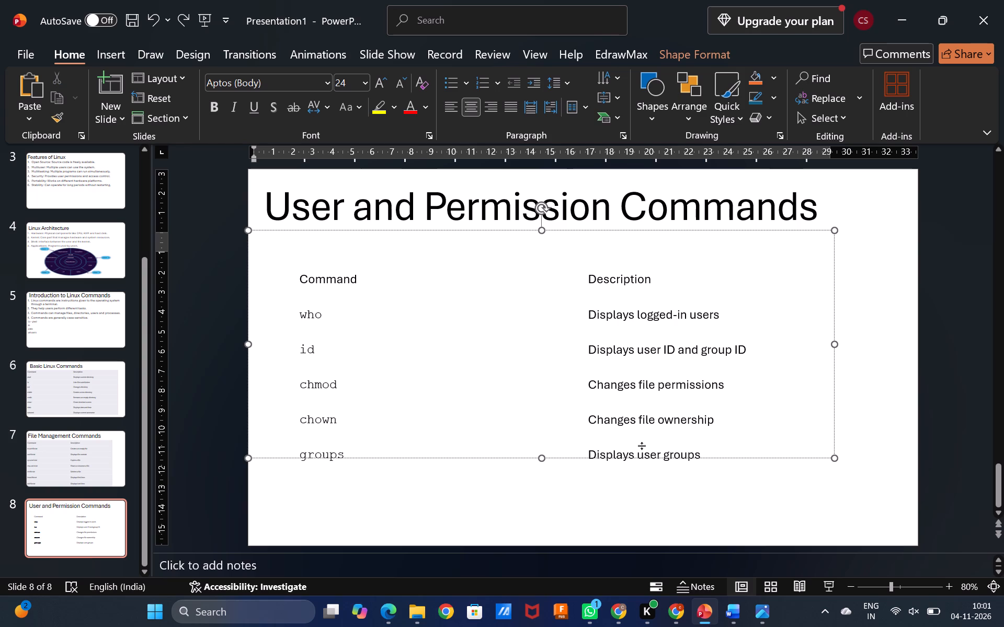
pyautogui.hotkey('ctrl', 'z')
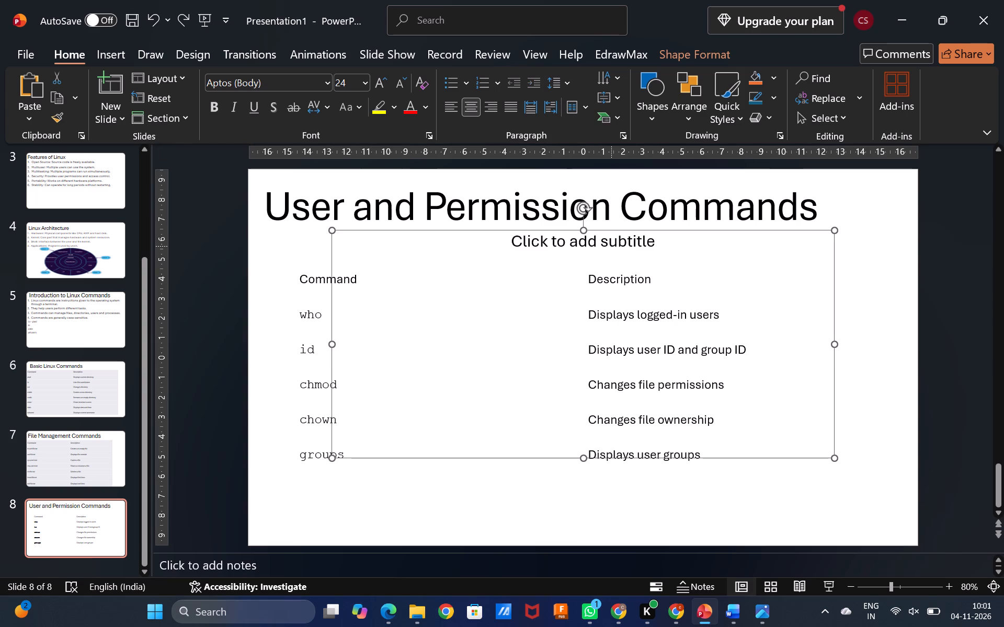
pyautogui.hotkey('ctrl', 'z')
pyautogui.hotkey('ctrl', 'z')
pyautogui.hotkey('ctrl', 'z')
pyautogui.hotkey('ctrl', 'z')
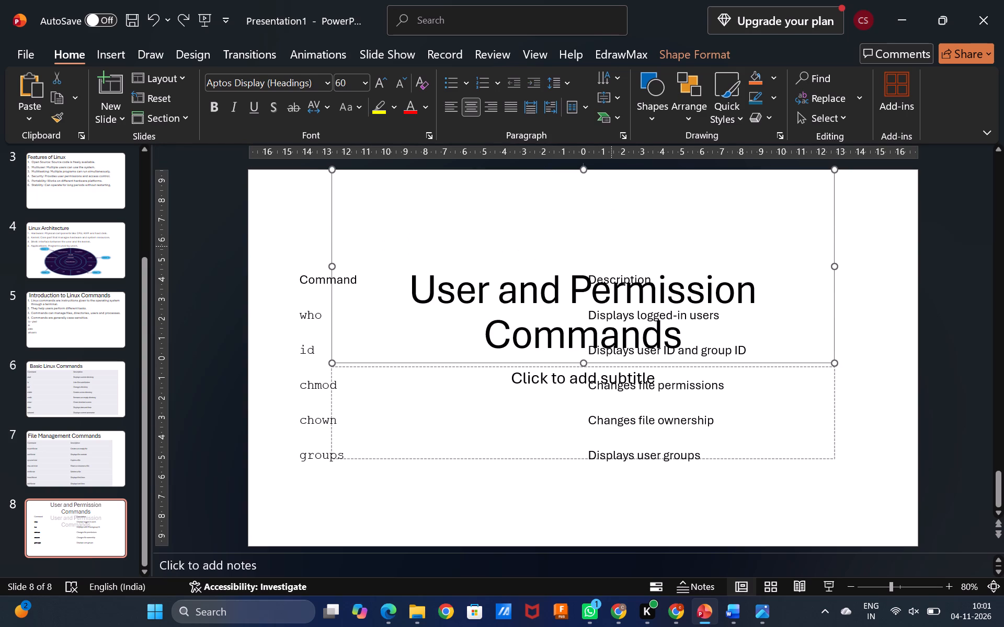
pyautogui.hotkey('ctrl', 'z')
pyautogui.hotkey('ctrl', 'z')
pyautogui.hotkey('ctrl', 'z')
pyautogui.hotkey('ctrl', 'z')
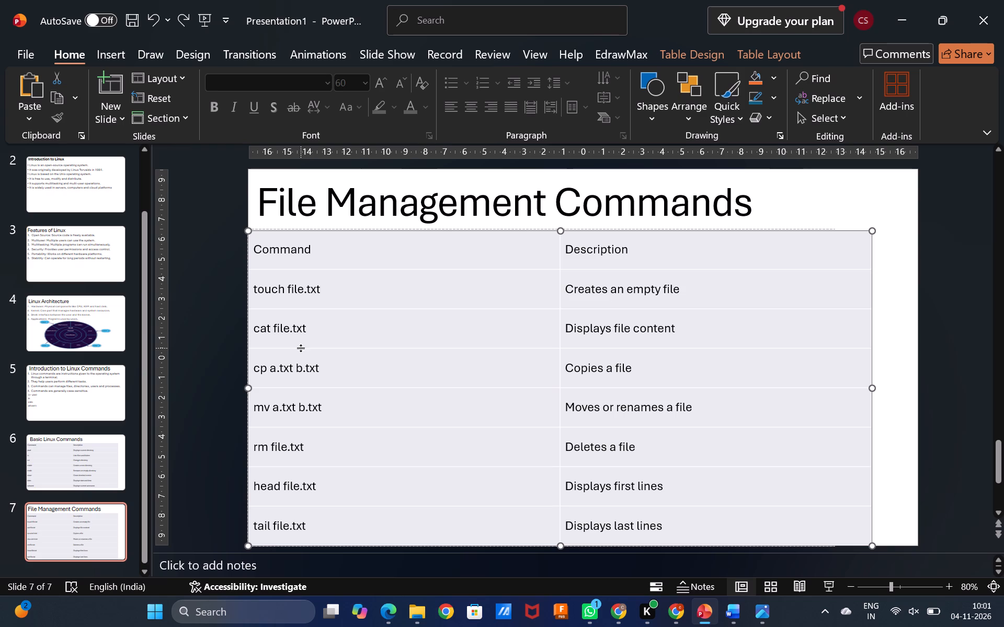
# Add a new slide 8 with the Title Slide layout after the File Management Commands slide.
pyautogui.scroll(-4, 72, 469)
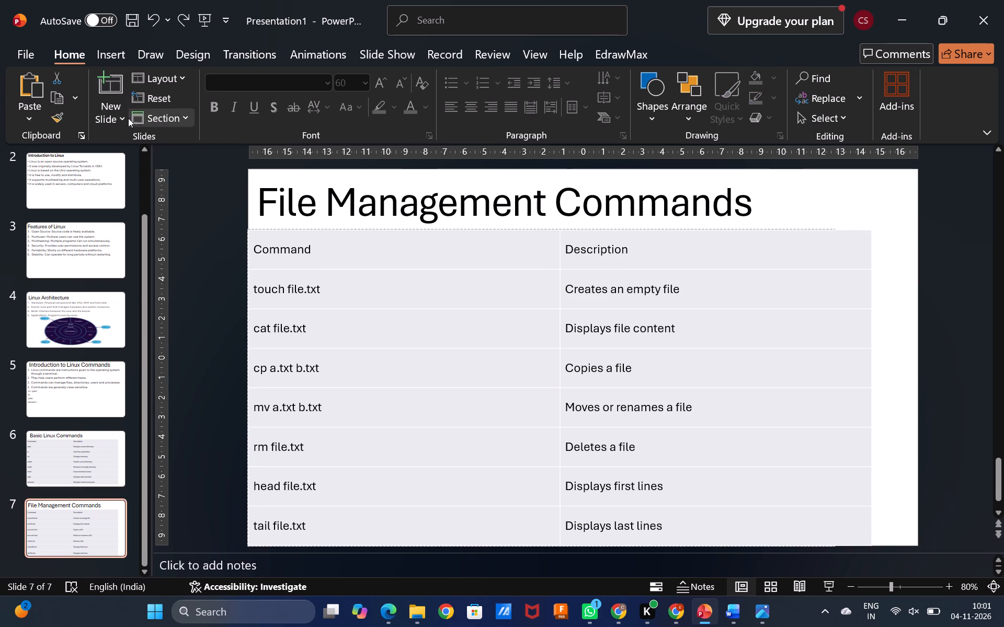
pyautogui.click(122, 119)
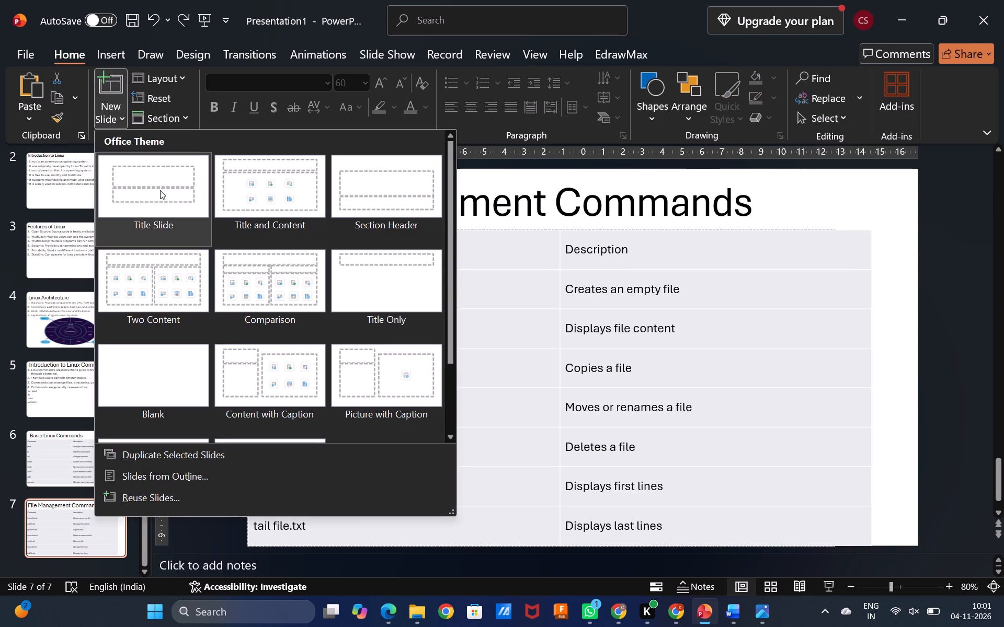
pyautogui.click(167, 202)
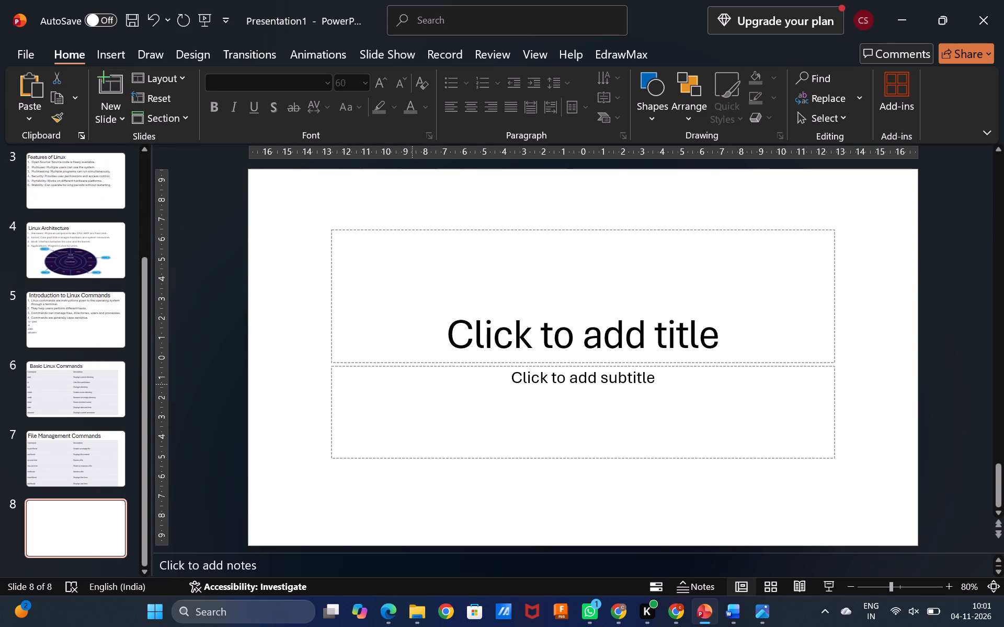
pyautogui.scroll(-2, 412, 384)
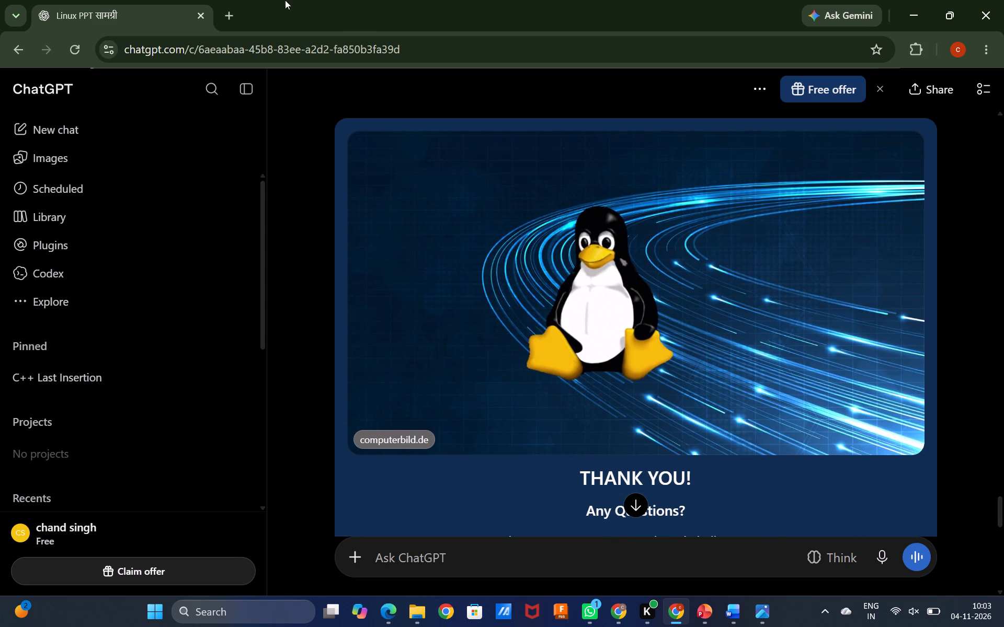
# Search Google in a new tab for "linux sine" and show the image results.
pyautogui.click(233, 16)
pyautogui.click(241, 48)
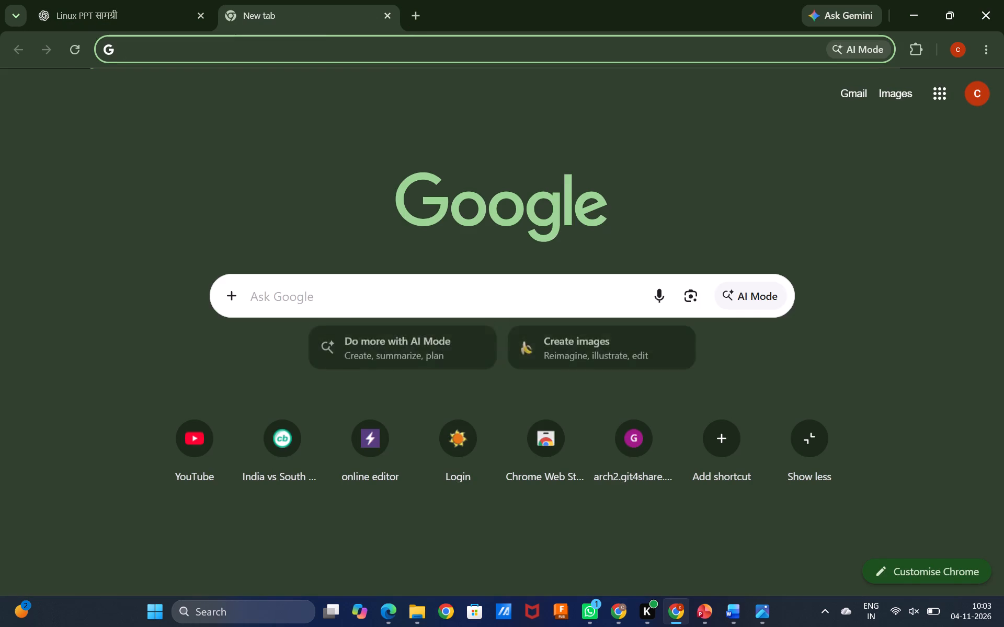
pyautogui.write('lii')
pyautogui.press('n')
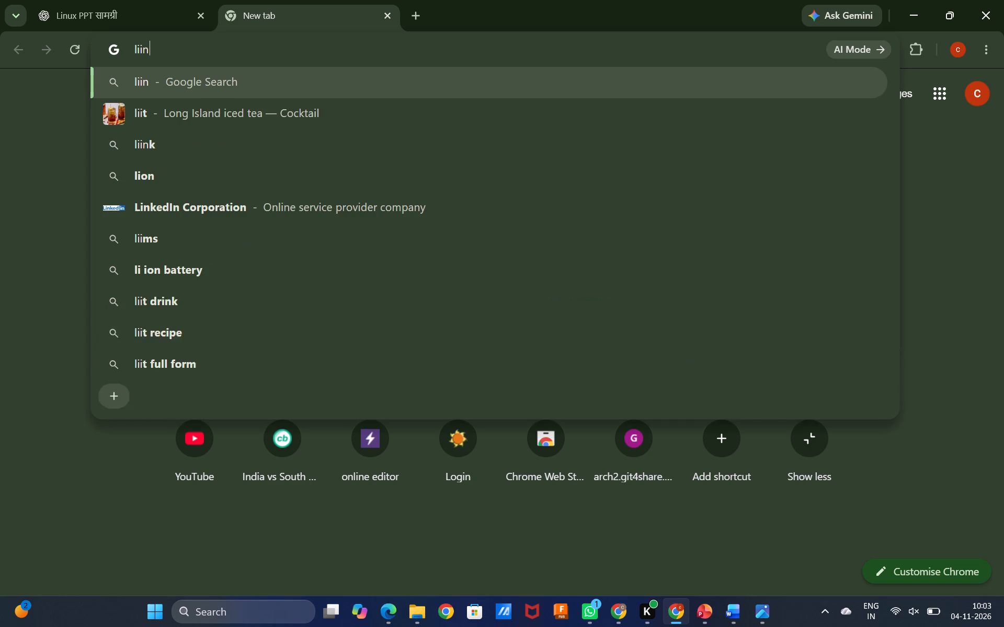
pyautogui.write('ux')
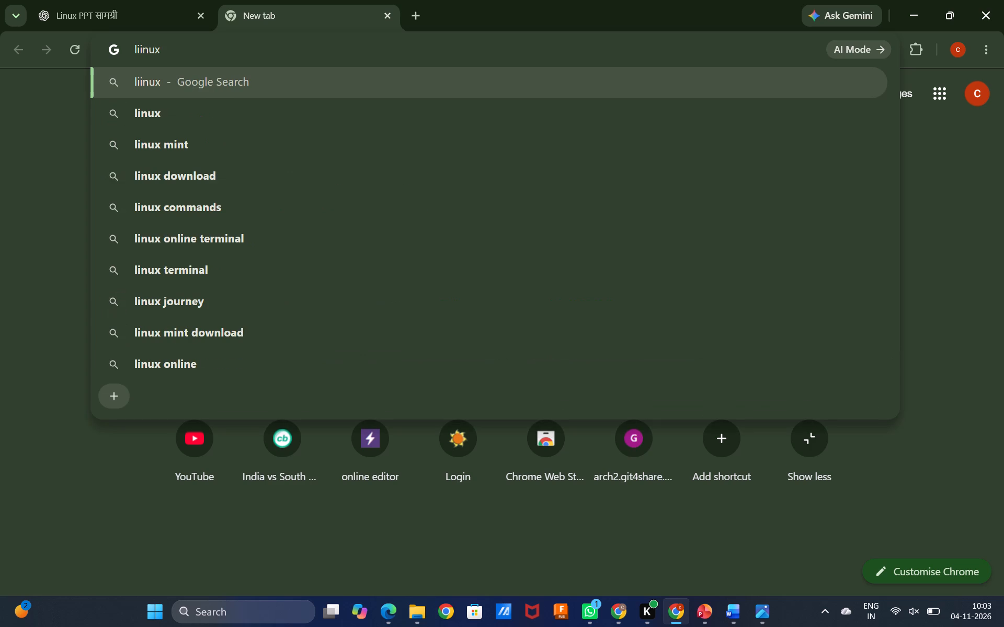
pyautogui.press('space')
pyautogui.click(135, 50)
pyautogui.press('Right')
pyautogui.press('Right')
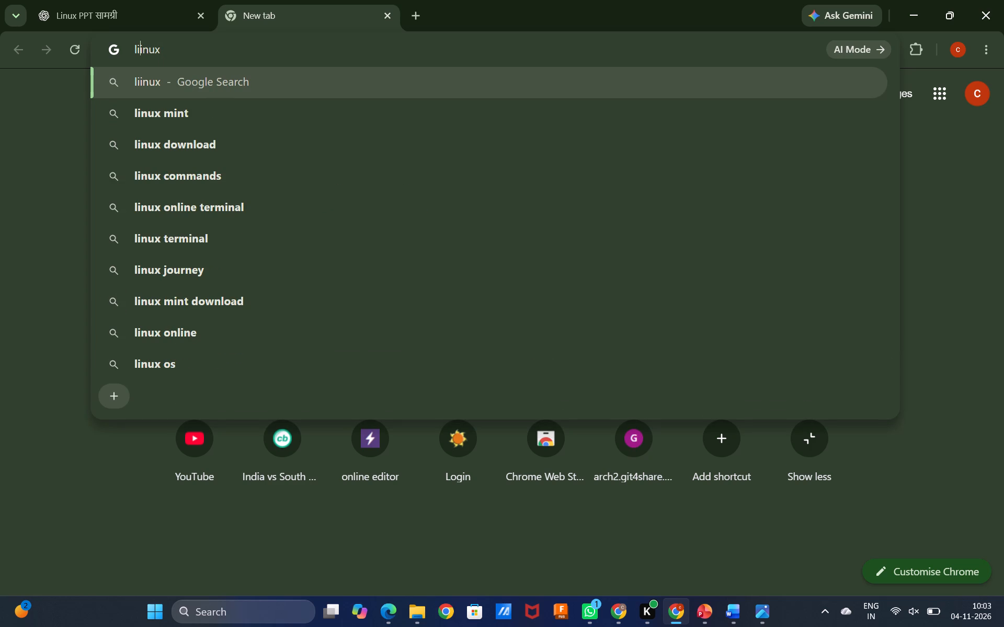
pyautogui.press('BackSpace')
pyautogui.click(162, 50)
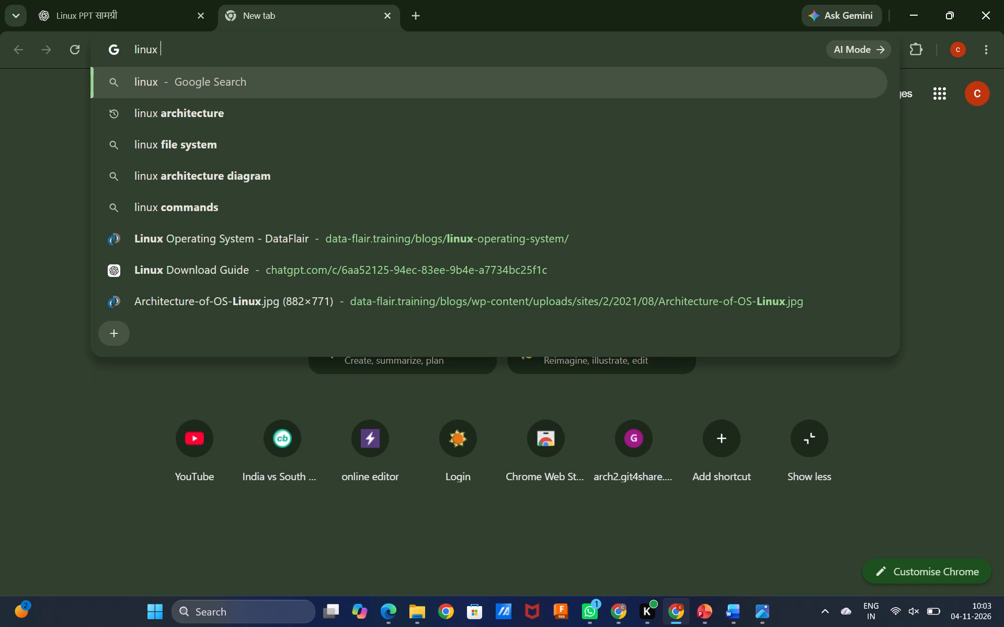
pyautogui.write('si')
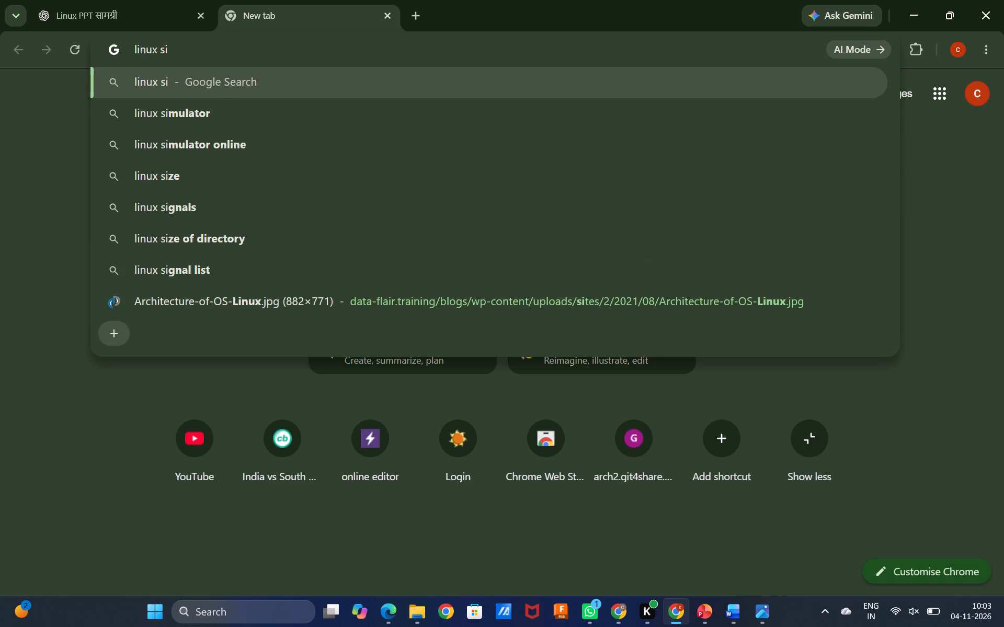
pyautogui.write('ne')
pyautogui.press('Return')
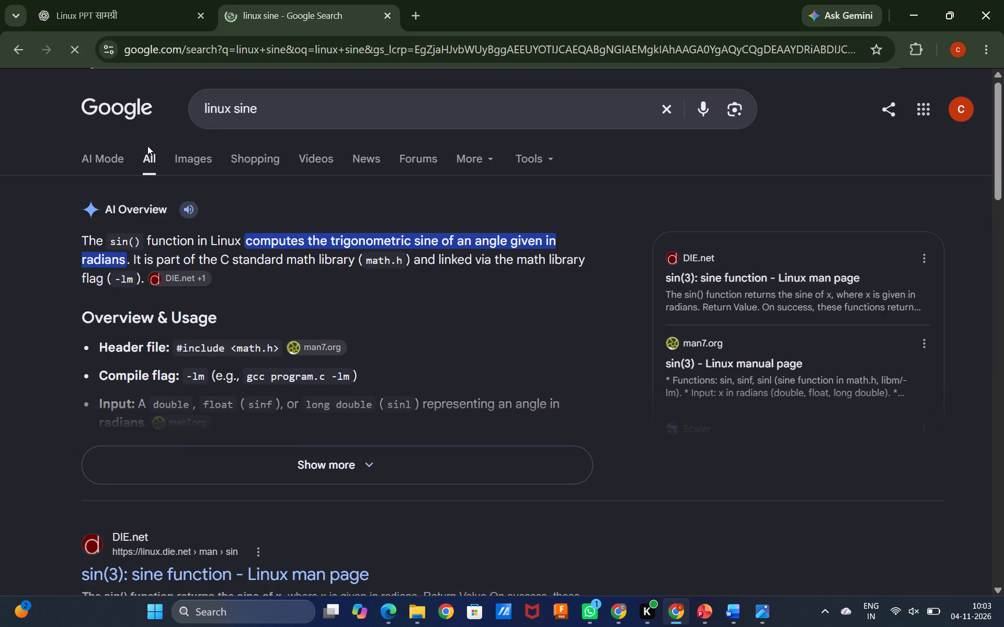
pyautogui.click(182, 155)
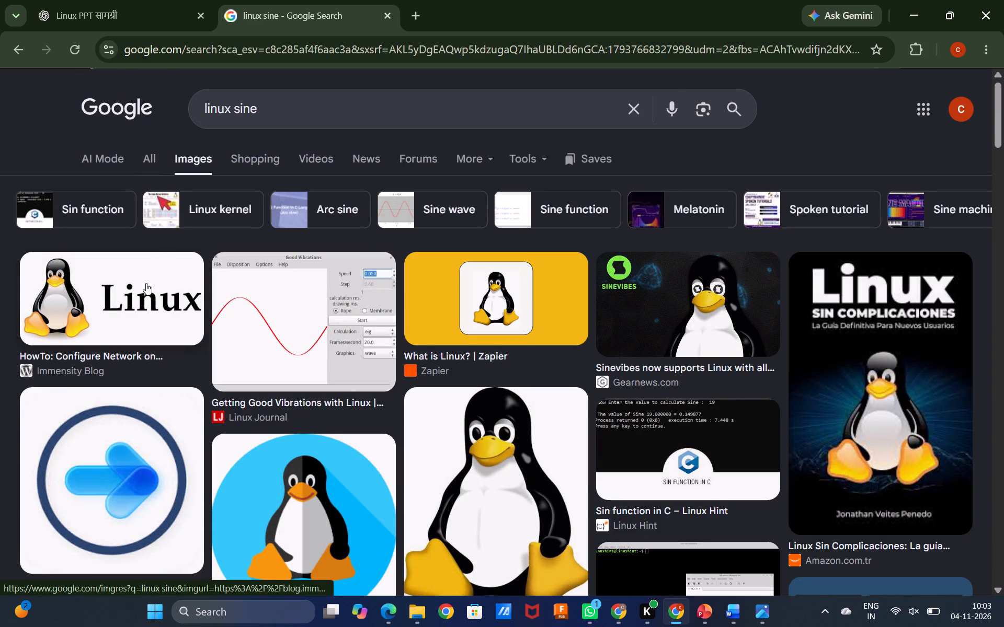
# Open the large Tux penguin image's source article on Simple English Wikipedia and view the penguin picture in the media viewer.
pyautogui.click(518, 430)
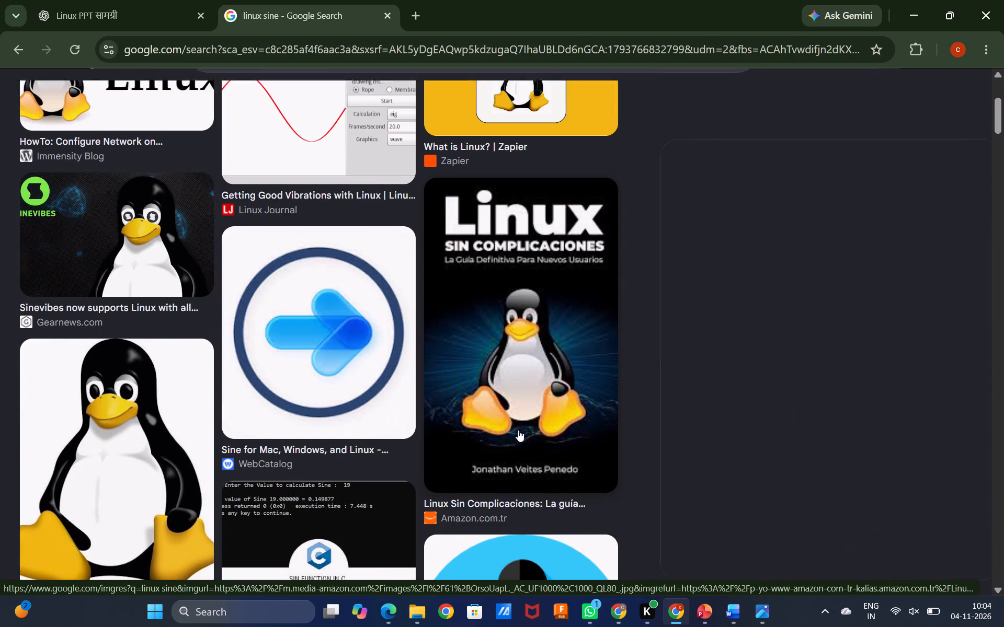
pyautogui.rightClick(730, 386)
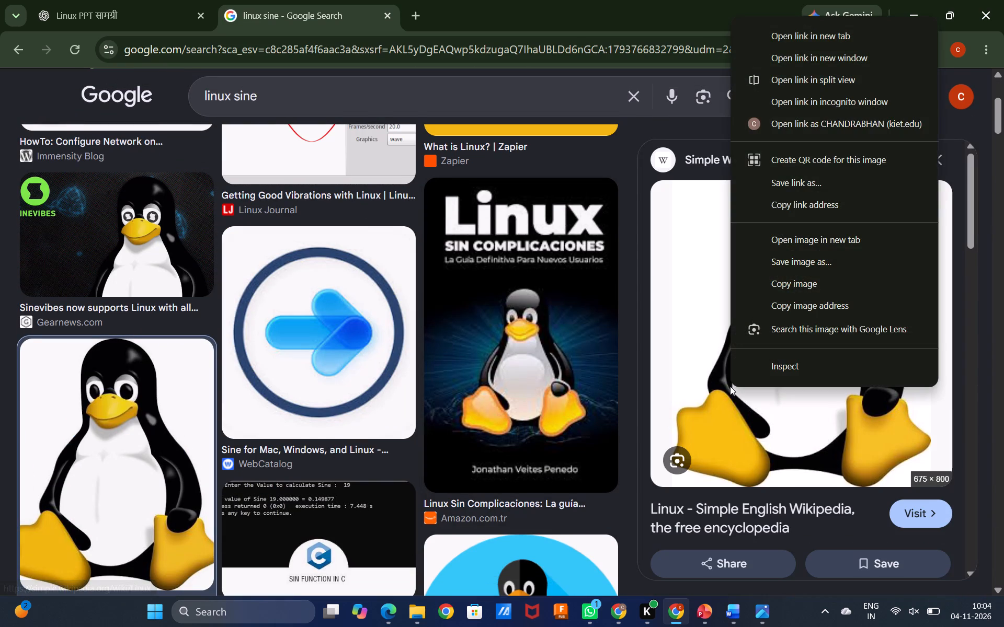
pyautogui.click(701, 394)
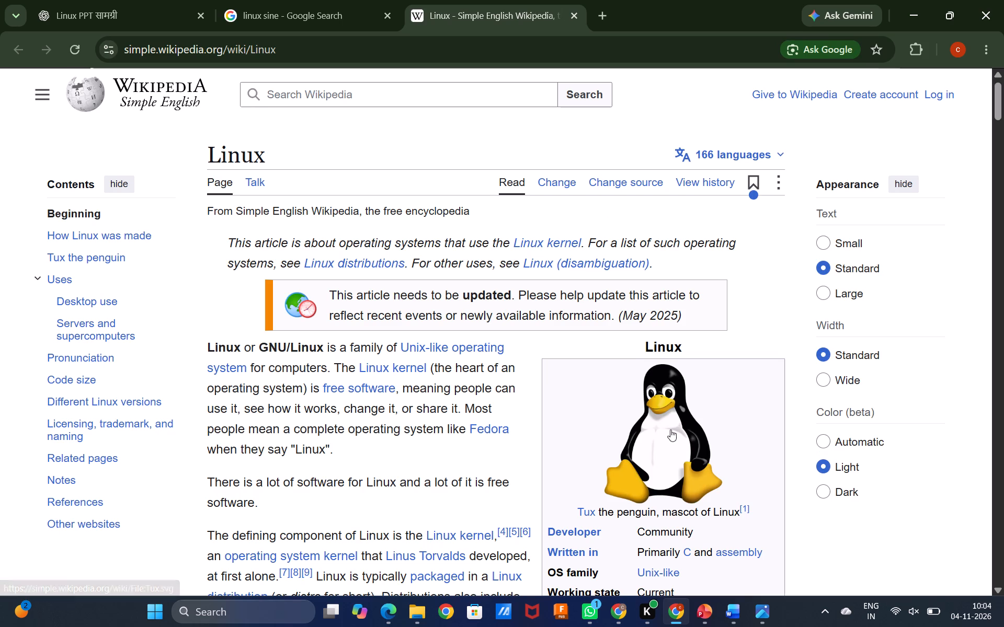
pyautogui.click(670, 429)
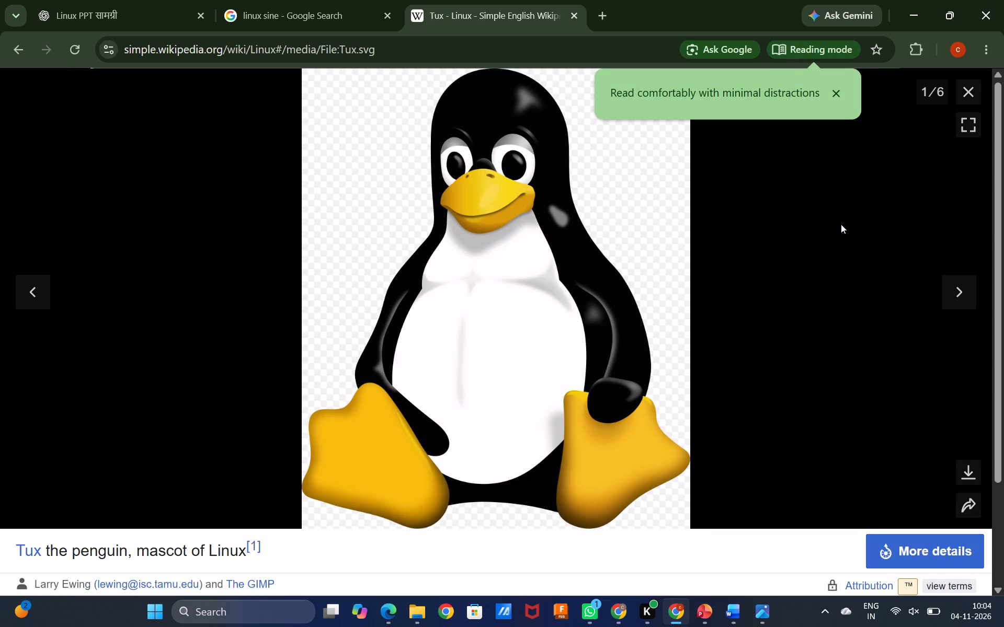
# Download the Tux penguin image as the original 512×607 px file and dismiss the download options.
pyautogui.rightClick(588, 299)
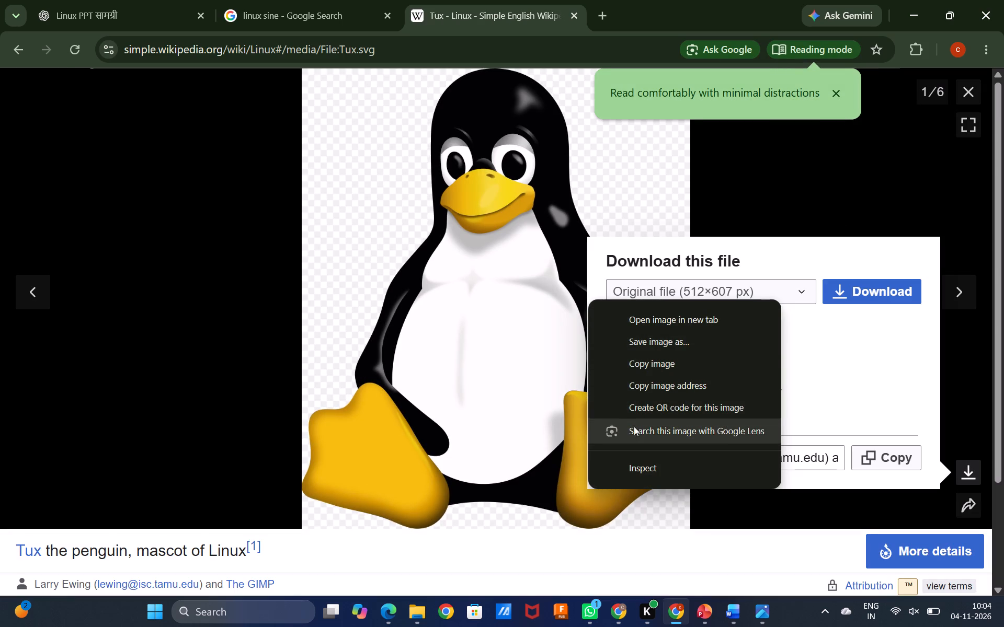
pyautogui.click(553, 403)
pyautogui.rightClick(581, 289)
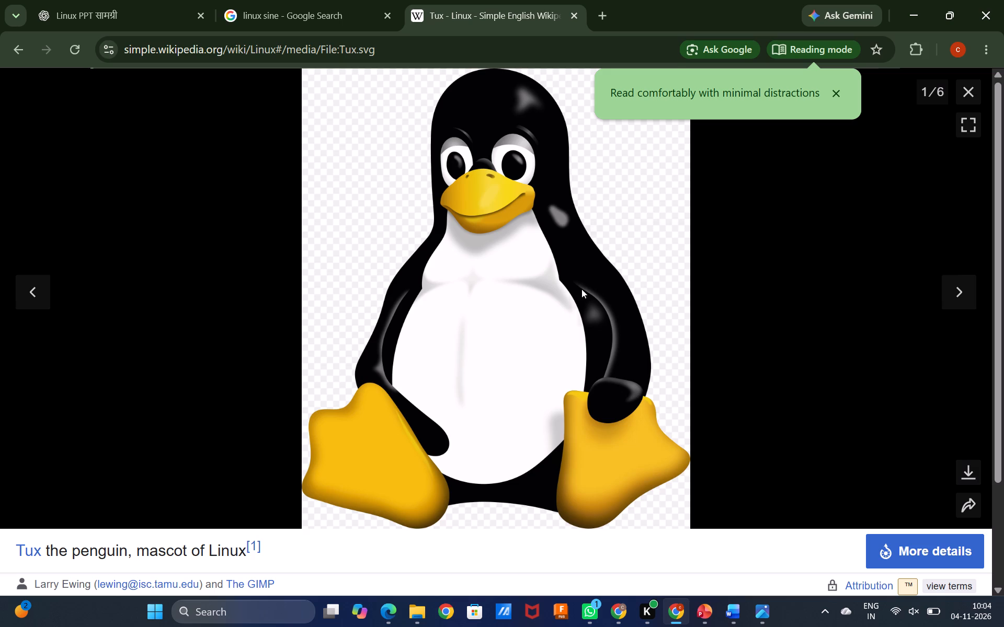
pyautogui.click(884, 302)
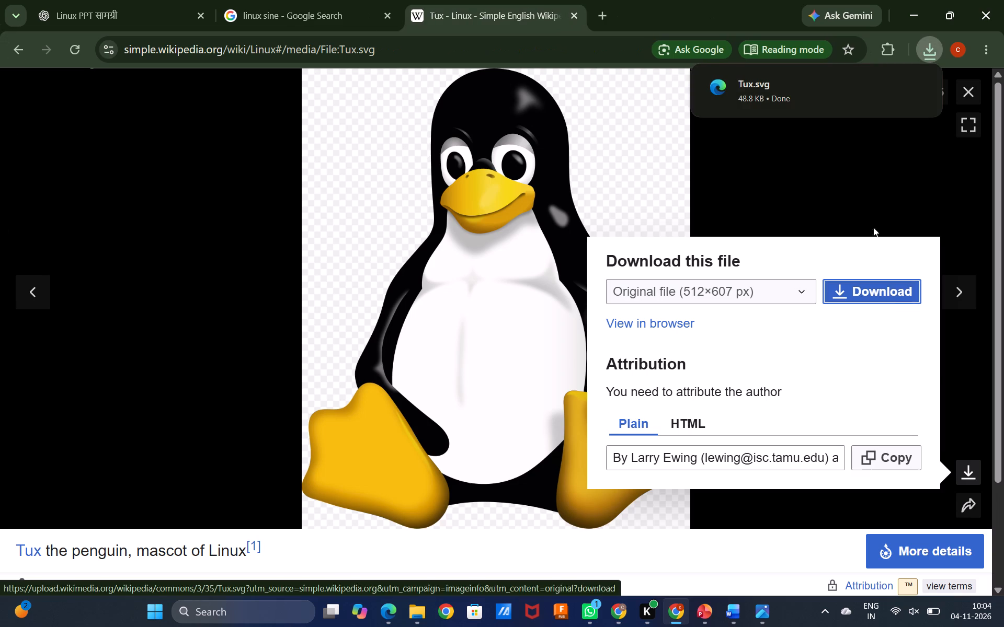
pyautogui.click(860, 200)
# Open the downloaded Tux.svg to check the penguin image, and close it along with the Wikipedia page.
pyautogui.click(925, 53)
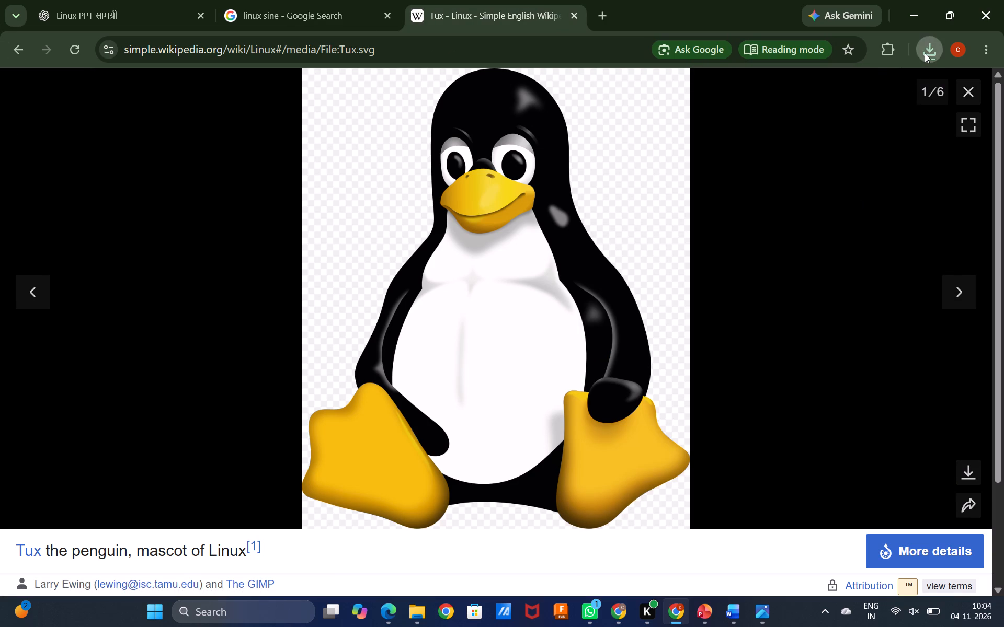
pyautogui.doubleClick(808, 131)
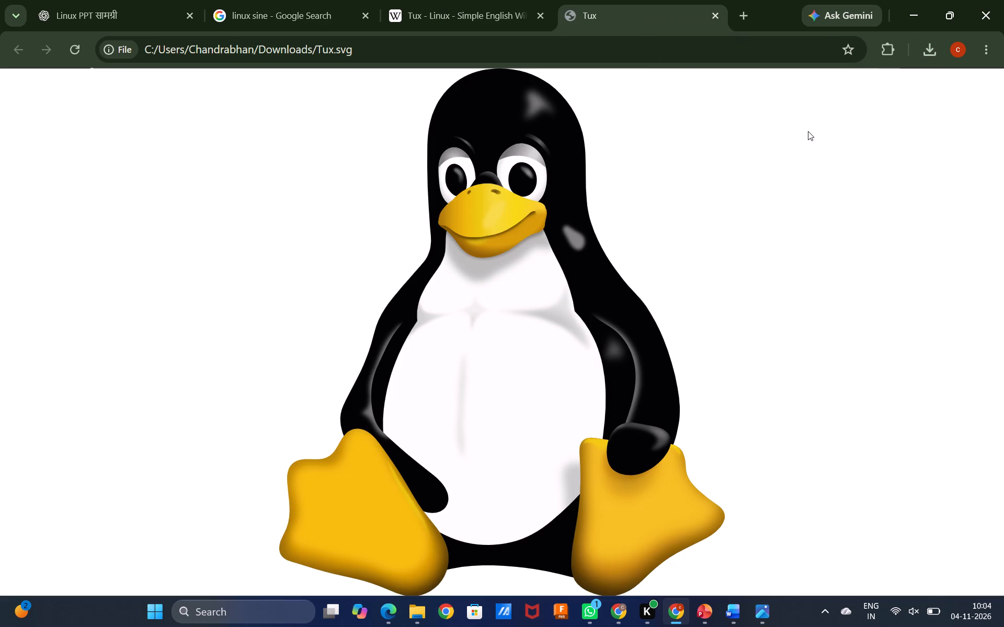
pyautogui.click(716, 19)
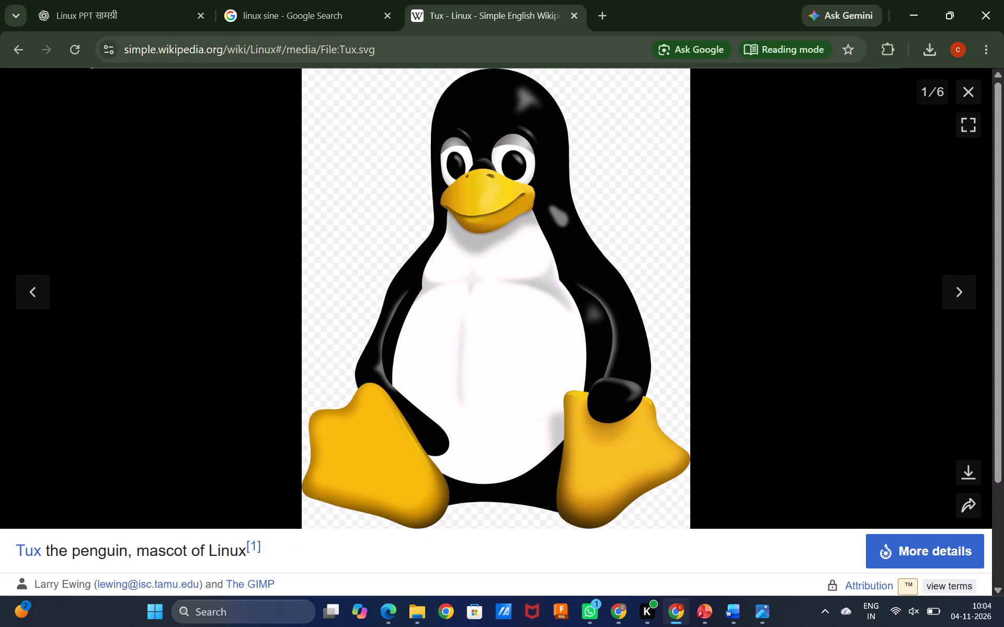
pyautogui.click(575, 20)
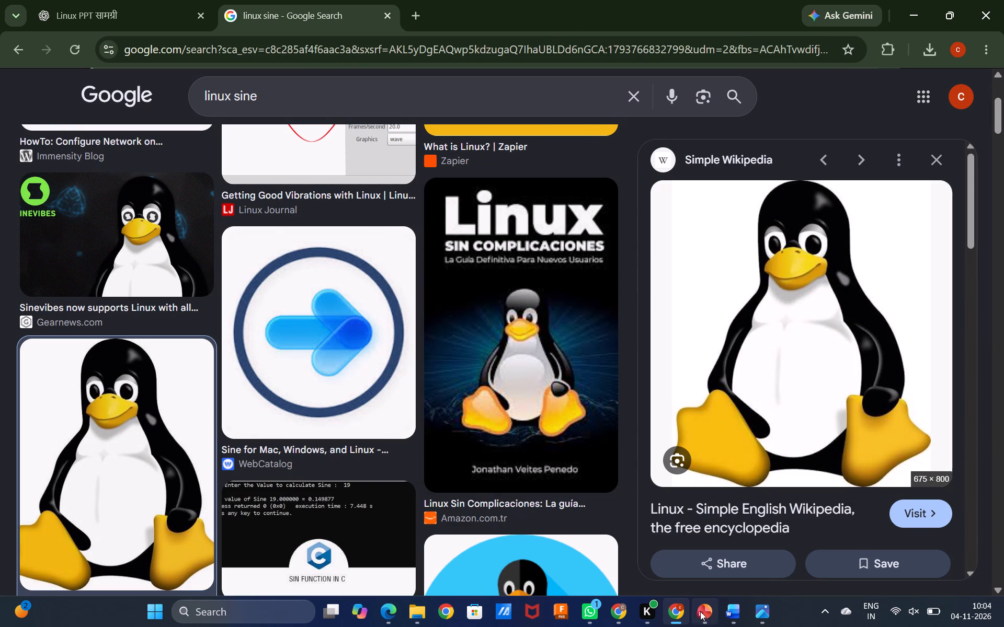
# Copy Tux.svg from the Downloads folder in File Explorer and paste it onto slide 9 of the PowerPoint presentation.
pyautogui.click(415, 610)
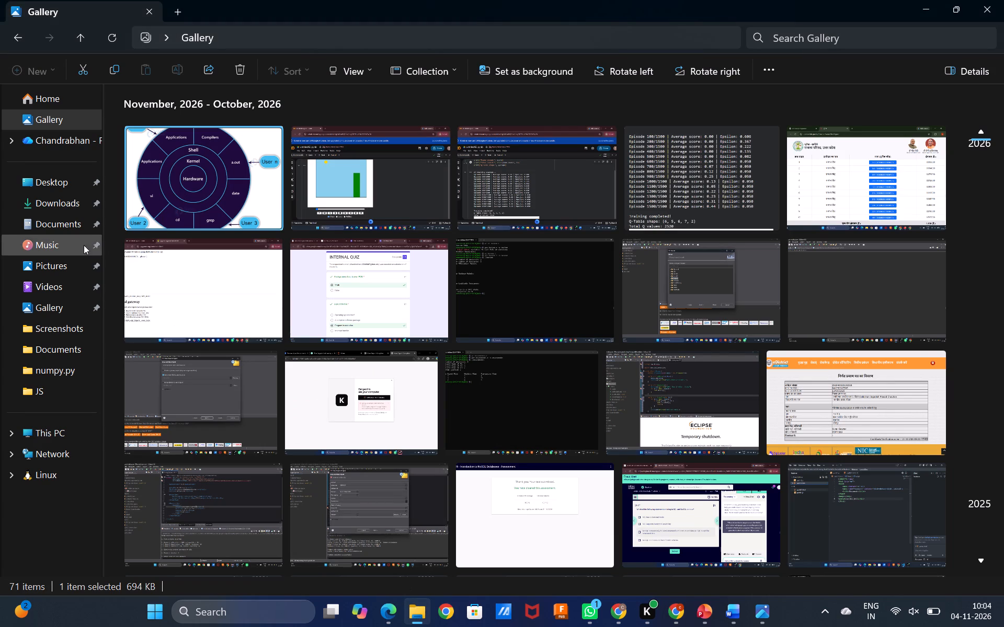
pyautogui.click(62, 204)
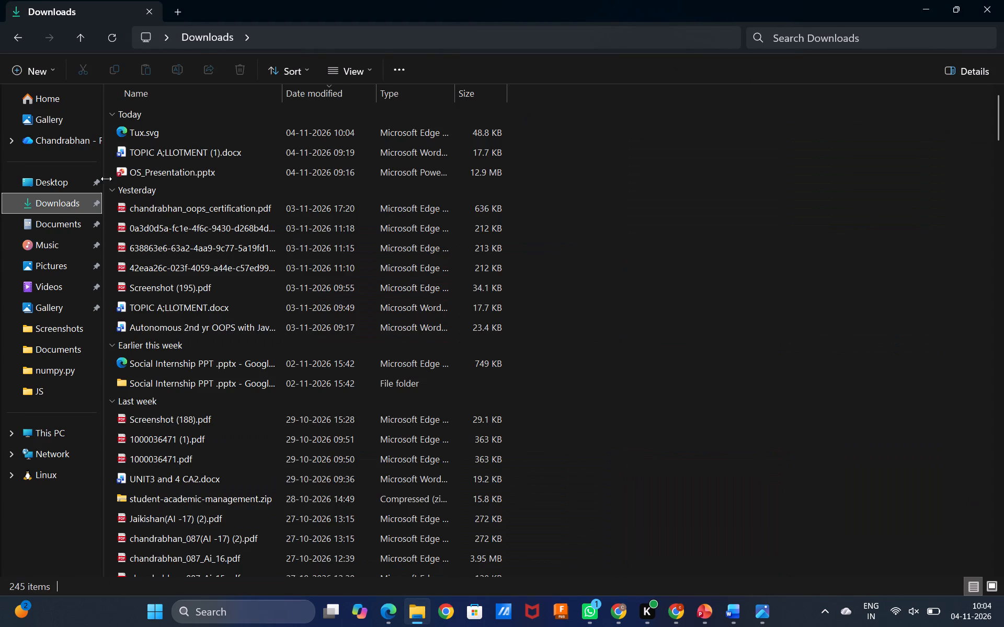
pyautogui.rightClick(153, 136)
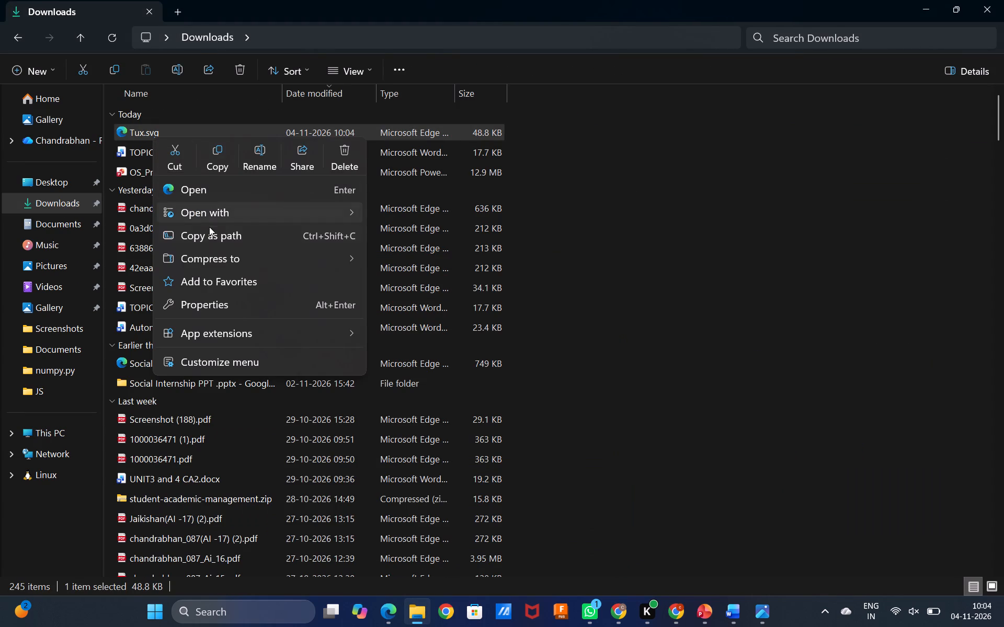
pyautogui.click(219, 158)
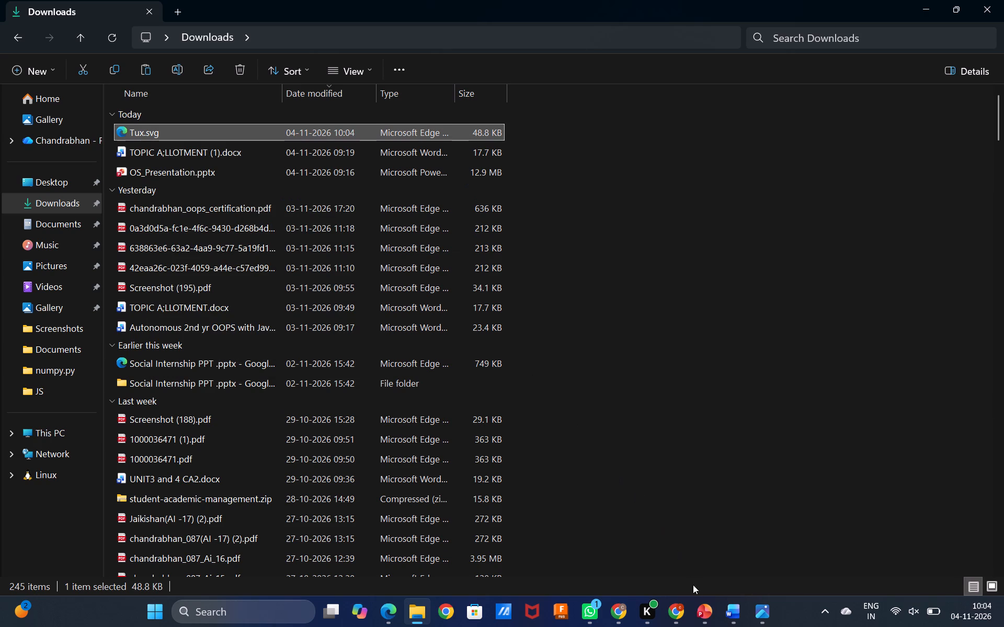
pyautogui.click(698, 618)
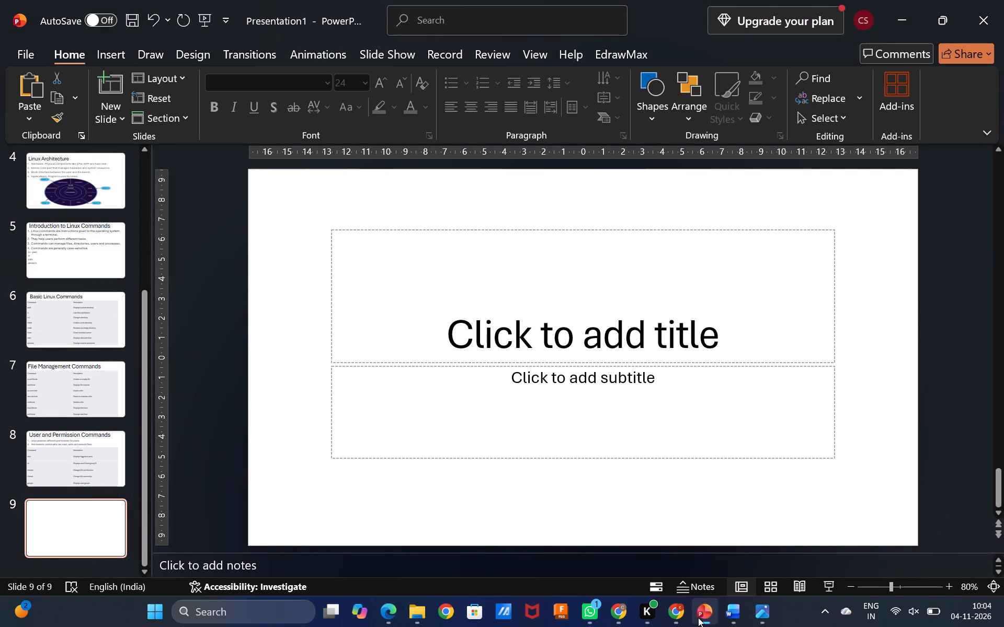
pyautogui.click(410, 304)
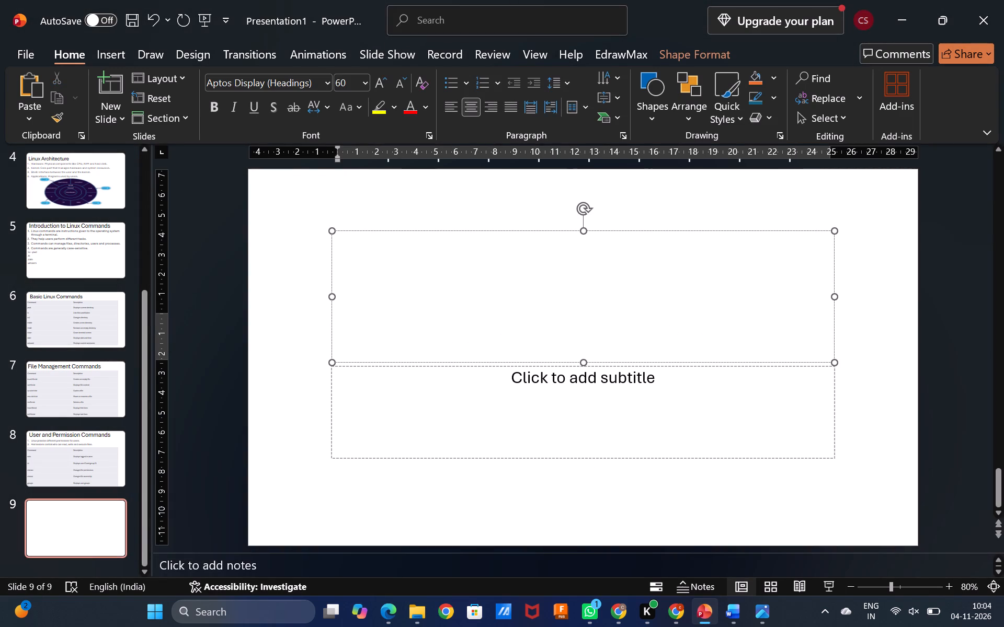
pyautogui.hotkey('ctrl', 'v')
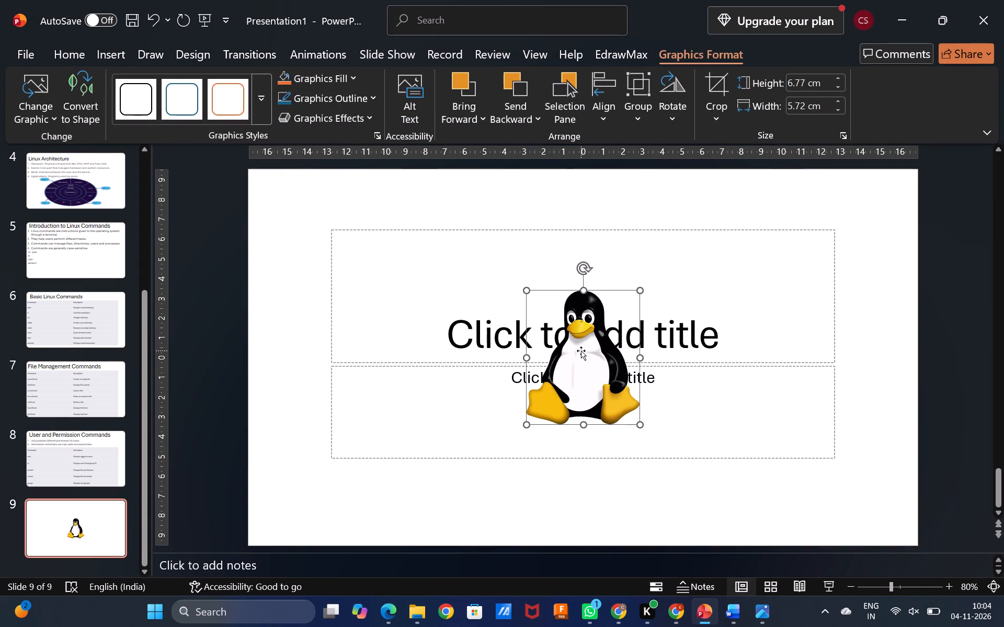
pyautogui.click(374, 53)
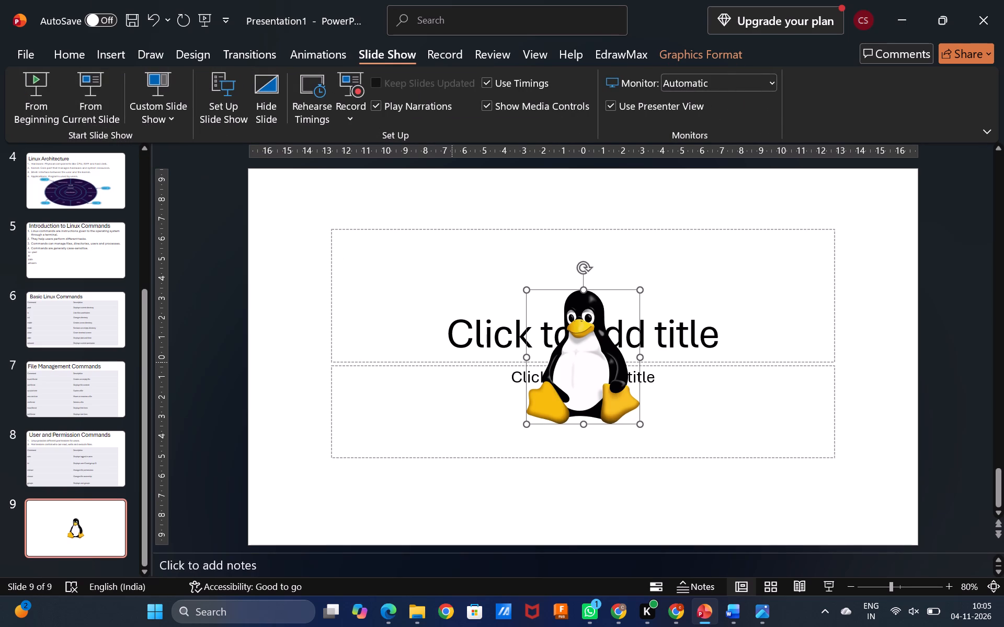